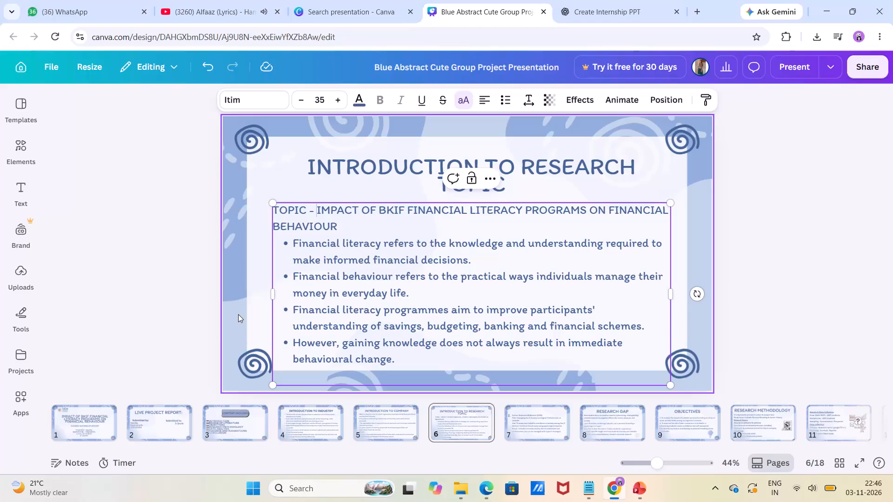
{"action": "left_click", "coordinate": [520, 428]}
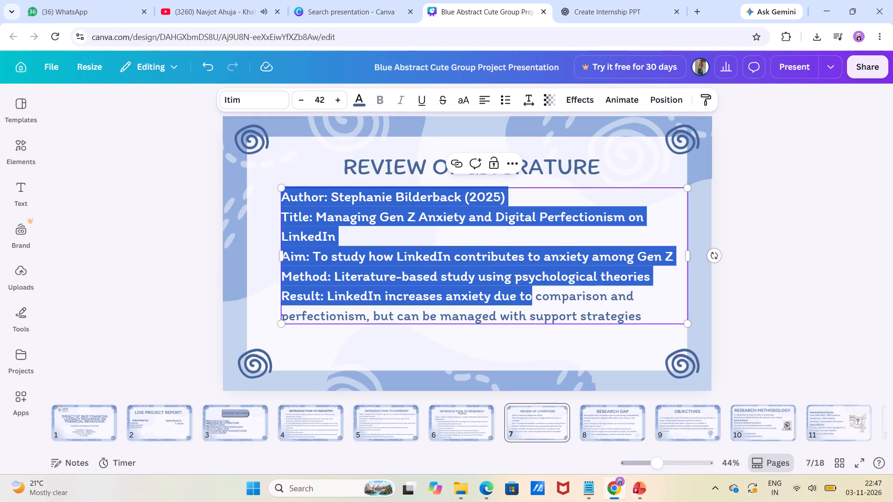
{"action": "left_click_drag", "start_coordinate": [538, 293], "coordinate": [649, 318]}
{"action": "key", "text": "ctrl+v"}
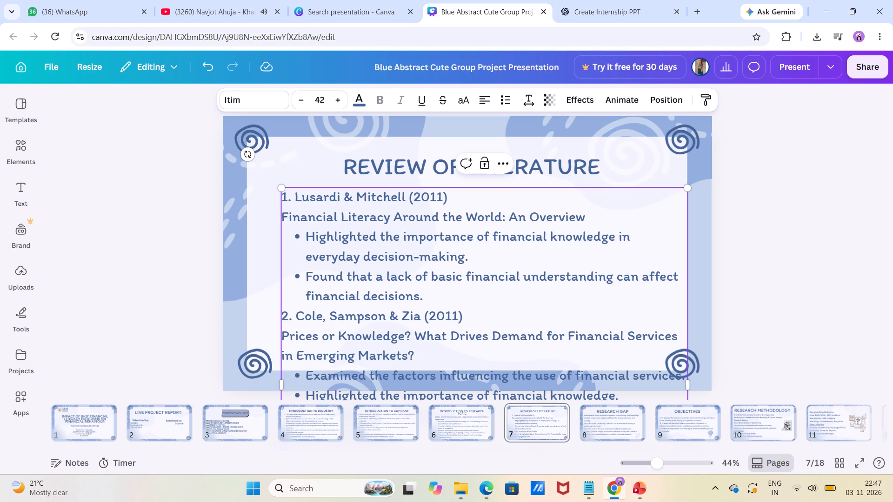
Set the body text from the first entry to the second entry's first bullet to font size 35.
{"action": "left_click_drag", "start_coordinate": [283, 196], "coordinate": [608, 422]}
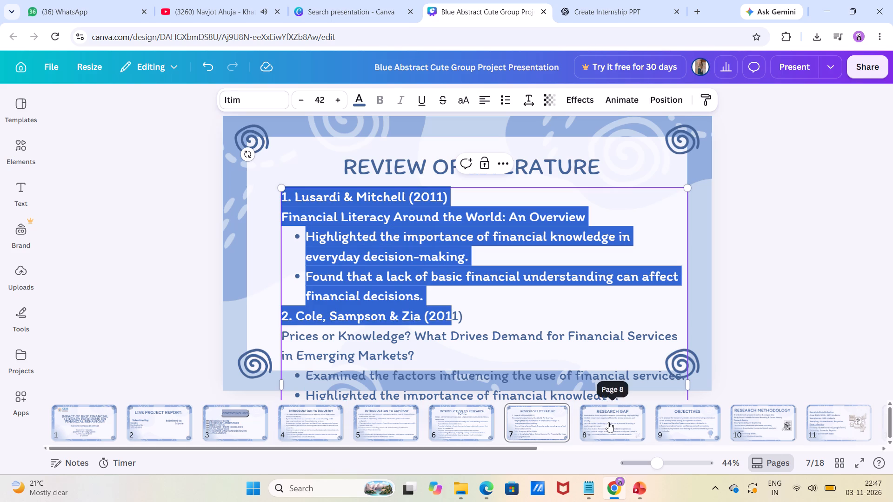
{"action": "left_click_drag", "start_coordinate": [608, 422], "coordinate": [559, 379]}
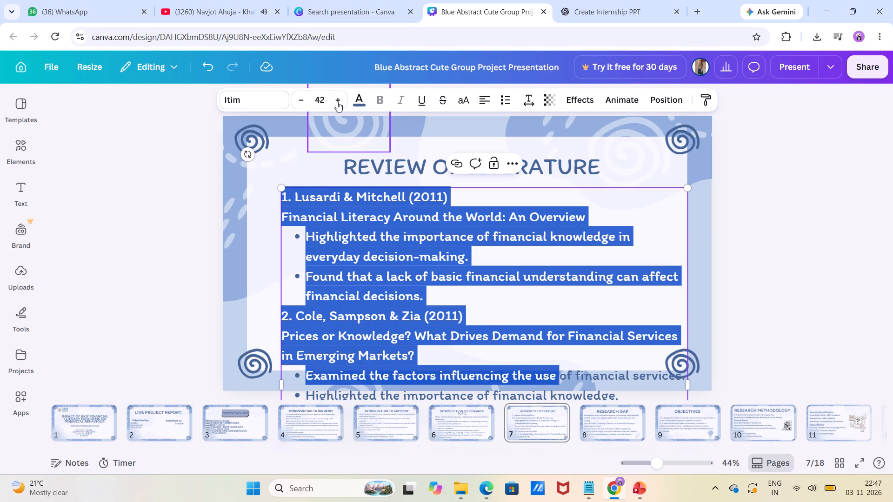
{"action": "left_click", "coordinate": [321, 99]}
{"action": "type", "text": "35"}
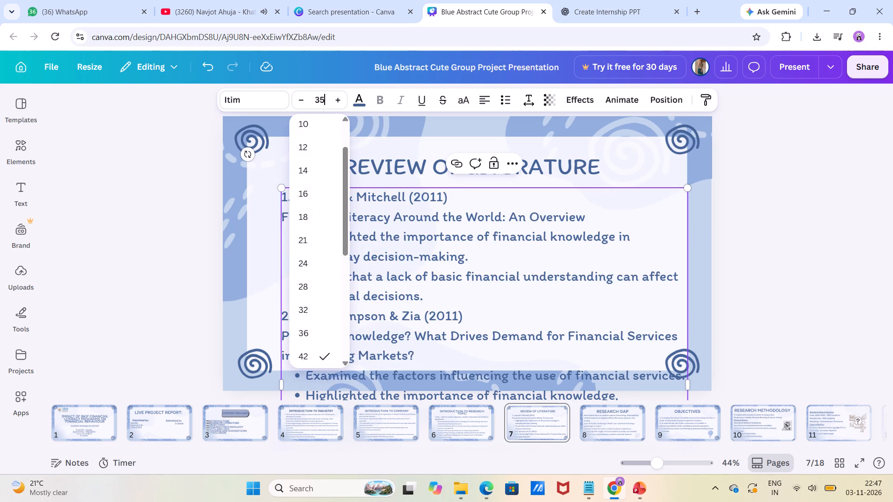
{"action": "key", "text": "Return"}
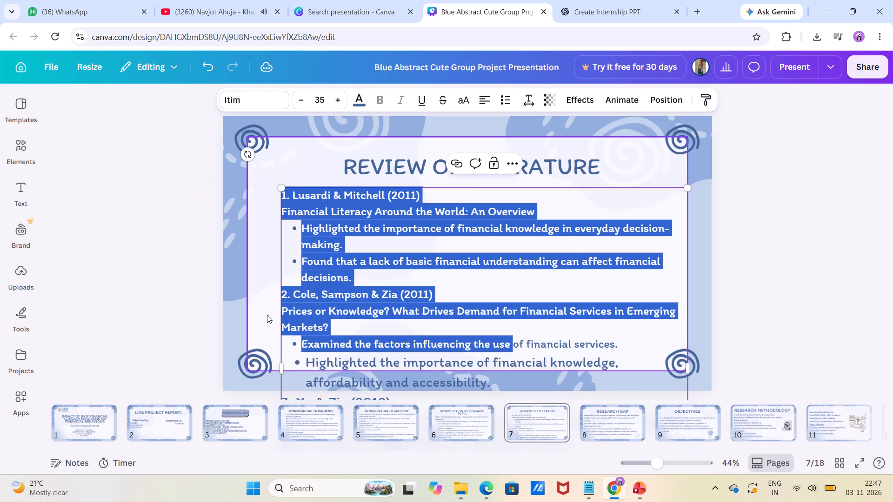
Set the second entry's last bullet, about financial knowledge, affordability and accessibility, to font size 35.
{"action": "left_click_drag", "start_coordinate": [305, 361], "coordinate": [425, 430]}
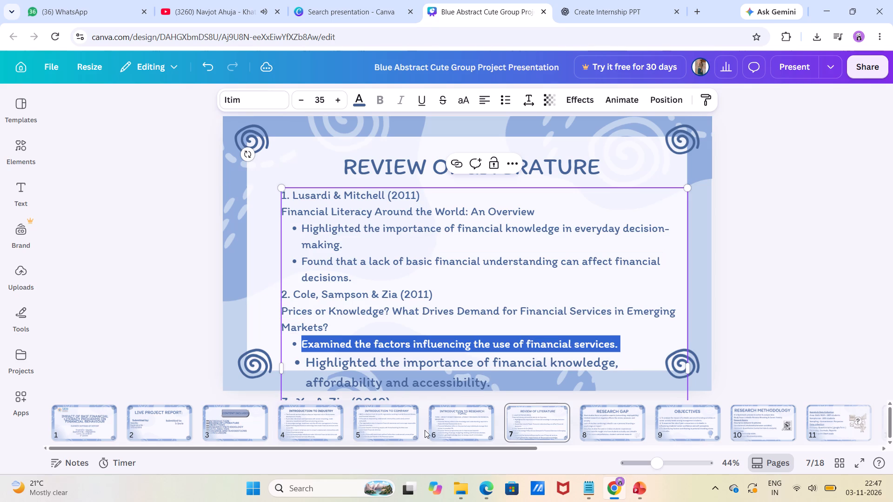
{"action": "left_click_drag", "start_coordinate": [306, 360], "coordinate": [442, 384]}
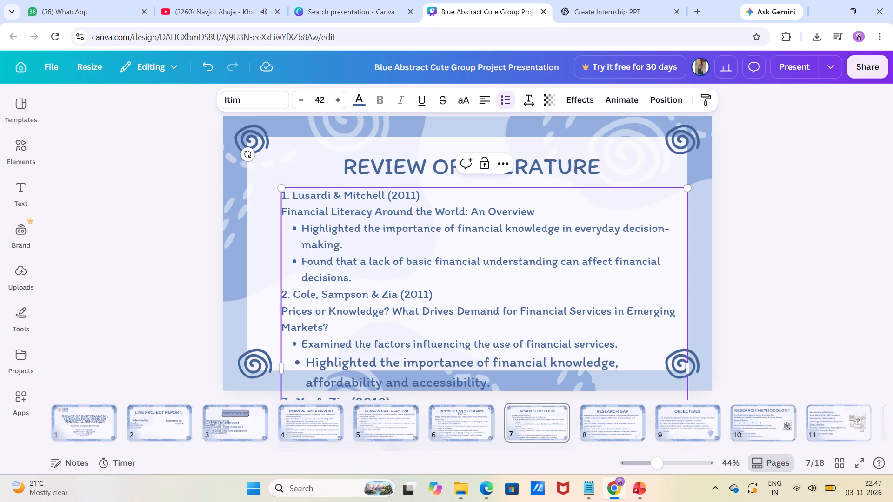
{"action": "left_click_drag", "start_coordinate": [306, 359], "coordinate": [416, 387]}
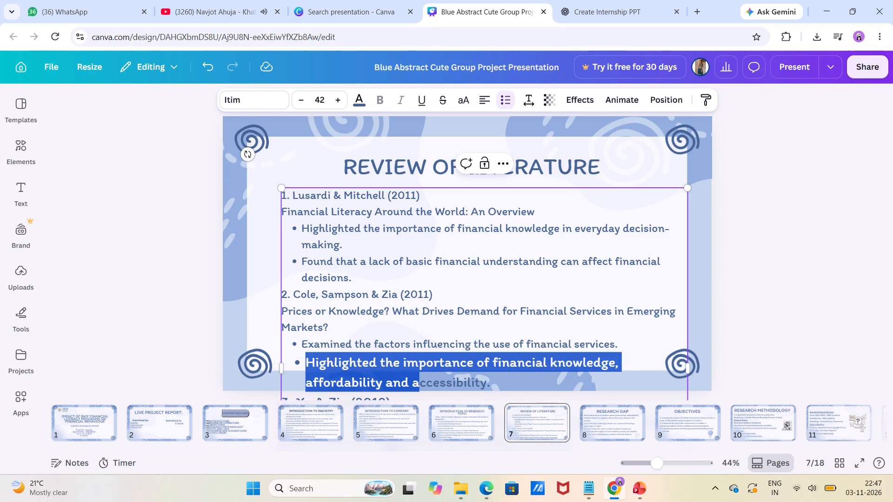
{"action": "left_click_drag", "start_coordinate": [416, 387], "coordinate": [493, 389]}
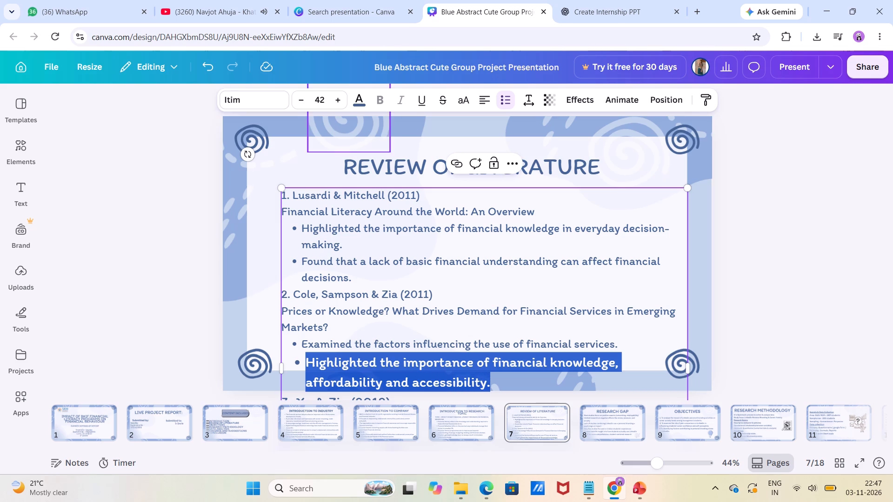
{"action": "left_click", "coordinate": [318, 98]}
{"action": "type", "text": "35"}
{"action": "key", "text": "Return"}
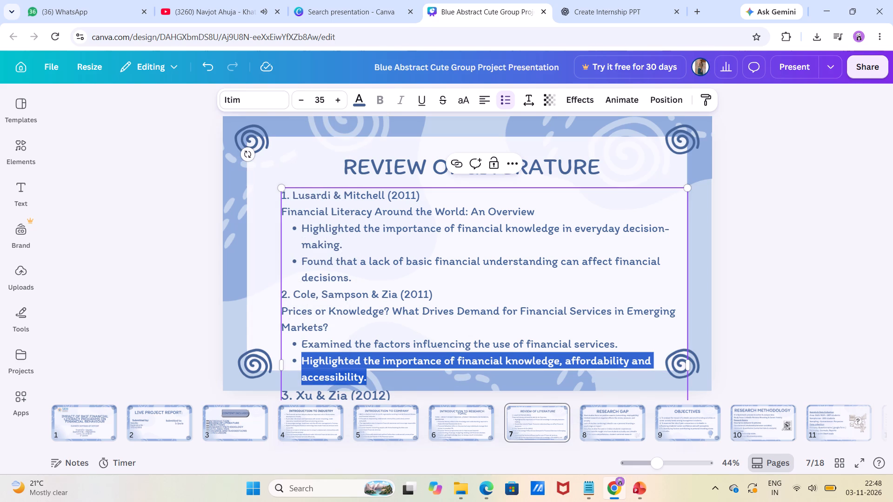
Delete the "3. Xu & Zia (2012)" heading line from page 7's body text.
{"action": "left_click", "coordinate": [404, 390]}
{"action": "key", "text": "BackSpace"}
{"action": "key", "text": "BackSpace"}
{"action": "key", "text": "BackSpace"}
{"action": "key", "text": "BackSpace"}
{"action": "key", "text": "BackSpace"}
{"action": "key", "text": "BackSpace"}
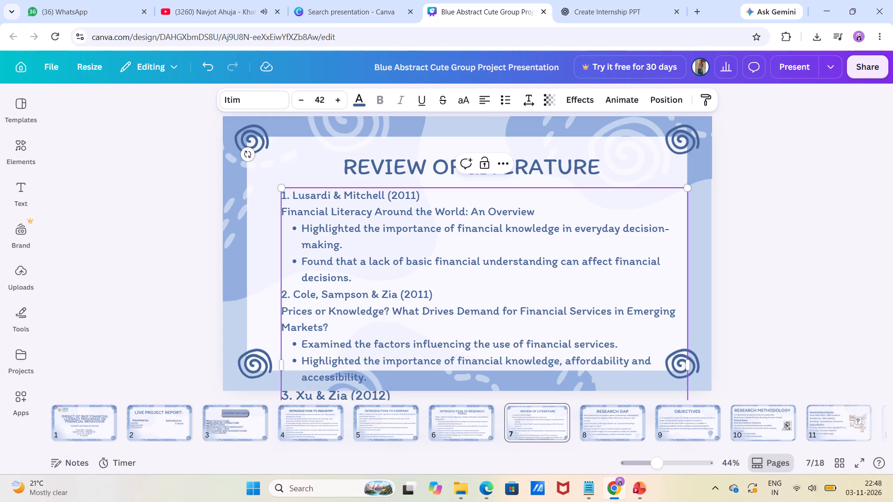
{"action": "key", "text": "BackSpace"}
{"action": "key", "text": "BackSpace"}
{"action": "key", "text": "BackSpace"}
{"action": "key", "text": "BackSpace"}
{"action": "key", "text": "BackSpace"}
{"action": "key", "text": "BackSpace"}
{"action": "key", "text": "BackSpace"}
{"action": "key", "text": "BackSpace"}
{"action": "key", "text": "BackSpace"}
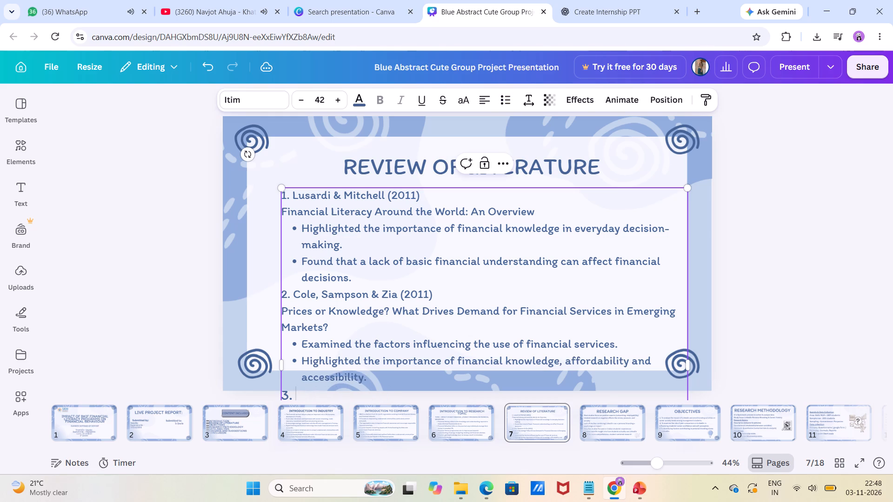
{"action": "key", "text": "BackSpace"}
{"action": "key", "text": "BackSpace"}
{"action": "key", "text": "BackSpace"}
{"action": "key", "text": "BackSpace"}
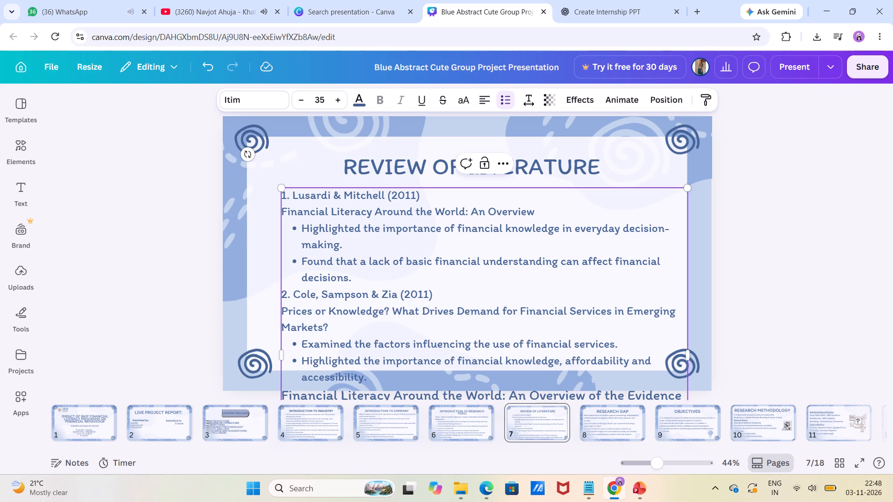
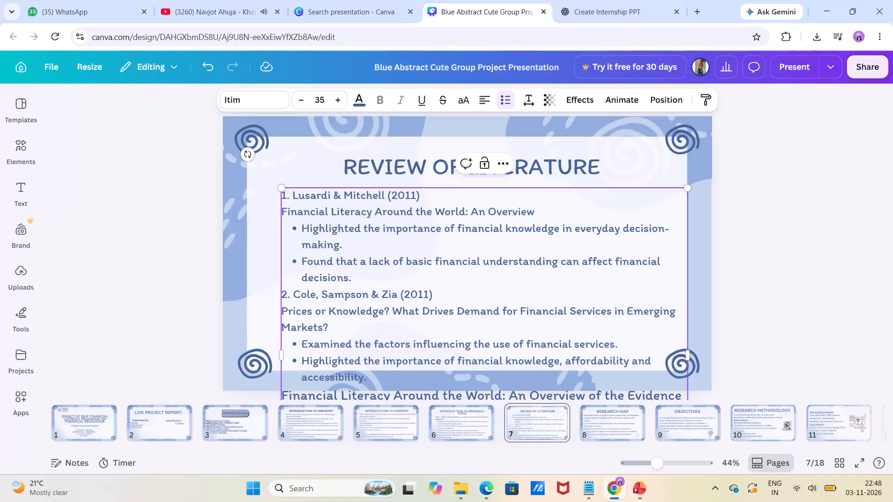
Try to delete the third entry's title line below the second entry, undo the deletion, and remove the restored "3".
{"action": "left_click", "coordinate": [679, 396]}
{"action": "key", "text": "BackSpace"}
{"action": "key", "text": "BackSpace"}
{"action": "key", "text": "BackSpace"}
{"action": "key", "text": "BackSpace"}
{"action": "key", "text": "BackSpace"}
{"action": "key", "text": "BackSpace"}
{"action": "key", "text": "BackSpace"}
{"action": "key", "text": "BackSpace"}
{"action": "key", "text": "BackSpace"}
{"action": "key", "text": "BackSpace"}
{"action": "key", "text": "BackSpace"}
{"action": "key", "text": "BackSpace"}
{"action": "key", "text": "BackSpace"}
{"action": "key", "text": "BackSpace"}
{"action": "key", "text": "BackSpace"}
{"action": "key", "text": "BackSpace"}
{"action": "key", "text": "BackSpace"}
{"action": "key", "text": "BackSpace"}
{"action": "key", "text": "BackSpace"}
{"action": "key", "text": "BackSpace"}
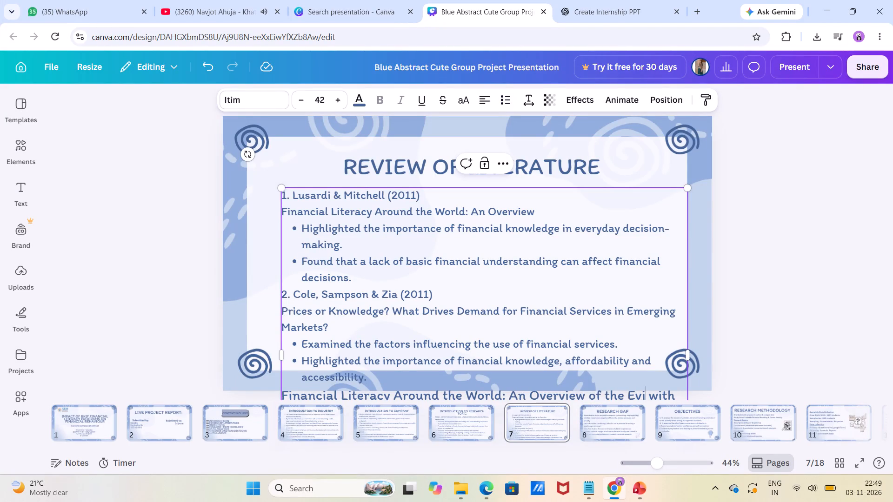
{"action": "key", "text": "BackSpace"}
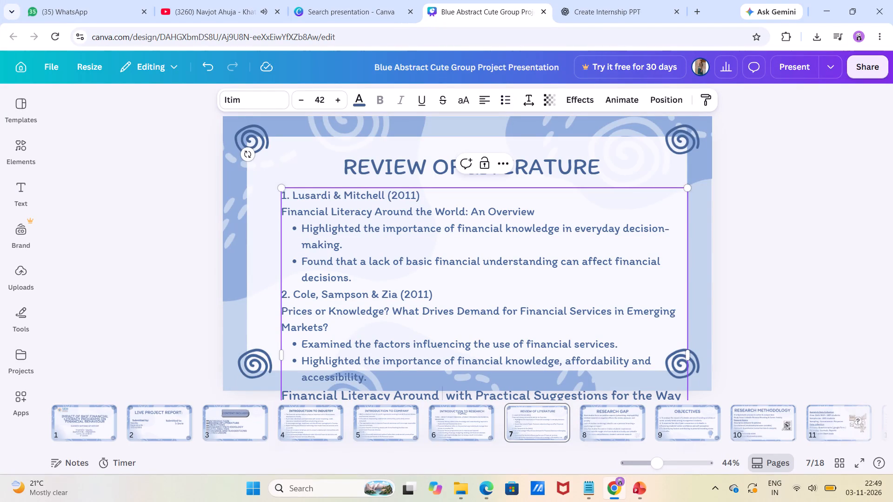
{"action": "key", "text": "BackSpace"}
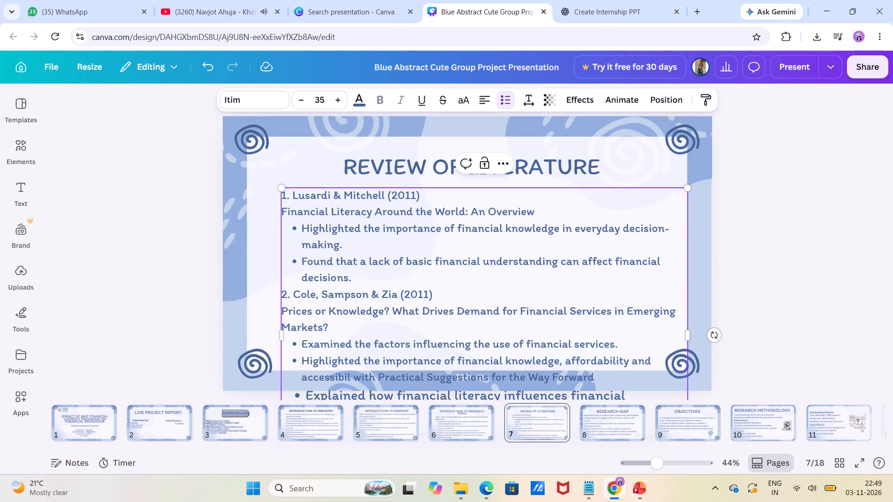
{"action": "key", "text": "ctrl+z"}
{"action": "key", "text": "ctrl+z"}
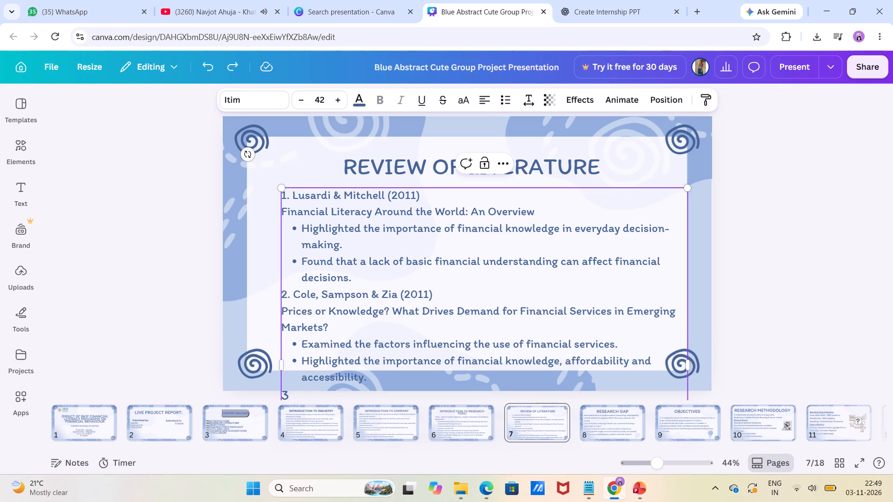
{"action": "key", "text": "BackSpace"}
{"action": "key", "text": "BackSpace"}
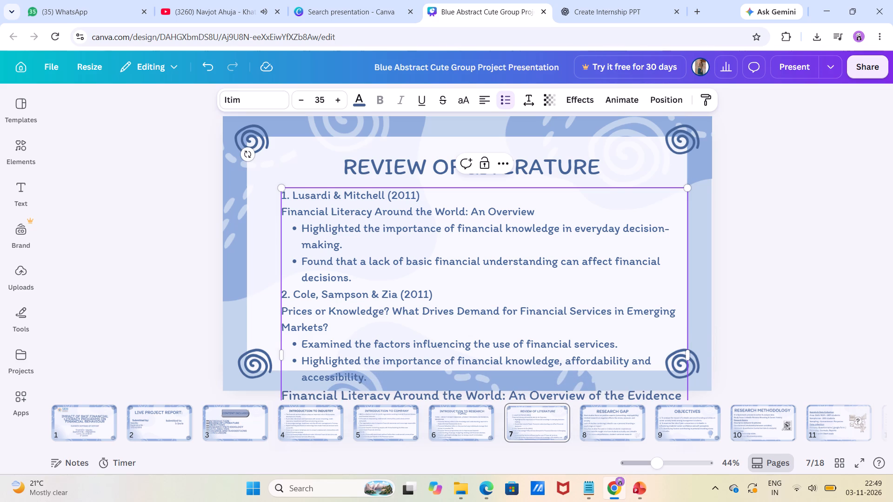
Delete "Financial Literacy Around the World: An Overview of the Evidence" from the third entry's title on page 7.
{"action": "left_click", "coordinate": [683, 393]}
{"action": "key", "text": "BackSpace"}
{"action": "key", "text": "BackSpace"}
{"action": "key", "text": "BackSpace"}
{"action": "key", "text": "BackSpace"}
{"action": "key", "text": "BackSpace"}
{"action": "key", "text": "BackSpace"}
{"action": "key", "text": "BackSpace"}
{"action": "key", "text": "BackSpace"}
{"action": "key", "text": "BackSpace"}
{"action": "key", "text": "BackSpace"}
{"action": "key", "text": "BackSpace"}
{"action": "key", "text": "BackSpace"}
{"action": "key", "text": "BackSpace"}
{"action": "key", "text": "BackSpace"}
{"action": "key", "text": "BackSpace"}
{"action": "key", "text": "BackSpace"}
{"action": "key", "text": "BackSpace"}
{"action": "key", "text": "BackSpace"}
{"action": "key", "text": "BackSpace"}
{"action": "key", "text": "BackSpace"}
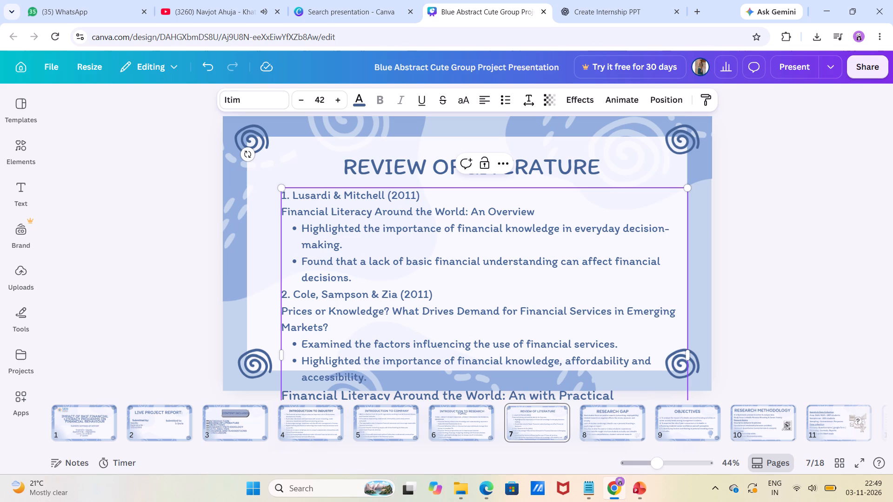
{"action": "key", "text": "BackSpace"}
{"action": "key", "text": "BackSpace"}
{"action": "key", "text": "BackSpace"}
{"action": "key", "text": "BackSpace"}
{"action": "key", "text": "BackSpace"}
{"action": "key", "text": "BackSpace"}
{"action": "key", "text": "BackSpace"}
{"action": "key", "text": "BackSpace"}
{"action": "key", "text": "BackSpace"}
{"action": "key", "text": "BackSpace"}
{"action": "key", "text": "BackSpace"}
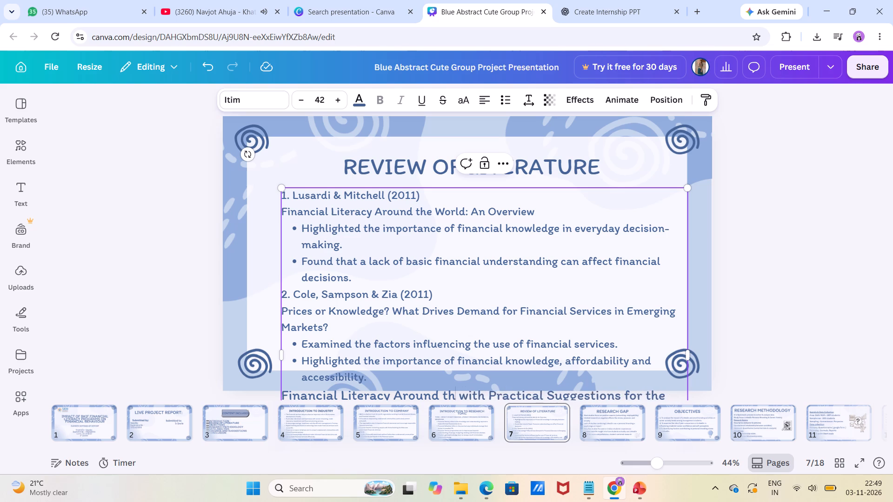
{"action": "key", "text": "BackSpace"}
{"action": "key", "text": "BackSpace"}
{"action": "key", "text": "BackSpace"}
{"action": "key", "text": "BackSpace"}
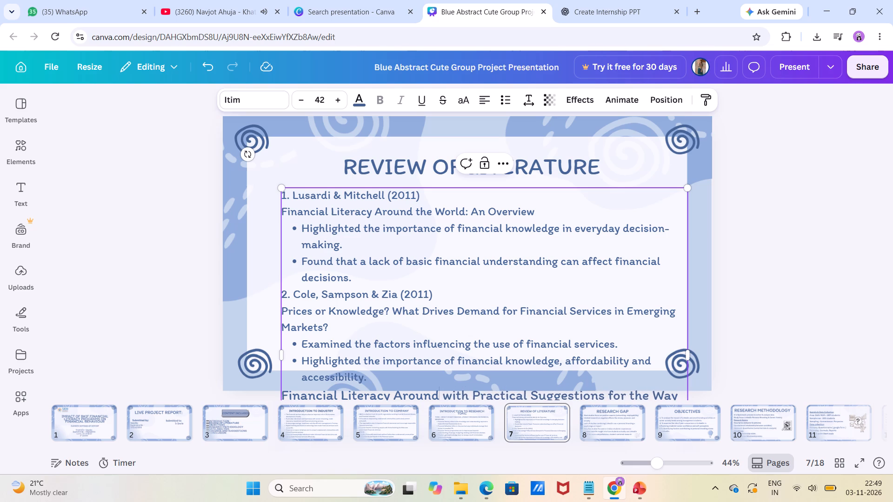
{"action": "key", "text": "BackSpace"}
{"action": "key", "text": "BackSpace"}
{"action": "key", "text": "BackSpace"}
{"action": "key", "text": "BackSpace"}
{"action": "key", "text": "BackSpace"}
{"action": "key", "text": "BackSpace"}
{"action": "key", "text": "BackSpace"}
{"action": "key", "text": "BackSpace"}
{"action": "key", "text": "BackSpace"}
{"action": "key", "text": "BackSpace"}
{"action": "key", "text": "BackSpace"}
{"action": "key", "text": "BackSpace"}
{"action": "key", "text": "BackSpace"}
{"action": "key", "text": "BackSpace"}
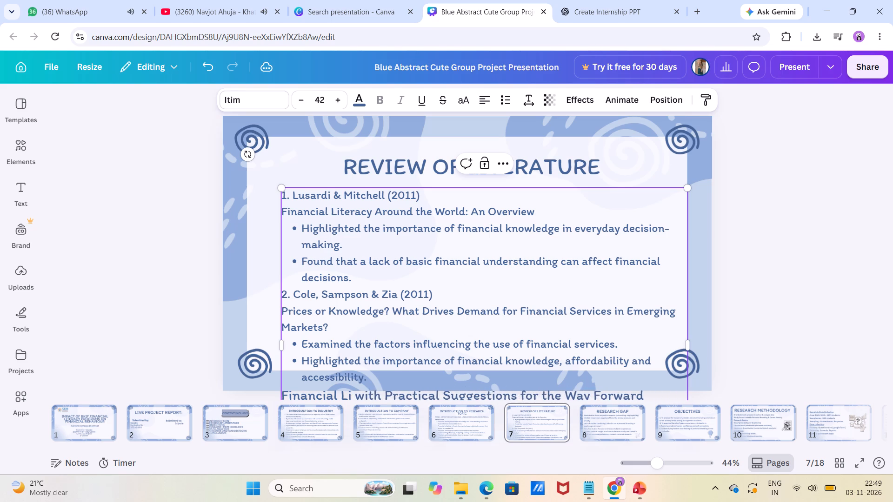
{"action": "key", "text": "BackSpace"}
{"action": "key", "text": "BackSpace"}
{"action": "key", "text": "BackSpace"}
{"action": "key", "text": "BackSpace"}
{"action": "key", "text": "BackSpace"}
{"action": "key", "text": "BackSpace"}
{"action": "key", "text": "BackSpace"}
{"action": "key", "text": "BackSpace"}
{"action": "key", "text": "BackSpace"}
{"action": "key", "text": "BackSpace"}
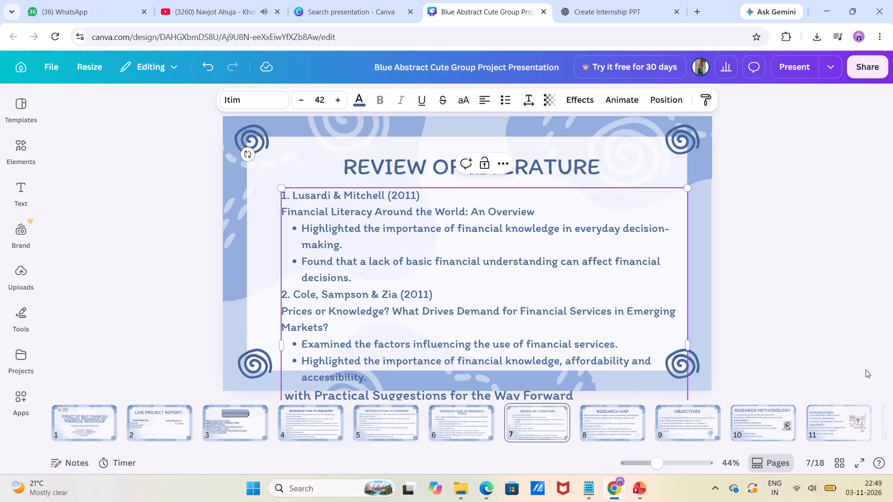
Delete the rest of the third entry's title, "with Practical Suggestions for the Way Forward", including its empty line.
{"action": "left_click", "coordinate": [577, 392]}
{"action": "key", "text": "BackSpace"}
{"action": "key", "text": "BackSpace"}
{"action": "key", "text": "BackSpace"}
{"action": "key", "text": "BackSpace"}
{"action": "key", "text": "BackSpace"}
{"action": "key", "text": "BackSpace"}
{"action": "key", "text": "BackSpace"}
{"action": "key", "text": "BackSpace"}
{"action": "key", "text": "BackSpace"}
{"action": "key", "text": "BackSpace"}
{"action": "key", "text": "BackSpace"}
{"action": "key", "text": "BackSpace"}
{"action": "key", "text": "BackSpace"}
{"action": "key", "text": "BackSpace"}
{"action": "key", "text": "BackSpace"}
{"action": "key", "text": "BackSpace"}
{"action": "key", "text": "BackSpace"}
{"action": "key", "text": "BackSpace"}
{"action": "key", "text": "BackSpace"}
{"action": "key", "text": "BackSpace"}
{"action": "key", "text": "BackSpace"}
{"action": "key", "text": "BackSpace"}
{"action": "key", "text": "BackSpace"}
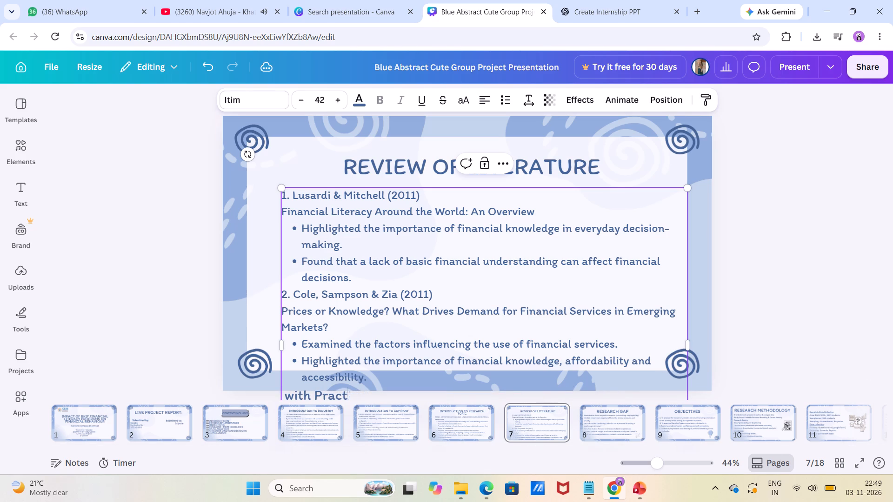
{"action": "key", "text": "BackSpace"}
{"action": "key", "text": "BackSpace"}
{"action": "key", "text": "BackSpace"}
{"action": "key", "text": "BackSpace"}
{"action": "key", "text": "BackSpace"}
{"action": "key", "text": "BackSpace"}
{"action": "key", "text": "BackSpace"}
{"action": "key", "text": "BackSpace"}
{"action": "key", "text": "BackSpace"}
{"action": "key", "text": "BackSpace"}
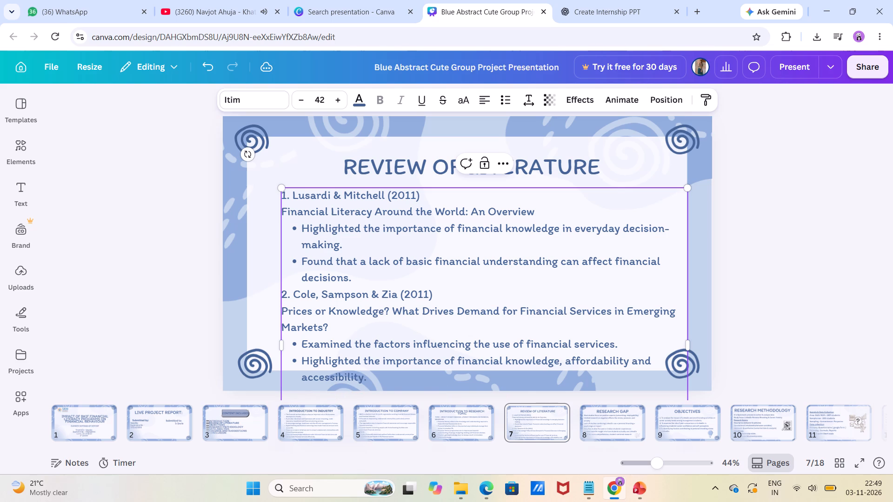
{"action": "key", "text": "BackSpace"}
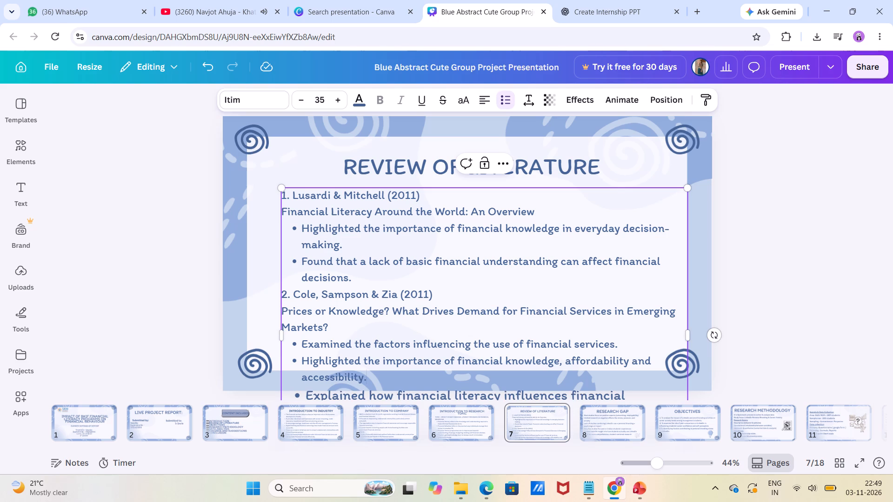
Delete the third entry's bullet text "Explained how financial literacy influences financial" below the second entry on page 7.
{"action": "left_click", "coordinate": [635, 395]}
{"action": "key", "text": "BackSpace"}
{"action": "key", "text": "BackSpace"}
{"action": "key", "text": "BackSpace"}
{"action": "key", "text": "BackSpace"}
{"action": "key", "text": "BackSpace"}
{"action": "key", "text": "BackSpace"}
{"action": "key", "text": "BackSpace"}
{"action": "key", "text": "BackSpace"}
{"action": "key", "text": "BackSpace"}
{"action": "key", "text": "BackSpace"}
{"action": "key", "text": "BackSpace"}
{"action": "key", "text": "BackSpace"}
{"action": "key", "text": "BackSpace"}
{"action": "key", "text": "BackSpace"}
{"action": "key", "text": "BackSpace"}
{"action": "key", "text": "BackSpace"}
{"action": "key", "text": "BackSpace"}
{"action": "key", "text": "BackSpace"}
{"action": "key", "text": "BackSpace"}
{"action": "key", "text": "BackSpace"}
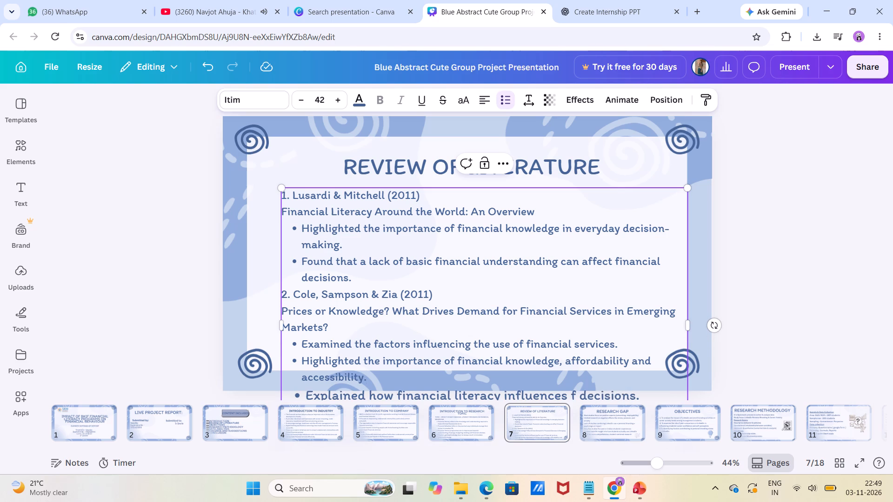
{"action": "key", "text": "BackSpace"}
{"action": "key", "text": "BackSpace"}
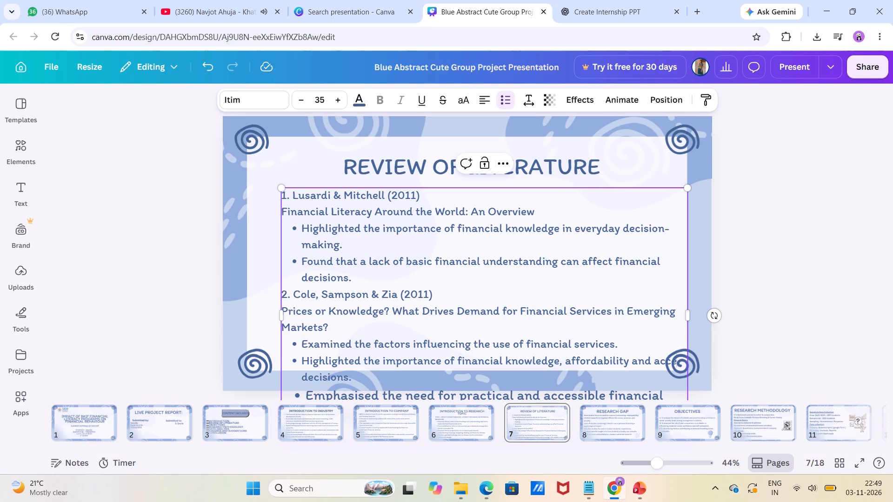
Delete "Emphasised the need for practical and accessible financial" and the leftover text back to "affordability and" in the second entry's last bullet.
{"action": "left_click", "coordinate": [665, 393]}
{"action": "key", "text": "BackSpace"}
{"action": "key", "text": "BackSpace"}
{"action": "key", "text": "BackSpace"}
{"action": "key", "text": "BackSpace"}
{"action": "key", "text": "BackSpace"}
{"action": "key", "text": "BackSpace"}
{"action": "key", "text": "BackSpace"}
{"action": "key", "text": "BackSpace"}
{"action": "key", "text": "BackSpace"}
{"action": "key", "text": "BackSpace"}
{"action": "key", "text": "BackSpace"}
{"action": "key", "text": "BackSpace"}
{"action": "key", "text": "BackSpace"}
{"action": "key", "text": "BackSpace"}
{"action": "key", "text": "BackSpace"}
{"action": "key", "text": "BackSpace"}
{"action": "key", "text": "BackSpace"}
{"action": "key", "text": "BackSpace"}
{"action": "key", "text": "BackSpace"}
{"action": "key", "text": "BackSpace"}
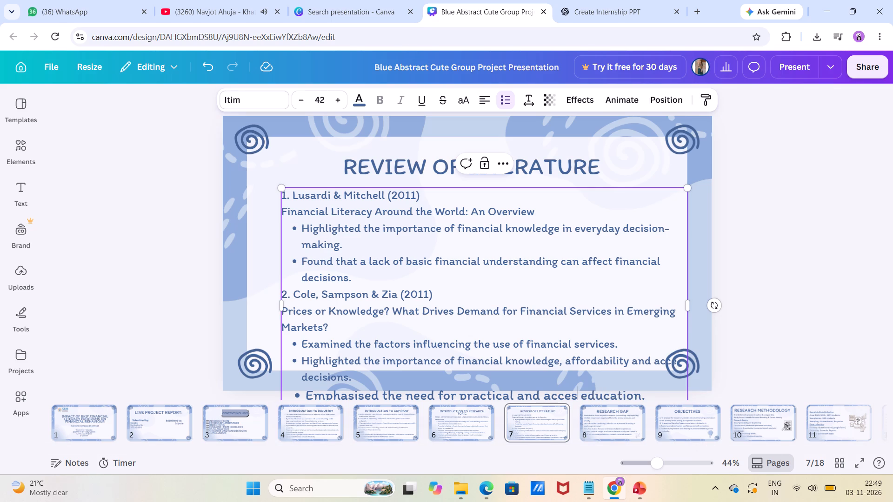
{"action": "key", "text": "BackSpace"}
{"action": "key", "text": "BackSpace"}
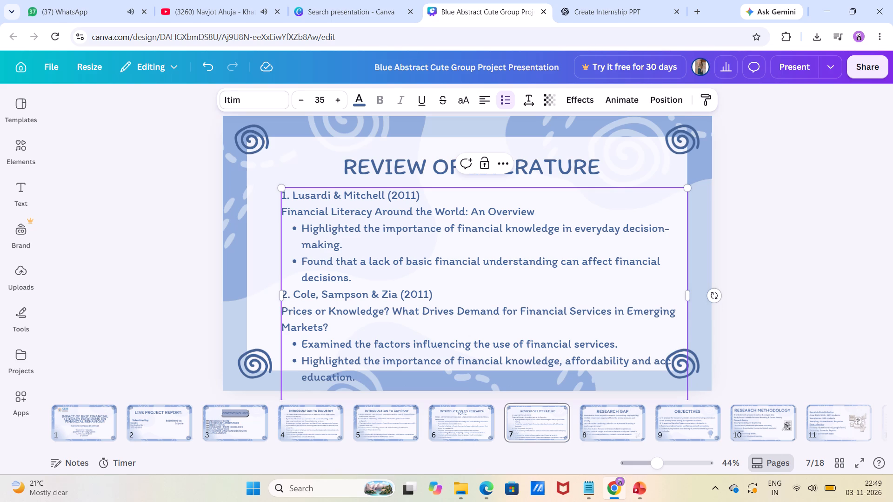
{"action": "key", "text": "BackSpace"}
{"action": "key", "text": "BackSpace"}
{"action": "key", "text": "BackSpace"}
{"action": "left_click", "coordinate": [353, 380]}
{"action": "key", "text": "Right"}
{"action": "key", "text": "BackSpace"}
{"action": "key", "text": "BackSpace"}
{"action": "key", "text": "BackSpace"}
{"action": "key", "text": "BackSpace"}
{"action": "key", "text": "BackSpace"}
{"action": "key", "text": "BackSpace"}
{"action": "key", "text": "BackSpace"}
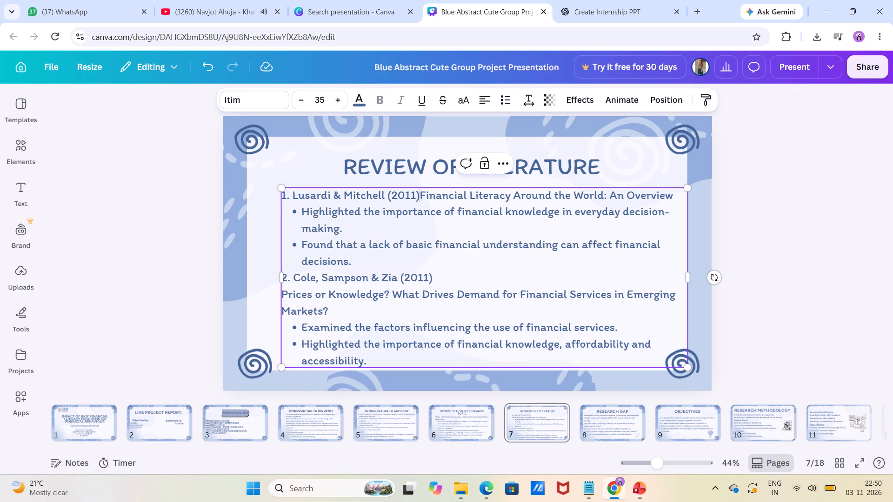
{"action": "key", "text": "space"}
{"action": "type", "text": "-"}
{"action": "key", "text": "space"}
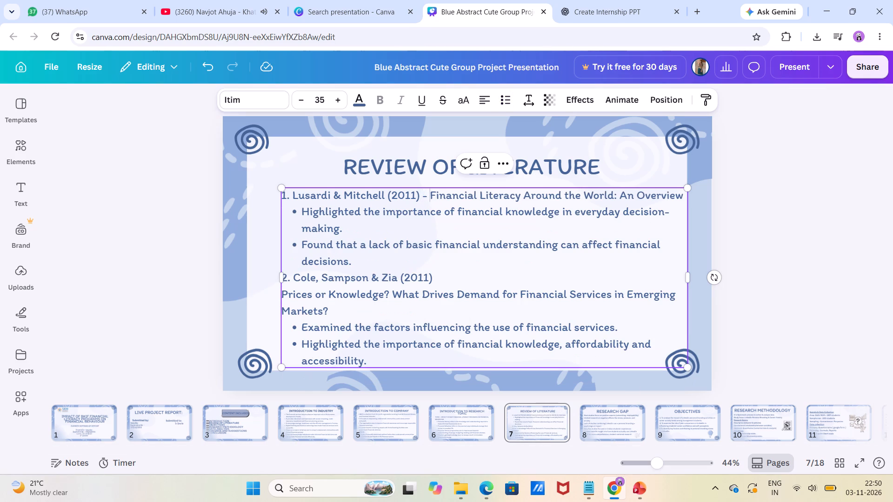
{"action": "left_click", "coordinate": [613, 195]}
{"action": "key", "text": "space"}
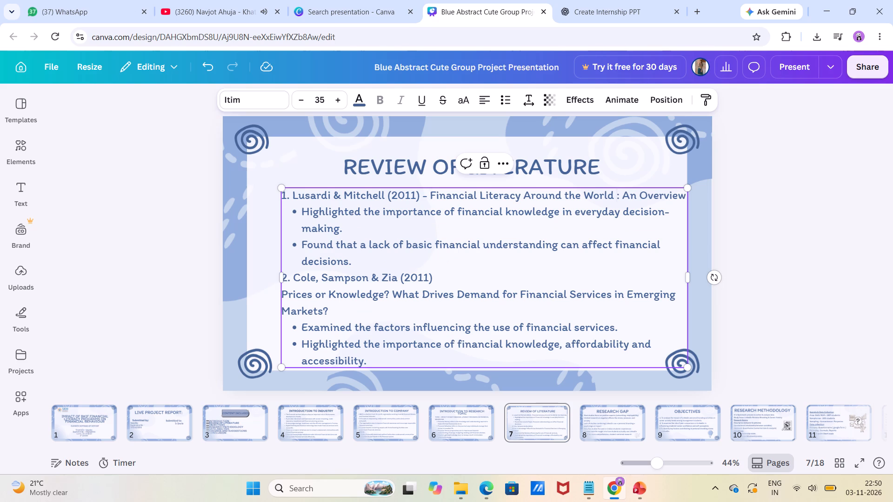
{"action": "left_click", "coordinate": [169, 285]}
Shift the body text box slightly left and up to centre it inside page 7's light panel.
{"action": "left_click_drag", "start_coordinate": [553, 253], "coordinate": [529, 250]}
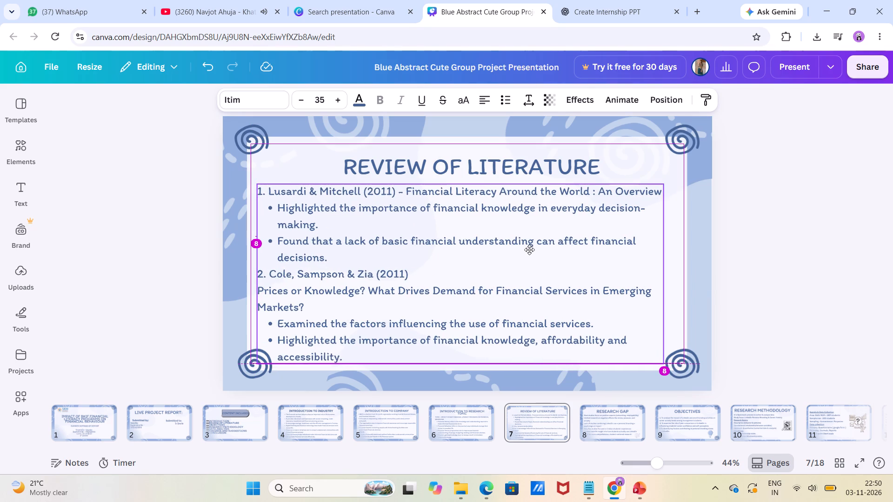
{"action": "left_click_drag", "start_coordinate": [529, 250], "coordinate": [538, 250]}
{"action": "left_click", "coordinate": [208, 319]}
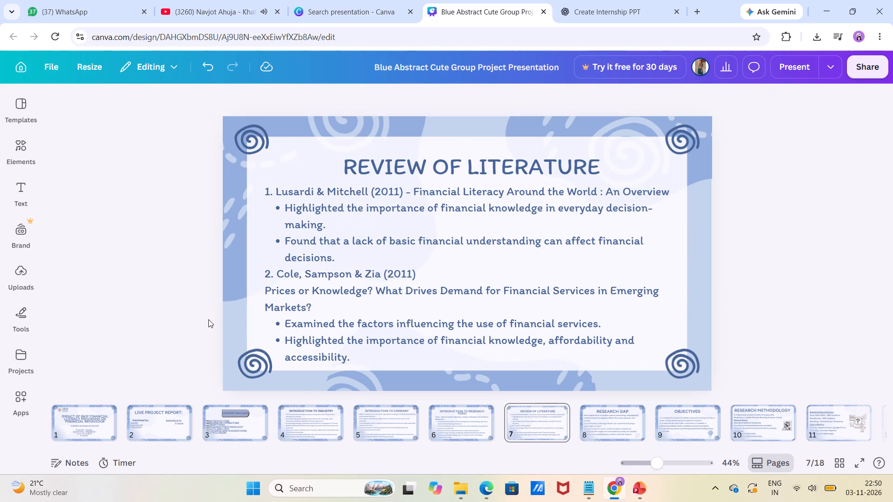
Join the second entry's title, "Prices or Knowledge?...", to "2. Cole, Sampson & Zia (2011)" on one line with " - ".
{"action": "left_click", "coordinate": [303, 285]}
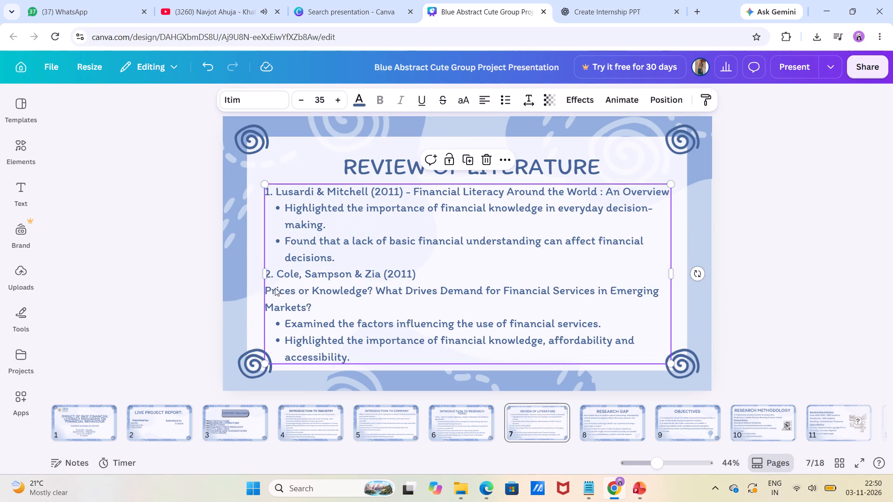
{"action": "left_click", "coordinate": [273, 289]}
{"action": "key", "text": "Left"}
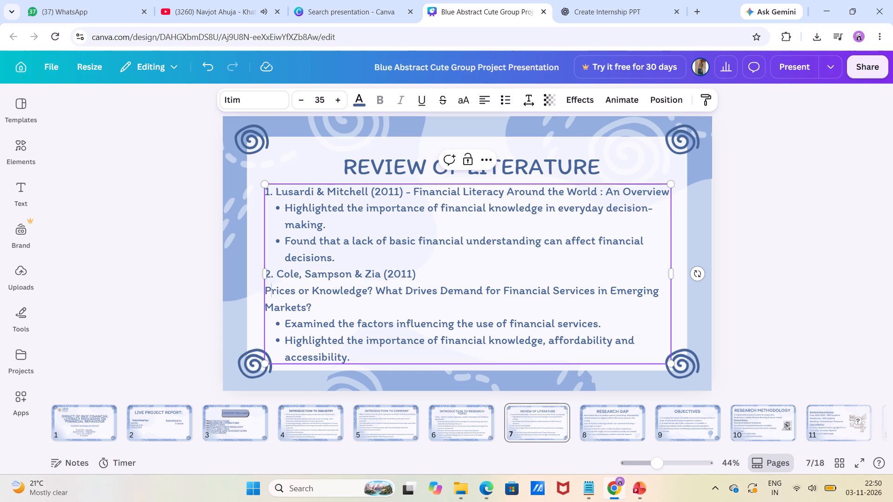
{"action": "key", "text": "Left"}
{"action": "key", "text": "BackSpace"}
{"action": "key", "text": "space"}
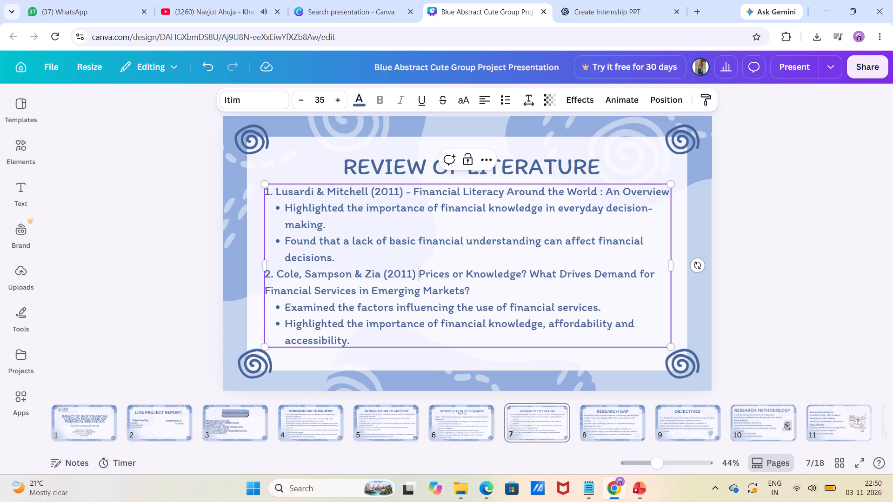
{"action": "type", "text": "-"}
{"action": "key", "text": "space"}
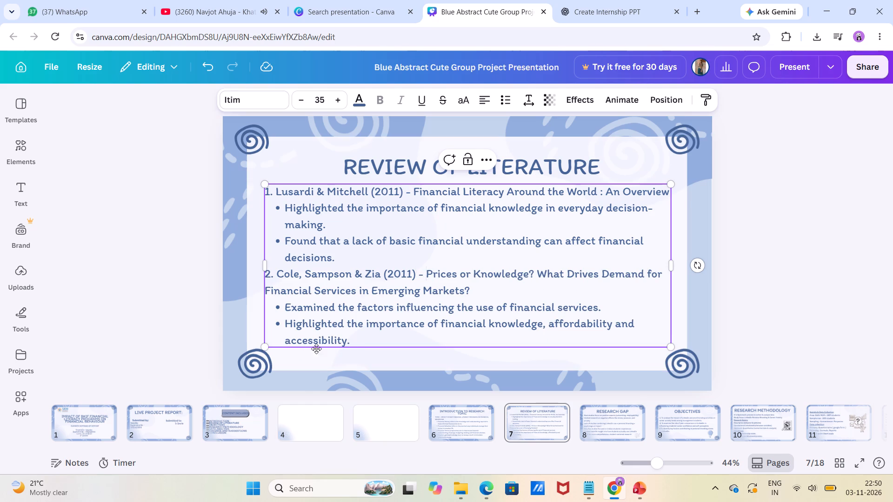
Insert a blank line without a bullet between the first and second literature entries.
{"action": "left_click", "coordinate": [355, 259]}
{"action": "key", "text": "Return"}
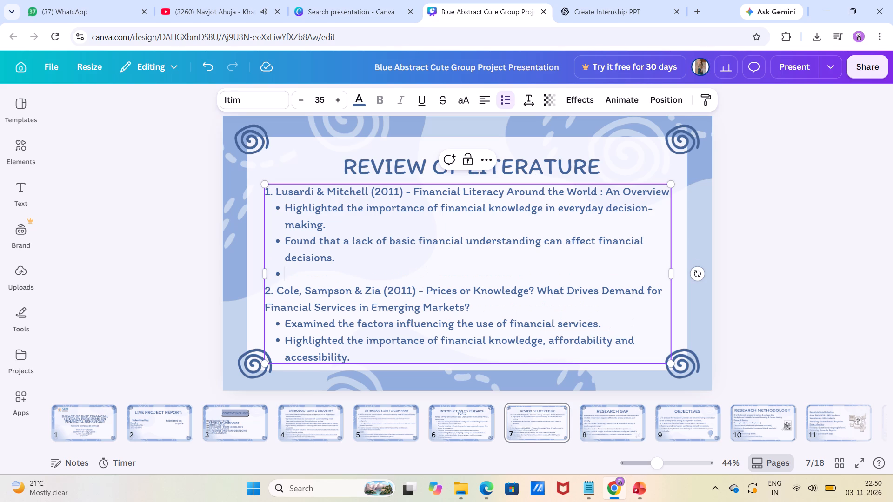
{"action": "key", "text": "BackSpace"}
{"action": "left_click", "coordinate": [156, 271]}
Select the first entry's heading text, starting from "Lusardi & Mitchell (2011)", in page 7's body text.
{"action": "left_click", "coordinate": [324, 259]}
{"action": "left_click", "coordinate": [278, 193]}
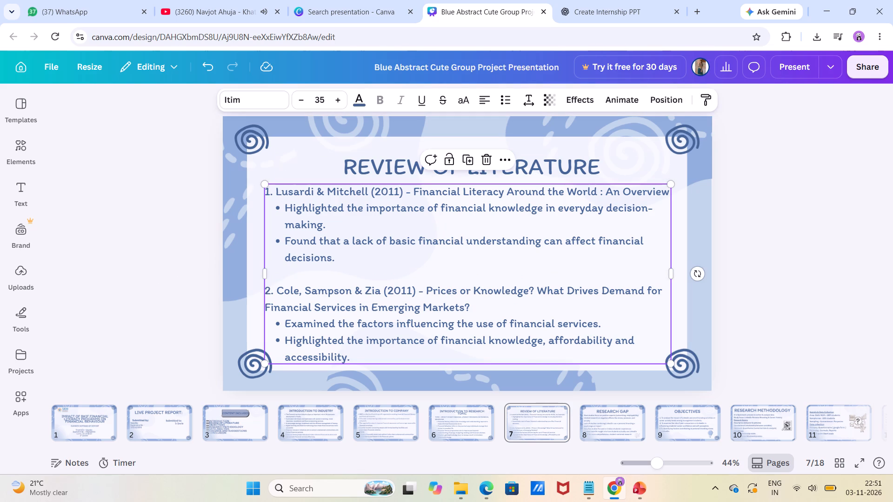
{"action": "left_click_drag", "start_coordinate": [278, 192], "coordinate": [620, 192]}
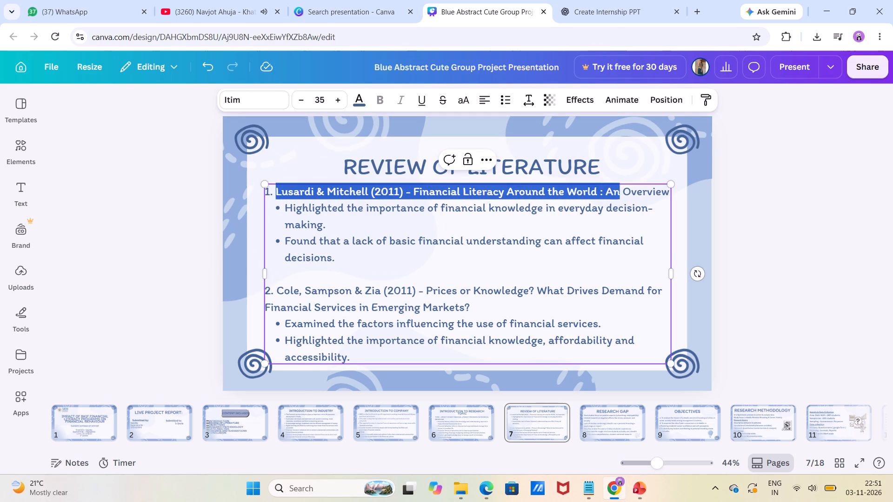
{"action": "left_click_drag", "start_coordinate": [620, 192], "coordinate": [677, 190]}
{"action": "left_click", "coordinate": [746, 249]}
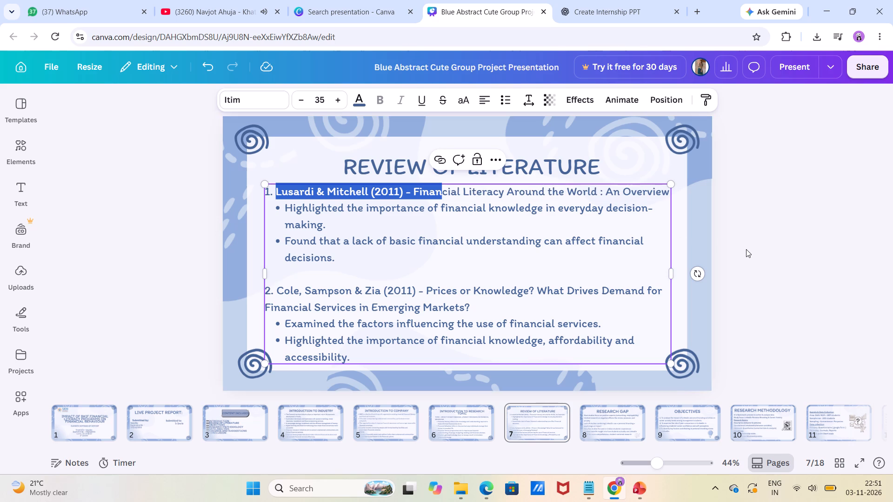
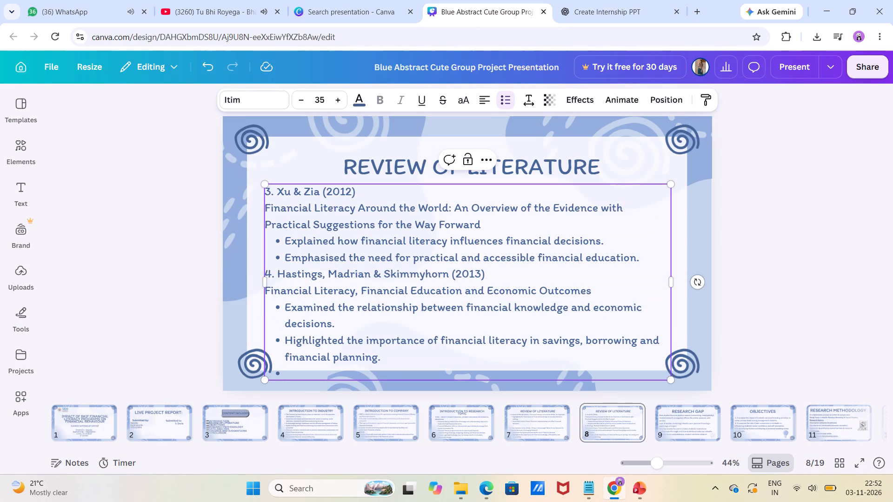
{"action": "key", "text": "BackSpace"}
{"action": "key", "text": "BackSpace"}
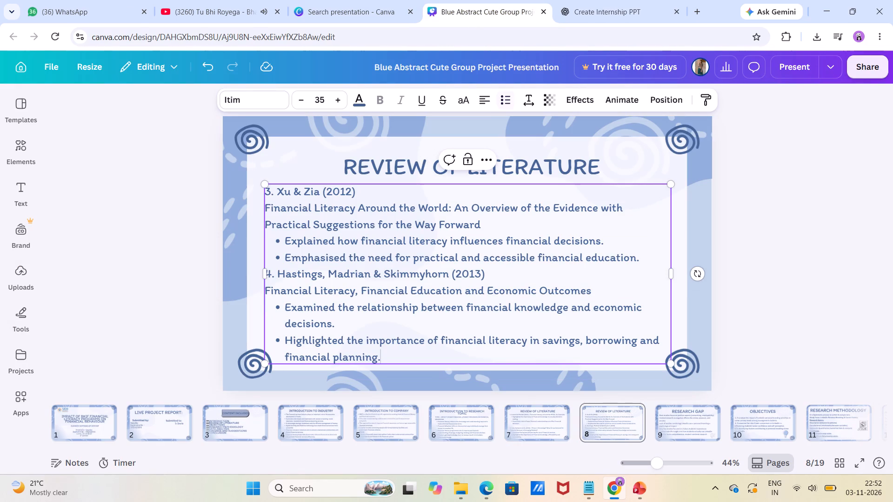
Insert a blank line without a bullet between the Xu & Zia and Hastings entries on page 8.
{"action": "left_click", "coordinate": [652, 256]}
{"action": "key", "text": "Return"}
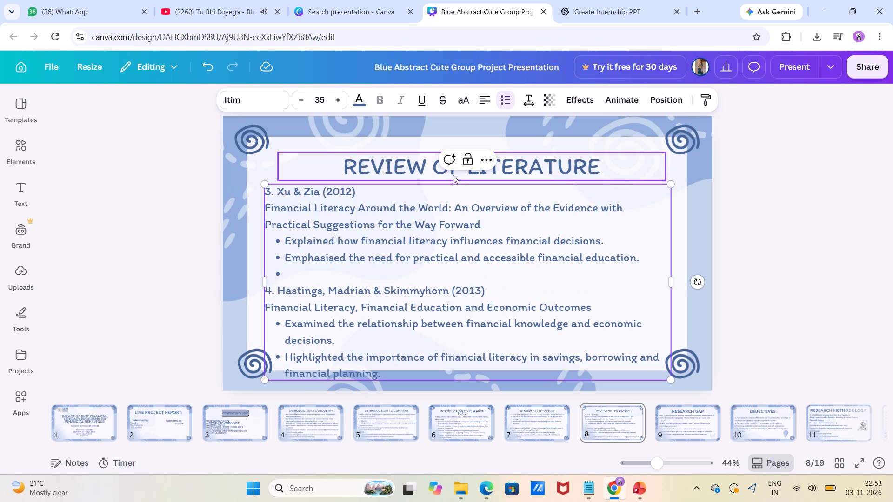
{"action": "key", "text": "BackSpace"}
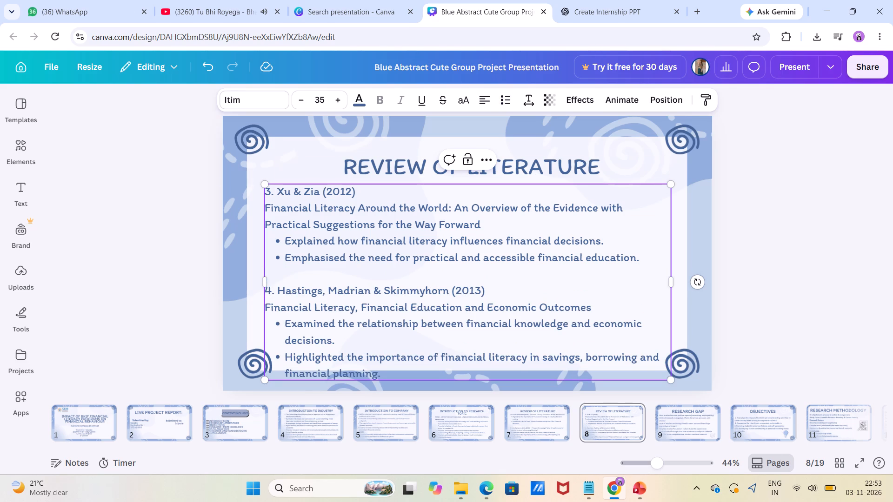
Join the title "Financial Literacy Around the World..." to "3. Xu & Zia (2012)" with " - ".
{"action": "left_click", "coordinate": [267, 210]}
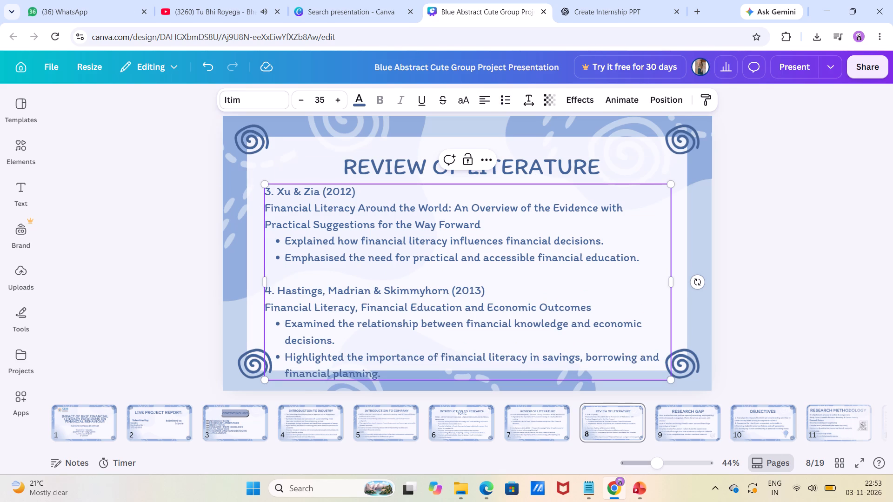
{"action": "key", "text": "BackSpace"}
{"action": "key", "text": "space"}
{"action": "type", "text": "-"}
{"action": "key", "text": "space"}
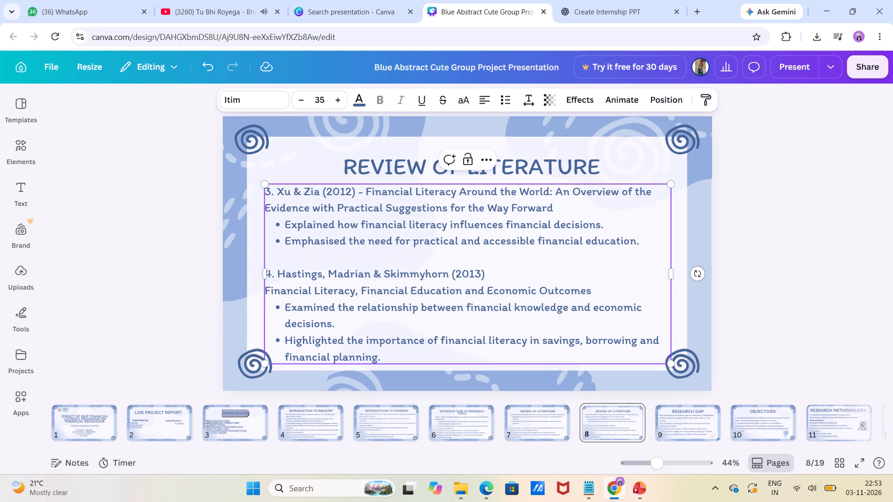
Join the title "Financial Literacy, Financial Education and Economic Outcomes" to "4. Hastings, Madrian & Skimmyhorn (2013)" with " - ".
{"action": "left_click", "coordinate": [268, 291]}
{"action": "key", "text": "Left"}
{"action": "key", "text": "BackSpace"}
{"action": "key", "text": "space"}
{"action": "type", "text": "-"}
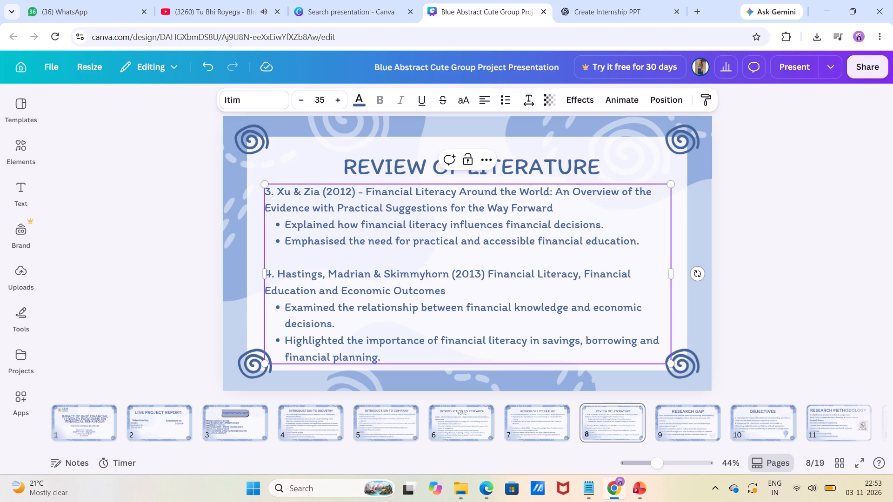
{"action": "key", "text": "space"}
{"action": "left_click", "coordinate": [168, 347]}
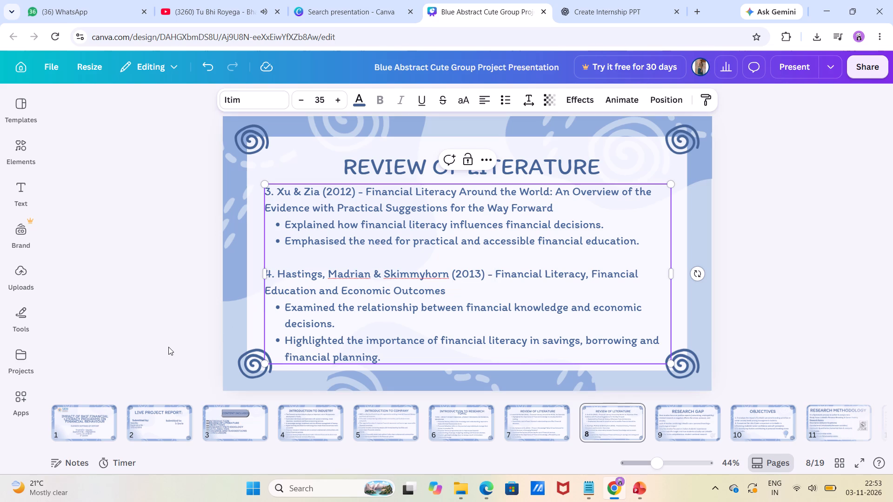
Shift page 8's body text box slightly right within the light panel.
{"action": "left_click_drag", "start_coordinate": [325, 332], "coordinate": [330, 333]}
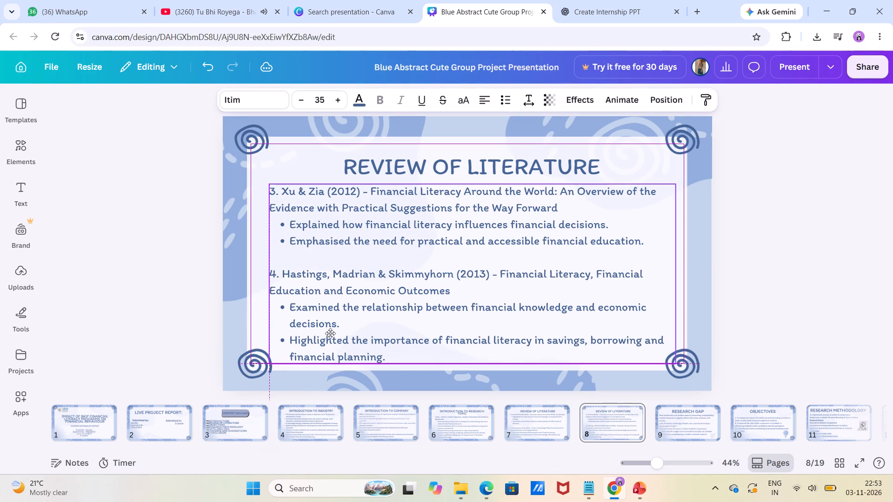
{"action": "left_click_drag", "start_coordinate": [330, 333], "coordinate": [330, 333]}
{"action": "left_click", "coordinate": [139, 347]}
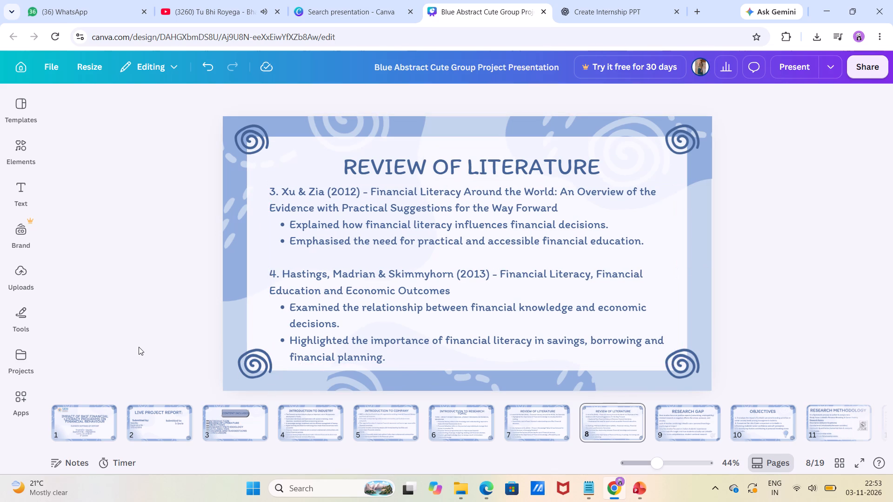
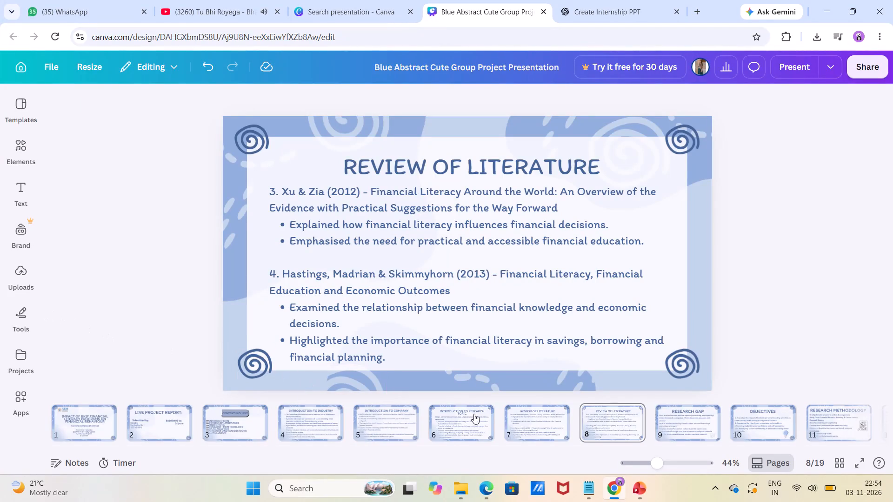
Duplicate page 8, the Review of Literature slide with entries 3 and 4, and open the copy.
{"action": "left_click", "coordinate": [607, 420]}
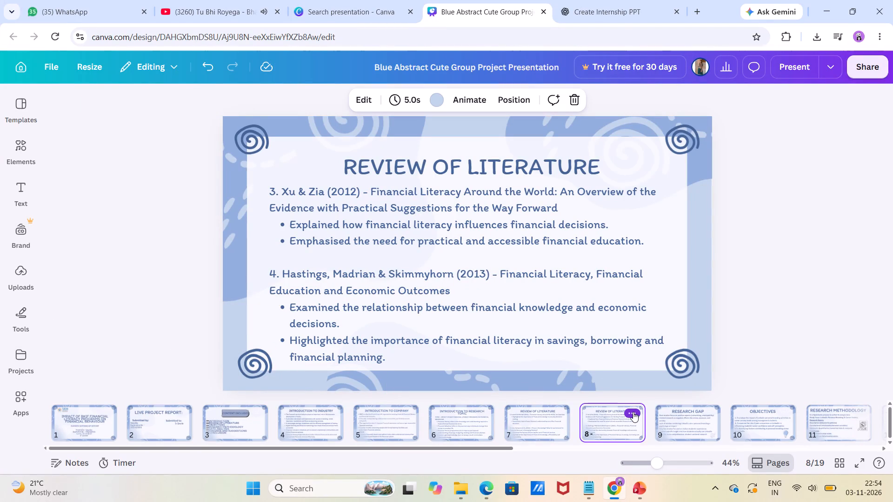
{"action": "left_click", "coordinate": [633, 411]}
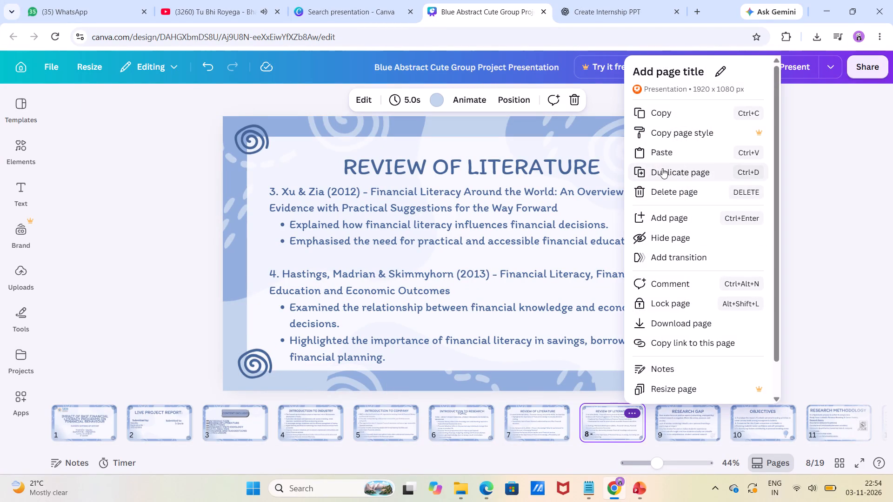
{"action": "left_click", "coordinate": [662, 168]}
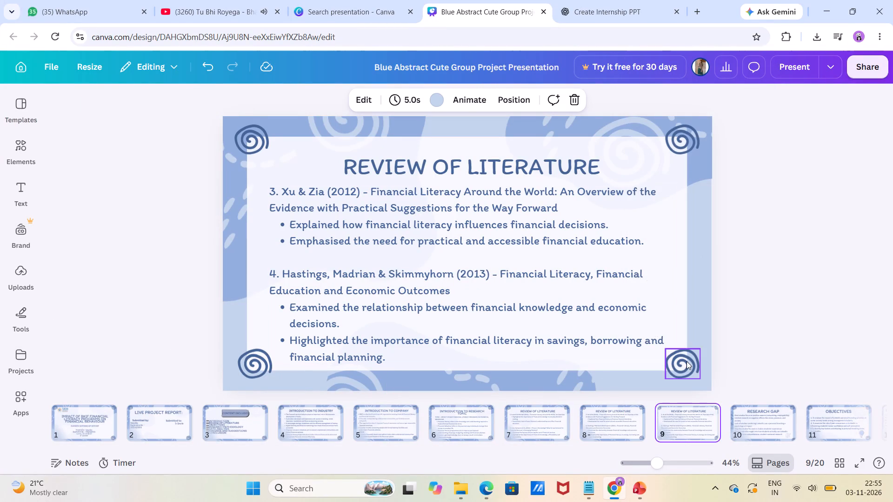
{"action": "left_click", "coordinate": [691, 414]}
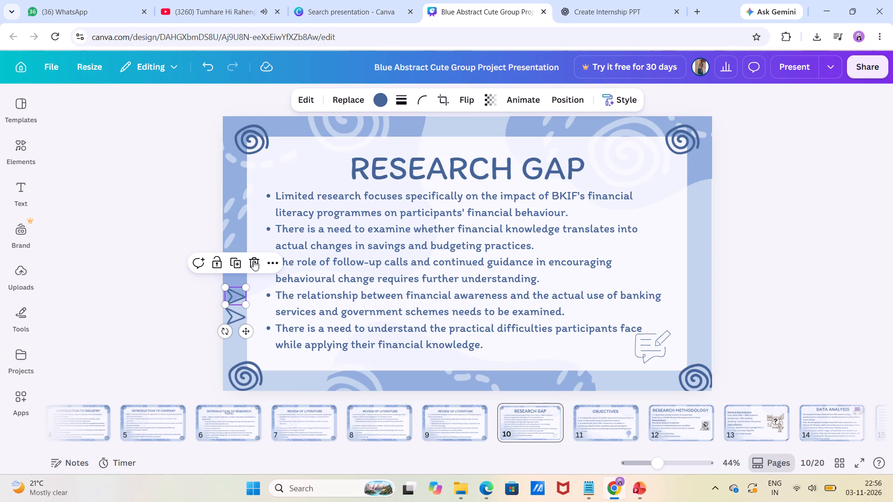
{"action": "left_click", "coordinate": [253, 260]}
{"action": "left_click", "coordinate": [238, 309]}
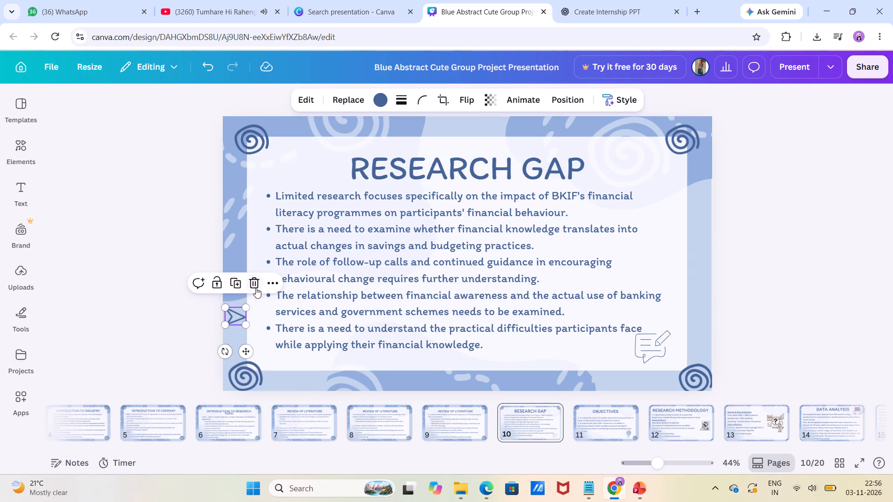
{"action": "left_click", "coordinate": [254, 288]}
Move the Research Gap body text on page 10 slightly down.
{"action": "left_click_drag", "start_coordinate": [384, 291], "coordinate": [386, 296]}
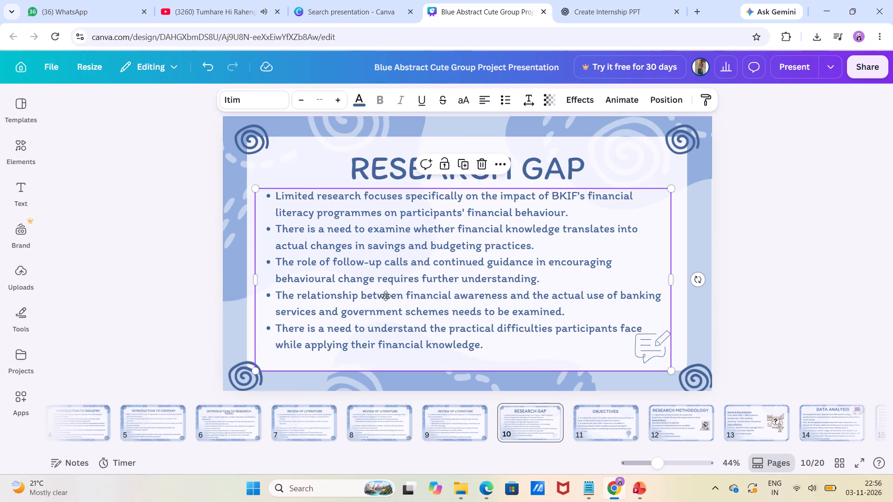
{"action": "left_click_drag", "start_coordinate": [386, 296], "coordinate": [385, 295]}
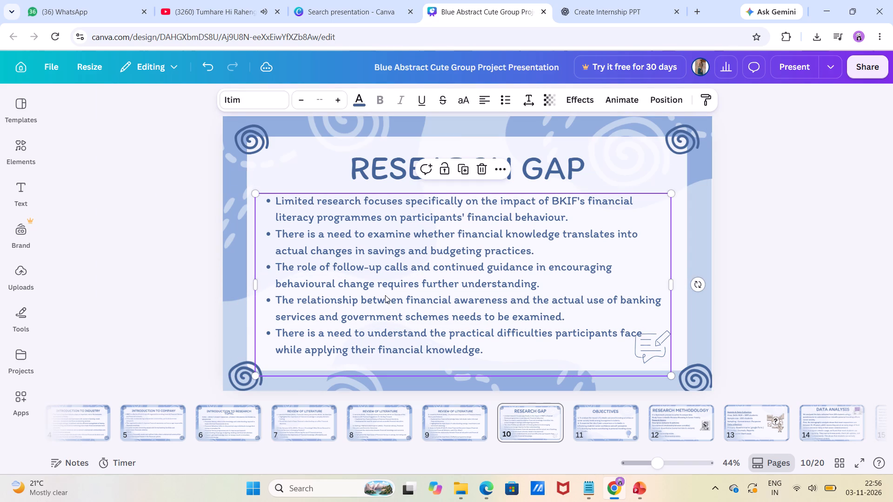
Break the last Research Gap bullet after "participants" and indent "face while applying..." with spaces as an unbulleted continuation line.
{"action": "left_click", "coordinate": [620, 329]}
{"action": "key", "text": "Return"}
{"action": "key", "text": "BackSpace"}
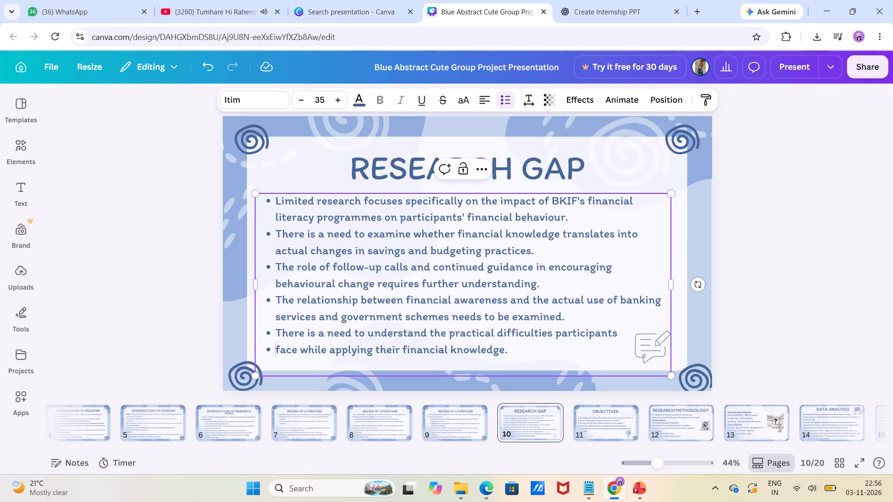
{"action": "key", "text": "space"}
{"action": "key", "text": "space"}
{"action": "key", "text": "space"}
{"action": "key", "text": "space"}
{"action": "key", "text": "space"}
{"action": "key", "text": "space"}
{"action": "key", "text": "space"}
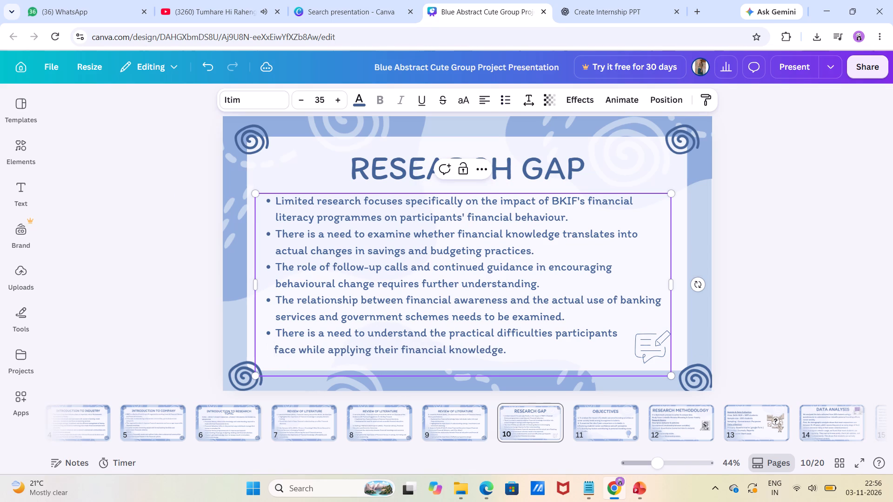
{"action": "key", "text": "space"}
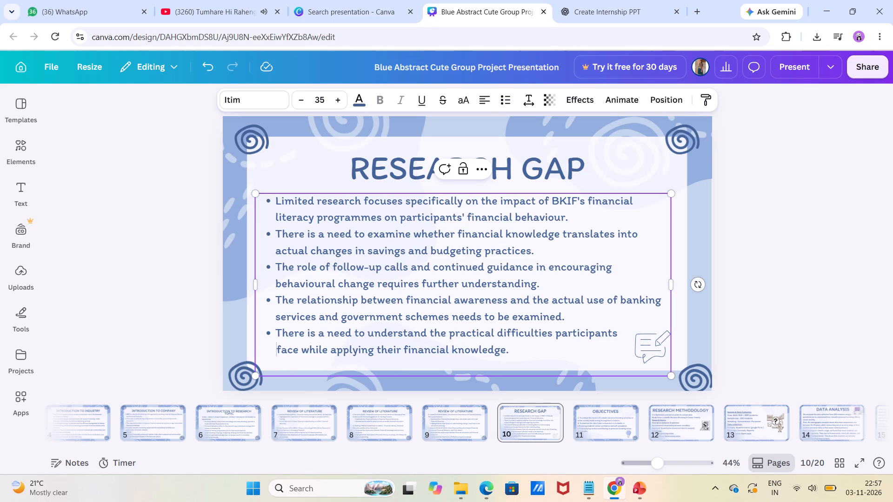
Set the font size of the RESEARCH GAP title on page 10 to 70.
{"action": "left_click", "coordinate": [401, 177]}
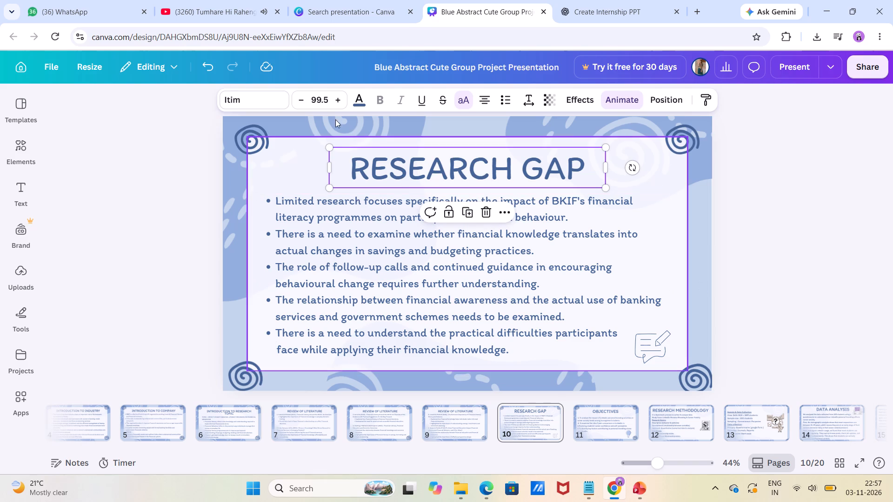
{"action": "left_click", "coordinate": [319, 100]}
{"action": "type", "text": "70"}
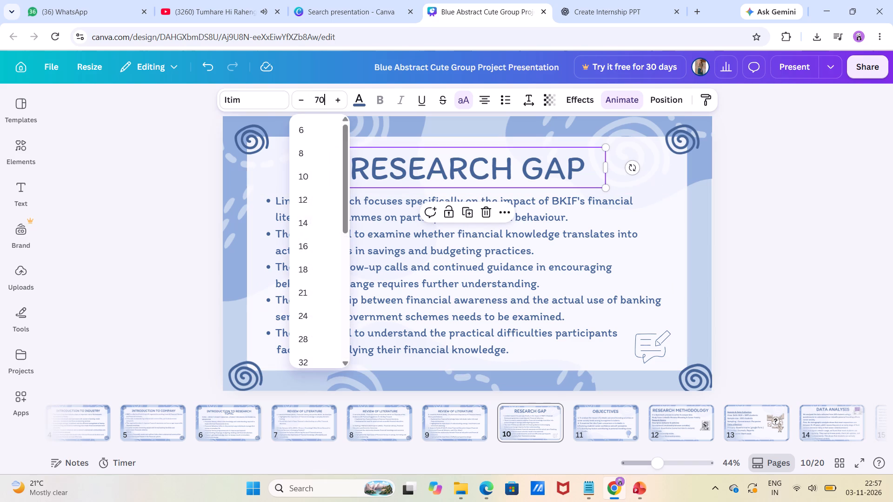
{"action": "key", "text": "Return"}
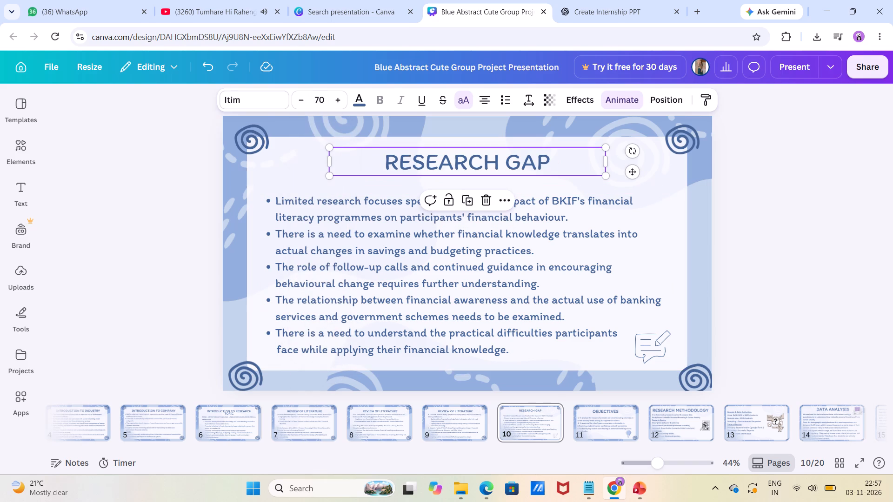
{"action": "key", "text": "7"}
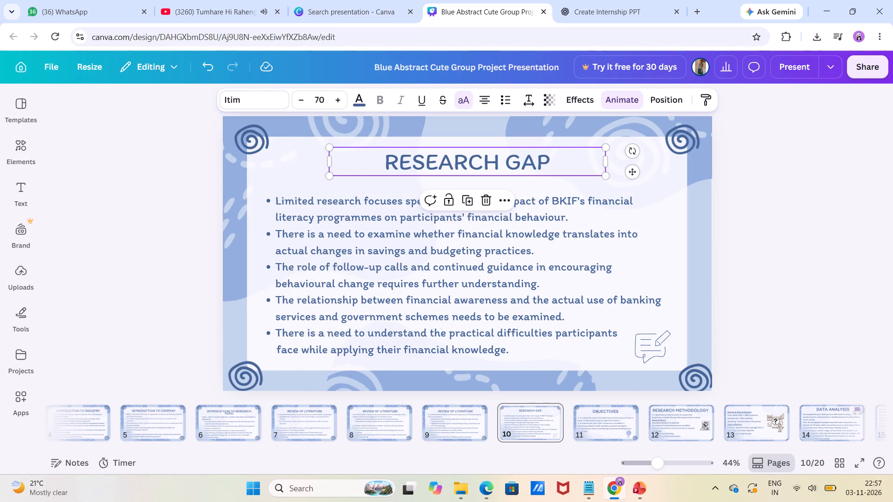
Set the font size of the RESEARCH GAP title on page 10 to 80.
{"action": "left_click", "coordinate": [319, 101]}
{"action": "type", "text": "80"}
{"action": "key", "text": "Return"}
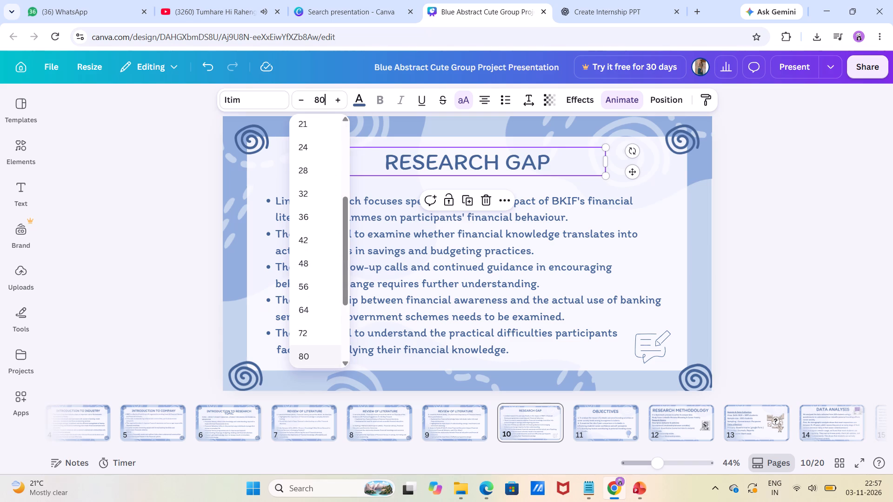
{"action": "left_click", "coordinate": [103, 224]}
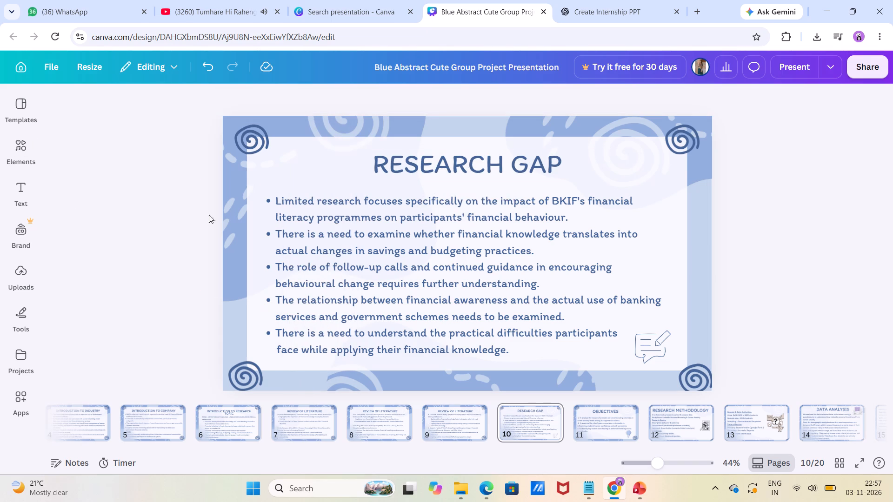
Reposition page 10's title slightly lower and its bullet text slightly higher and further right.
{"action": "left_click_drag", "start_coordinate": [478, 161], "coordinate": [480, 165]}
{"action": "left_click", "coordinate": [153, 288]}
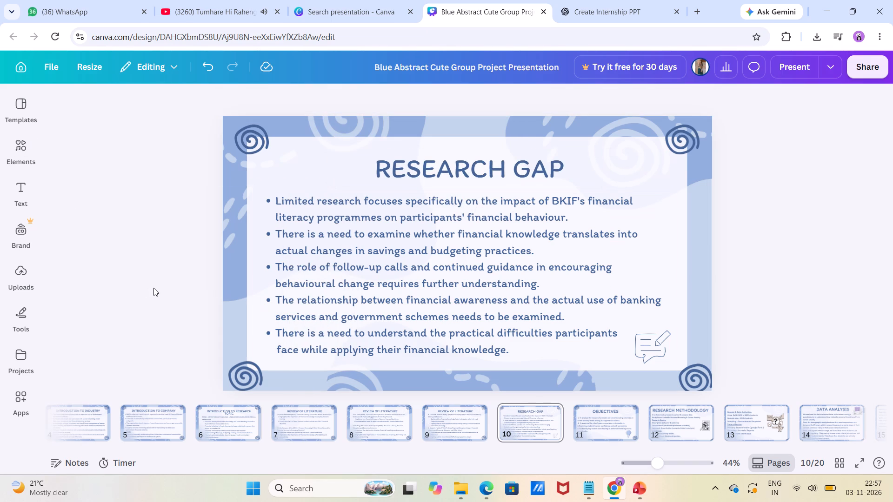
{"action": "left_click", "coordinate": [407, 318]}
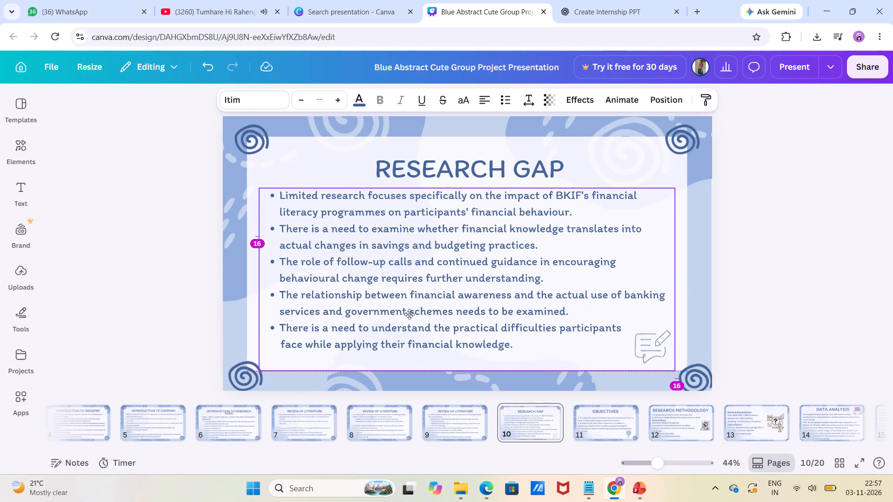
{"action": "left_click", "coordinate": [161, 339]}
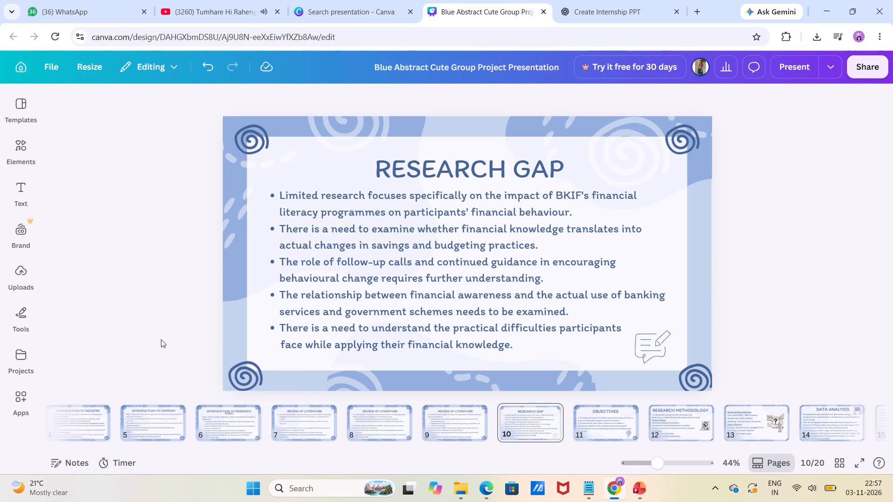
Change the OBJECTIVES title on page 11 to "RESEARCH OBJECTIVES".
{"action": "left_click", "coordinate": [607, 422]}
{"action": "double_click", "coordinate": [444, 159]}
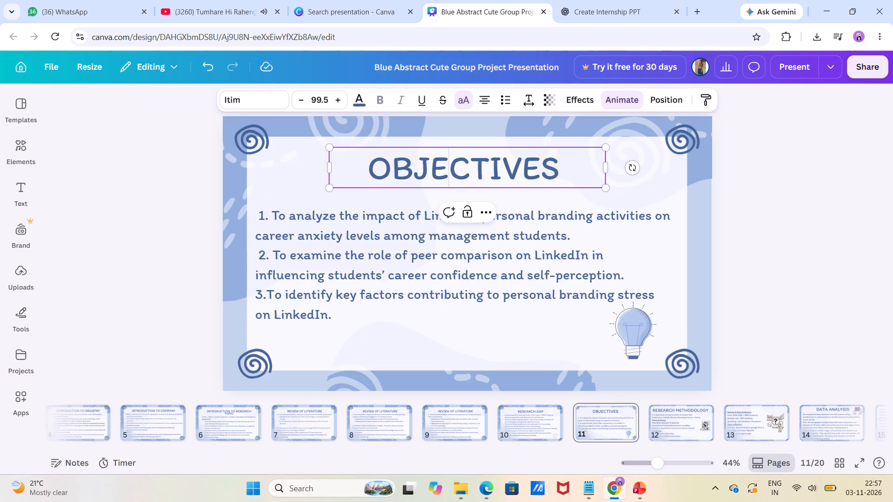
{"action": "left_click", "coordinate": [363, 165]}
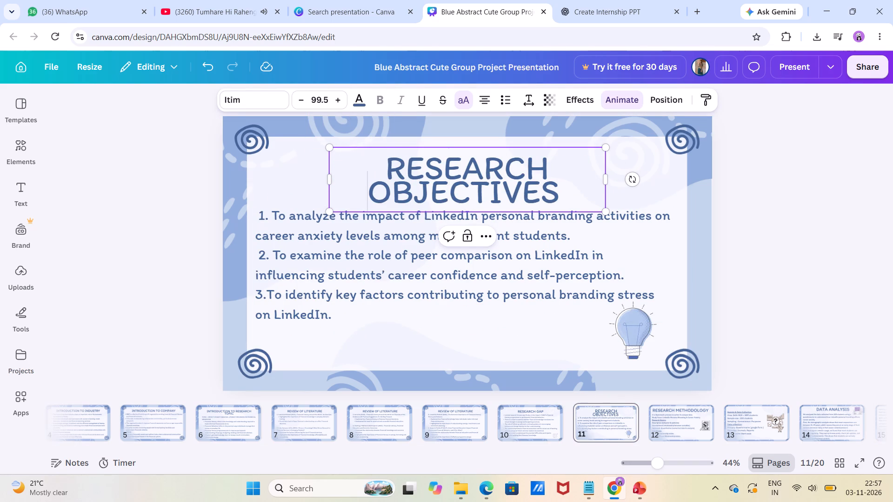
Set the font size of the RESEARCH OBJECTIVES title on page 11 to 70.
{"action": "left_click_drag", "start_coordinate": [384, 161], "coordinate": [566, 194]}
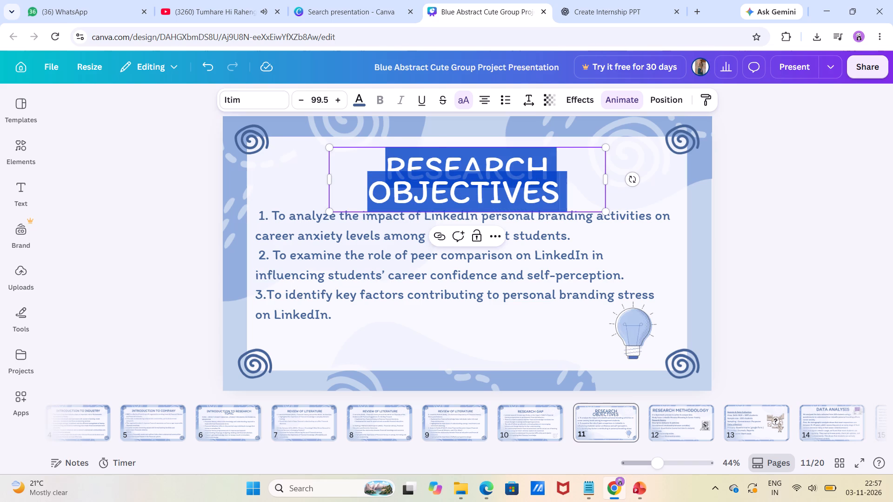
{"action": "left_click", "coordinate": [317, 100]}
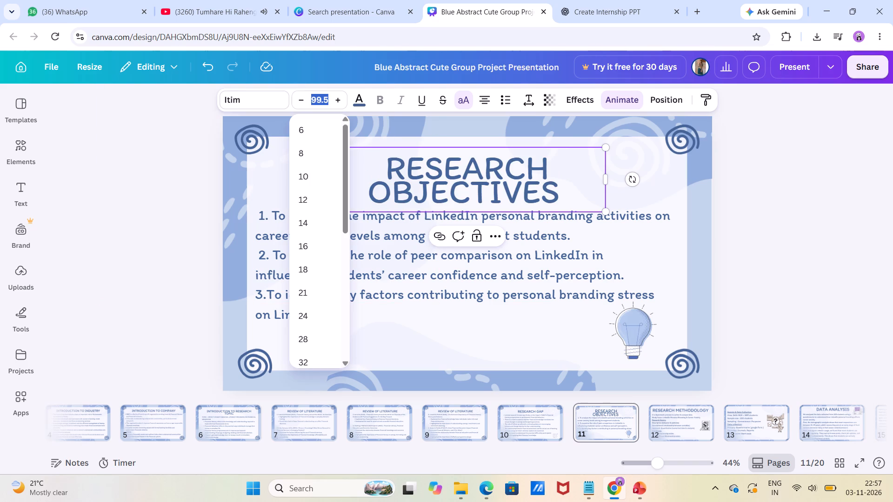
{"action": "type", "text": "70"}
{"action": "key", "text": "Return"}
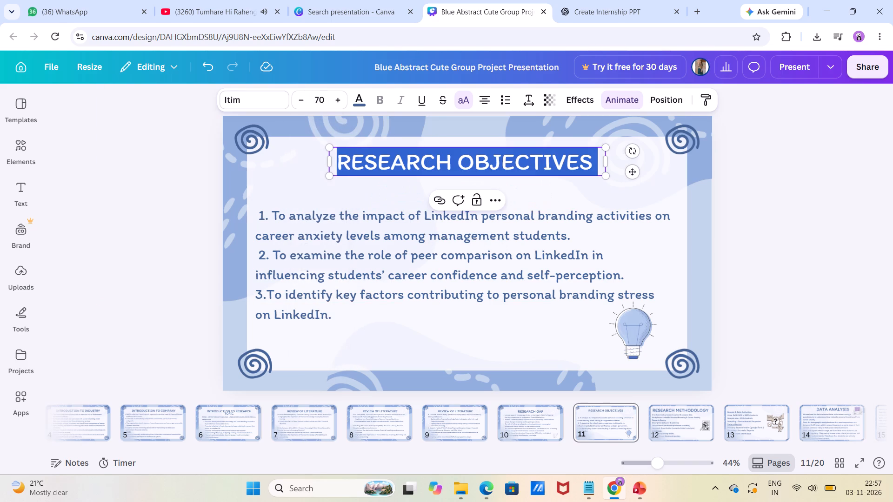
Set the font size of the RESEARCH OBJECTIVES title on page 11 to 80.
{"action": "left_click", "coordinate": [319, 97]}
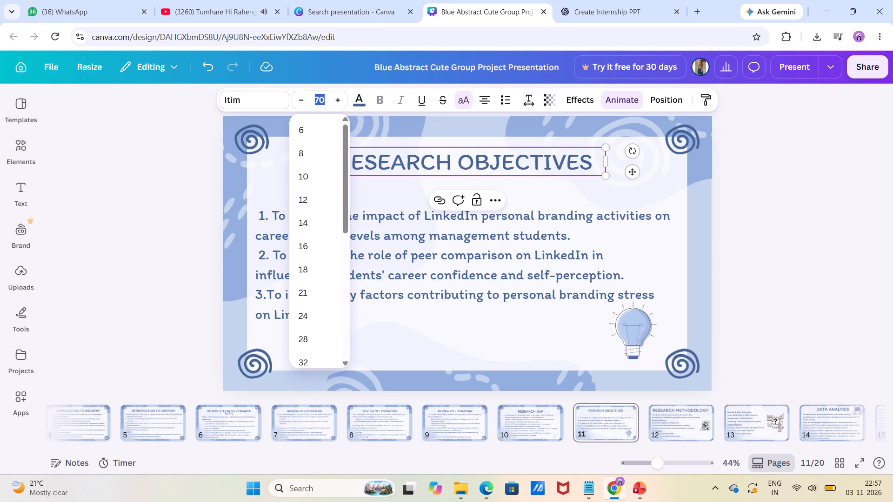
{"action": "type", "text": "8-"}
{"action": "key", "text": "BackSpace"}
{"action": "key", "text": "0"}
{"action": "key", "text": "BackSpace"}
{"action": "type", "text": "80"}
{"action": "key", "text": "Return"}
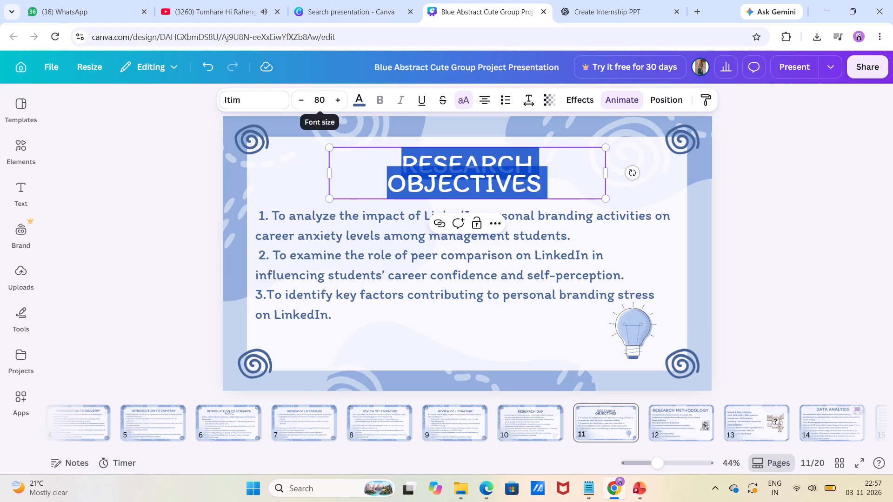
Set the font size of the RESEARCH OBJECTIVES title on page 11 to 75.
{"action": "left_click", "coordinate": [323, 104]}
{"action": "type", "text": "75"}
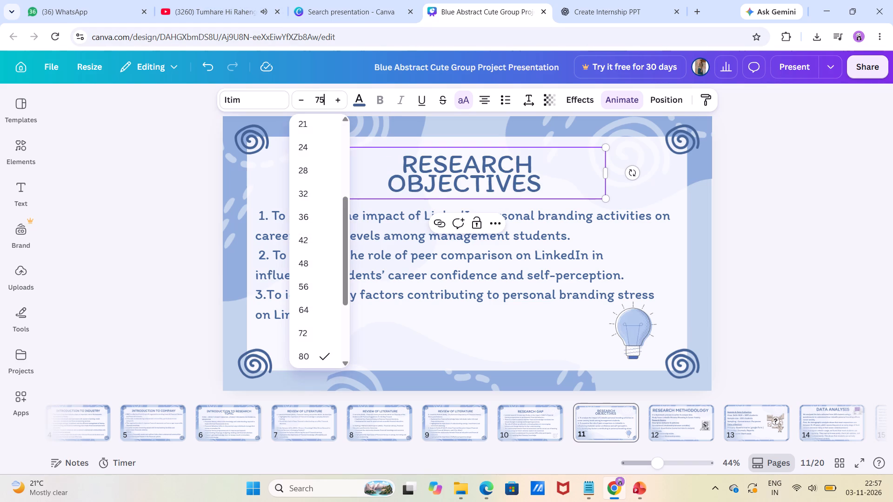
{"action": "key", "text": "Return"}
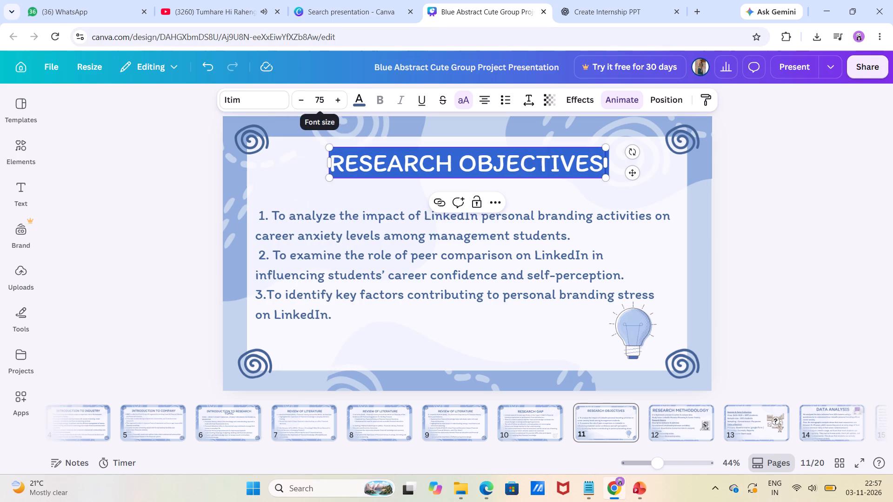
{"action": "left_click", "coordinate": [323, 101]}
{"action": "type", "text": "80"}
{"action": "key", "text": "Return"}
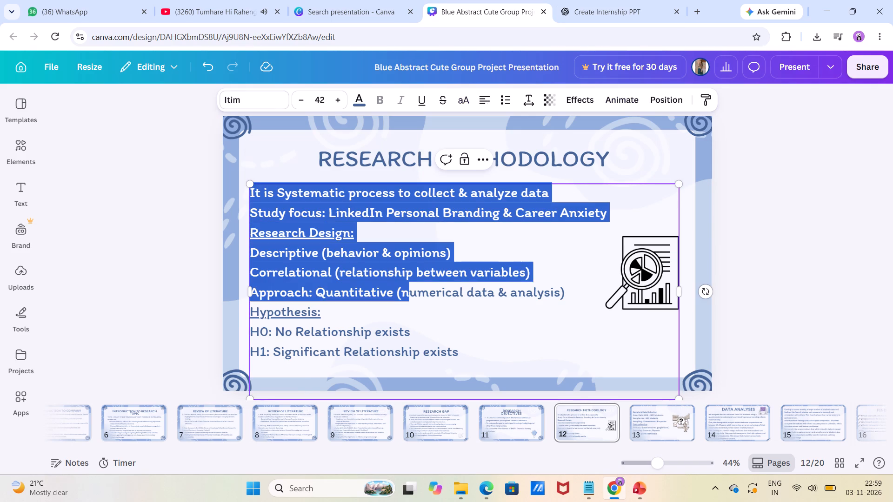
{"action": "left_click_drag", "start_coordinate": [414, 303], "coordinate": [471, 345]}
{"action": "key", "text": "ctrl+v"}
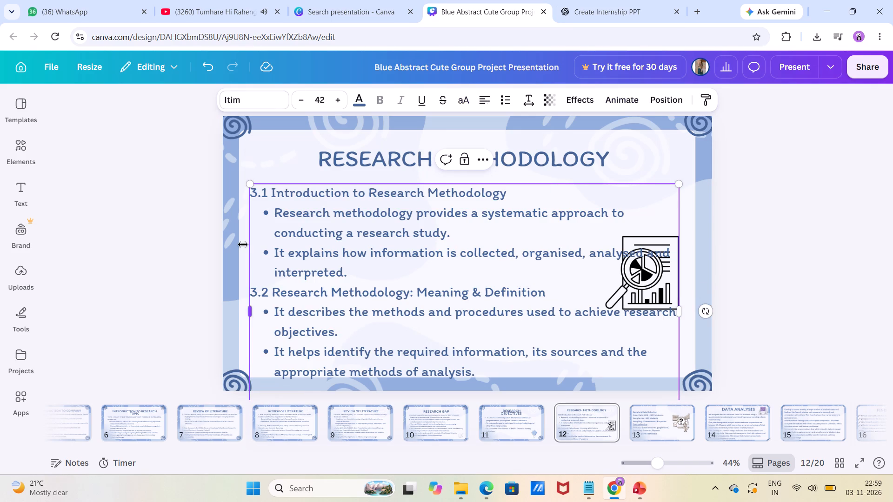
Set the font size of all the body text on page 12 to 35.
{"action": "left_click_drag", "start_coordinate": [252, 194], "coordinate": [526, 383]}
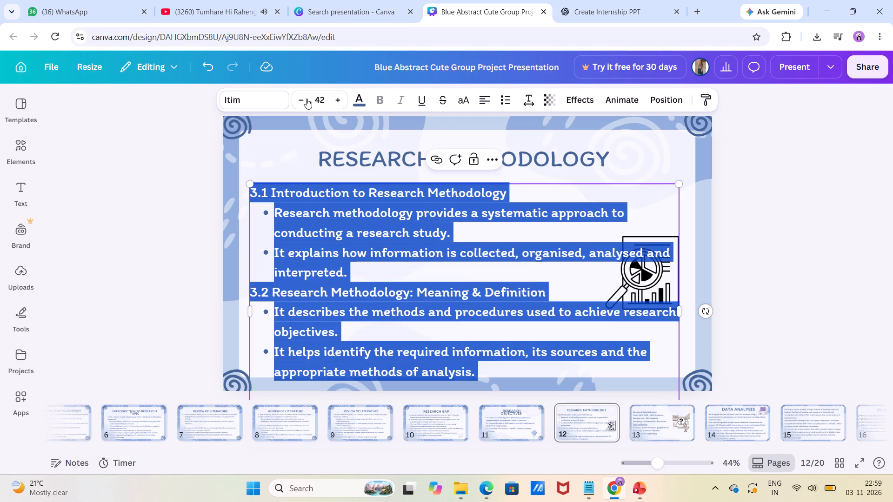
{"action": "left_click", "coordinate": [318, 99]}
{"action": "type", "text": "35"}
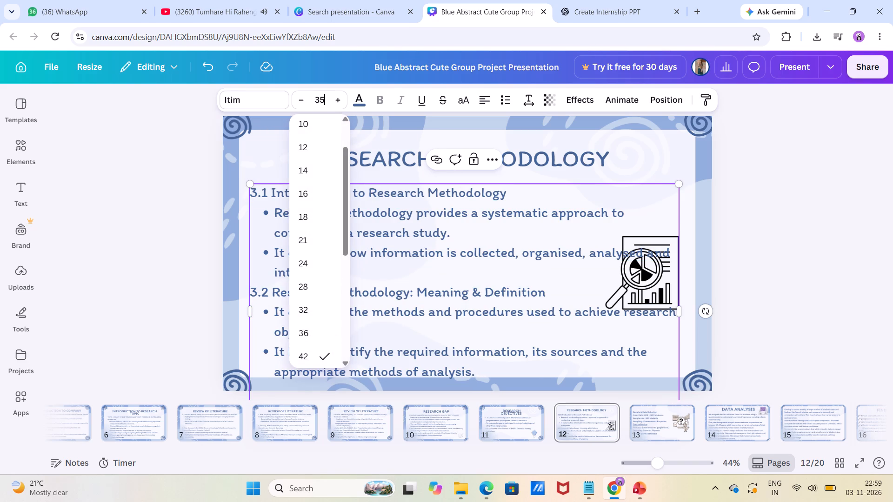
{"action": "key", "text": "Return"}
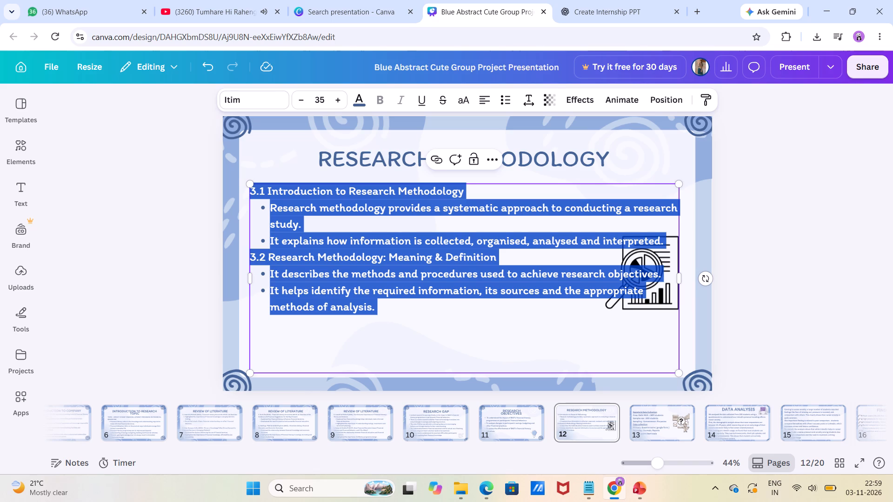
Insert an unbulleted blank line between section 3.1 and the 3.2 heading on page 12.
{"action": "left_click", "coordinate": [666, 236]}
{"action": "key", "text": "Return"}
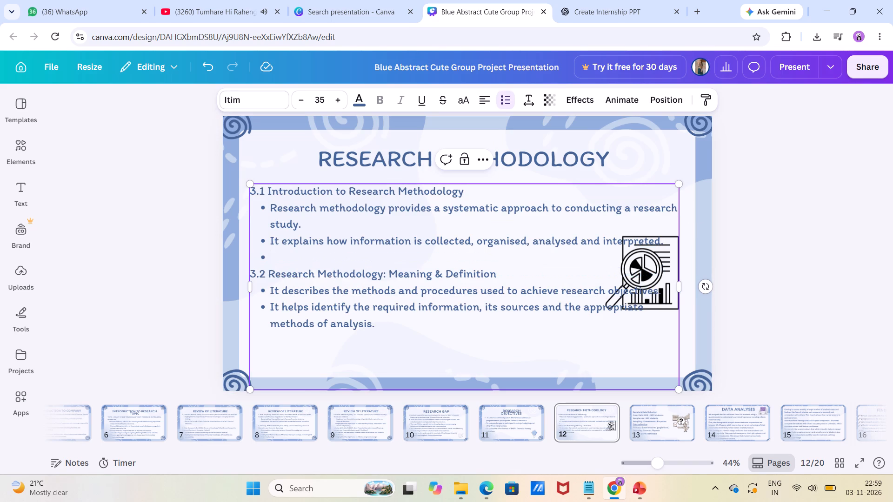
{"action": "key", "text": "BackSpace"}
Break section 3.1's second bullet before "and interpreted." and indent the continuation, without a bullet, to align with the text above.
{"action": "left_click", "coordinate": [581, 243]}
{"action": "key", "text": "Return"}
{"action": "key", "text": "BackSpace"}
{"action": "key", "text": "space"}
{"action": "key", "text": "space"}
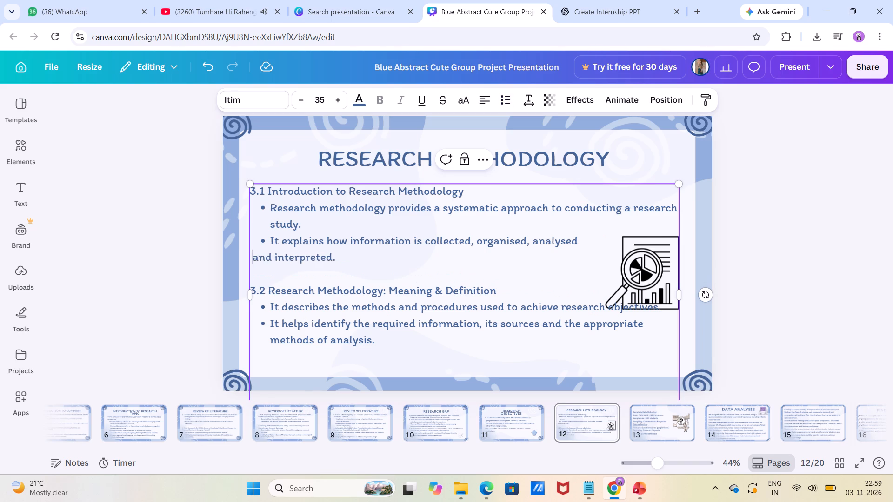
{"action": "key", "text": "space"}
{"action": "key", "text": "space"}
{"action": "key", "text": "space"}
{"action": "key", "text": "space"}
{"action": "key", "text": "space"}
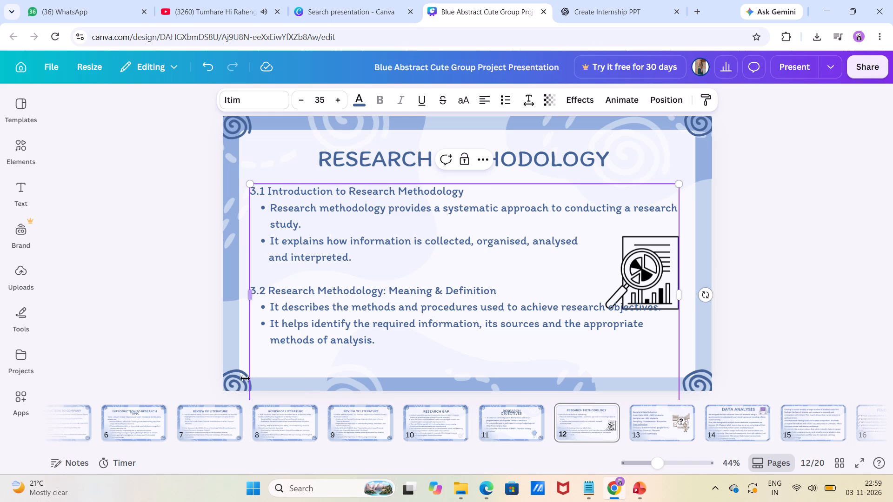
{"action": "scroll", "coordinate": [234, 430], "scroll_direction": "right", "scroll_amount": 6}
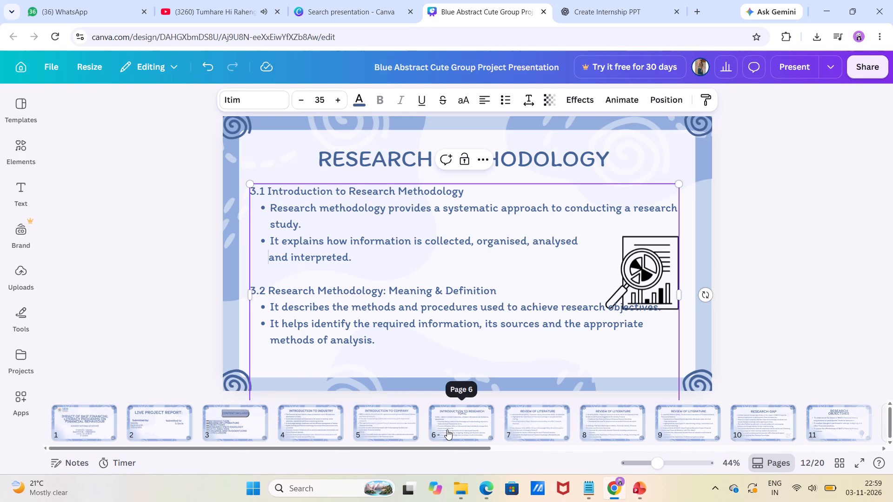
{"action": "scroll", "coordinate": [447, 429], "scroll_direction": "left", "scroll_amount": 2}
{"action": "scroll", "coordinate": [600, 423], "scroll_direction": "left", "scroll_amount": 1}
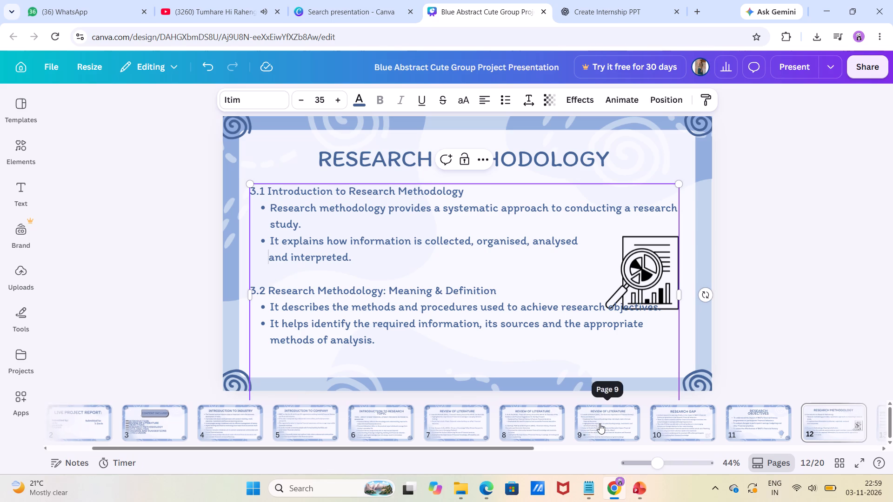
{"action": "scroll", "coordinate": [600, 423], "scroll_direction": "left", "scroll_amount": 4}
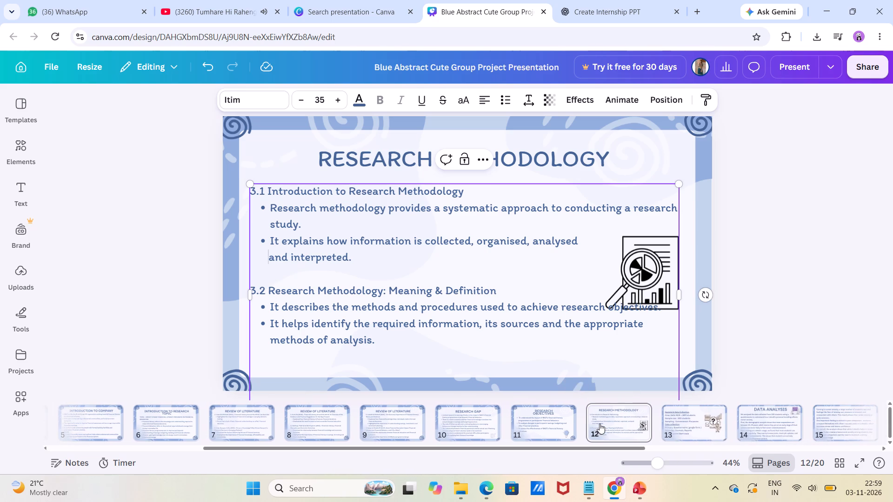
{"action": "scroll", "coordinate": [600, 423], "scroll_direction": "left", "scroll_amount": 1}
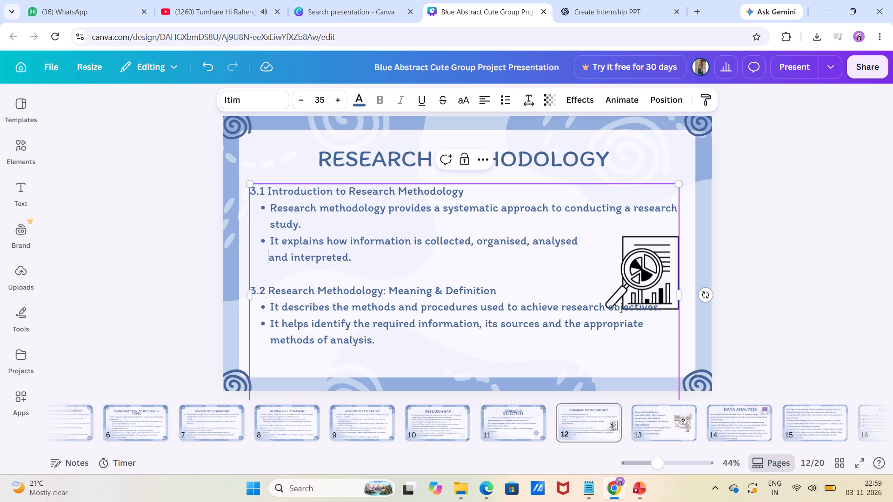
Shorten page 12's section numbers from 3.1 and 3.2 to 1 and 2, keeping a blank line between the sections.
{"action": "left_click", "coordinate": [260, 191]}
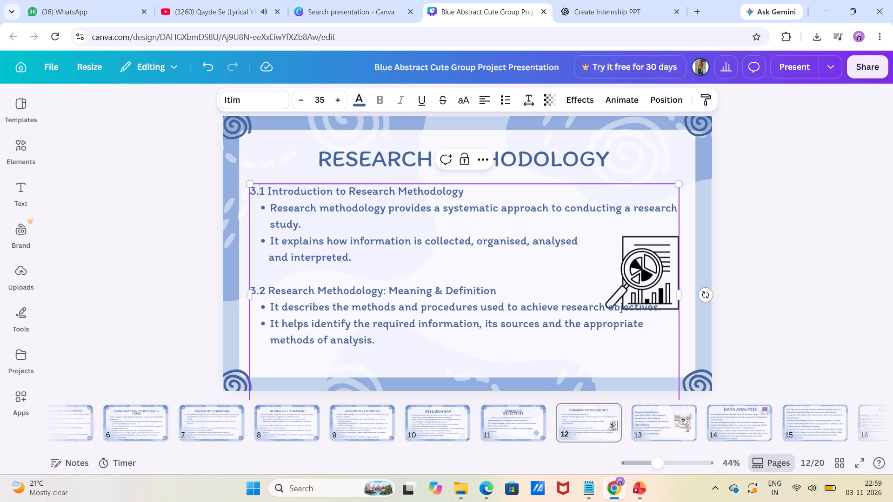
{"action": "key", "text": "BackSpace"}
{"action": "key", "text": "BackSpace"}
{"action": "key", "text": "BackSpace"}
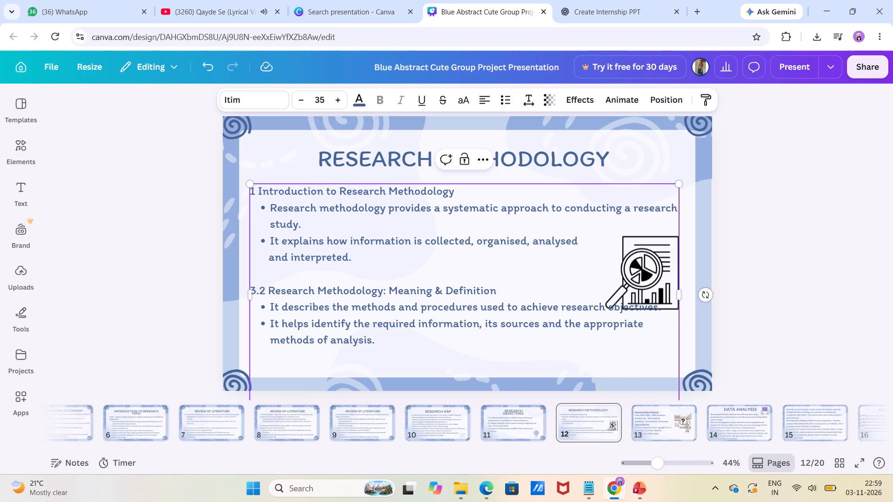
{"action": "left_click", "coordinate": [257, 289]}
{"action": "key", "text": "Right"}
{"action": "key", "text": "BackSpace"}
{"action": "key", "text": "BackSpace"}
{"action": "key", "text": "BackSpace"}
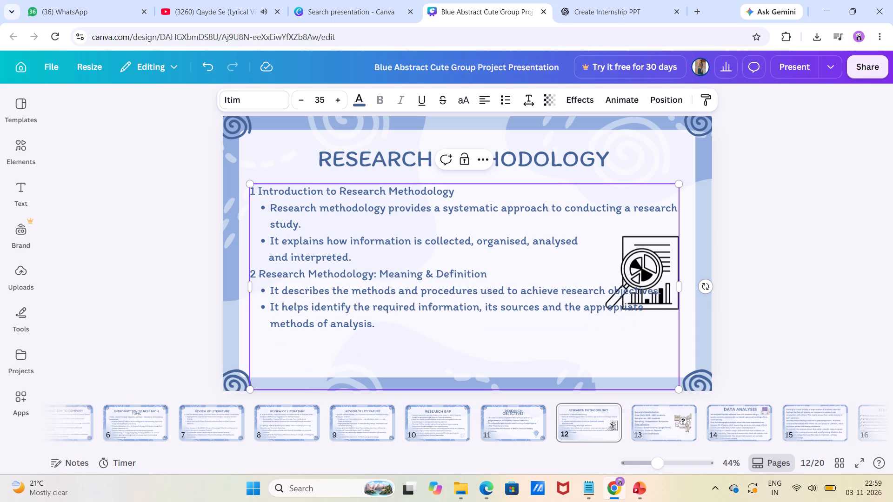
{"action": "left_click", "coordinate": [370, 258]}
{"action": "key", "text": "Return"}
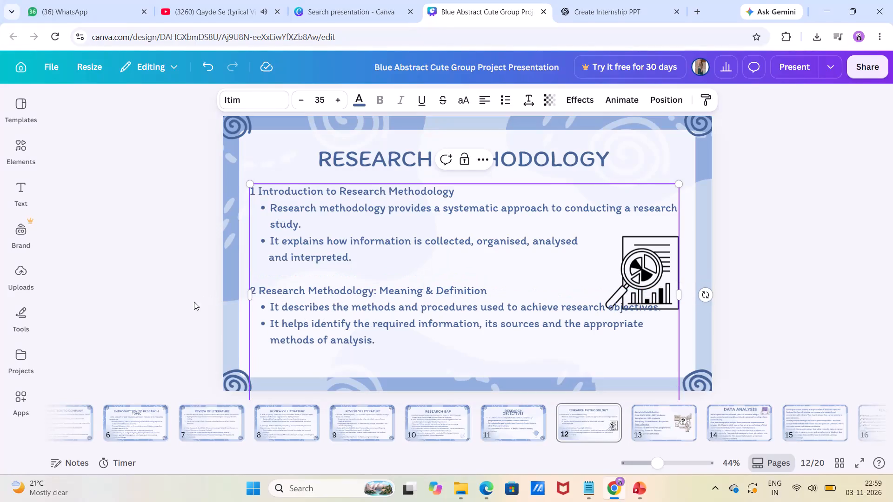
{"action": "left_click", "coordinate": [180, 305]}
Break section 2's first bullet before "research objectives." and indent the continuation, without a bullet, to align with the text above.
{"action": "left_click", "coordinate": [480, 286]}
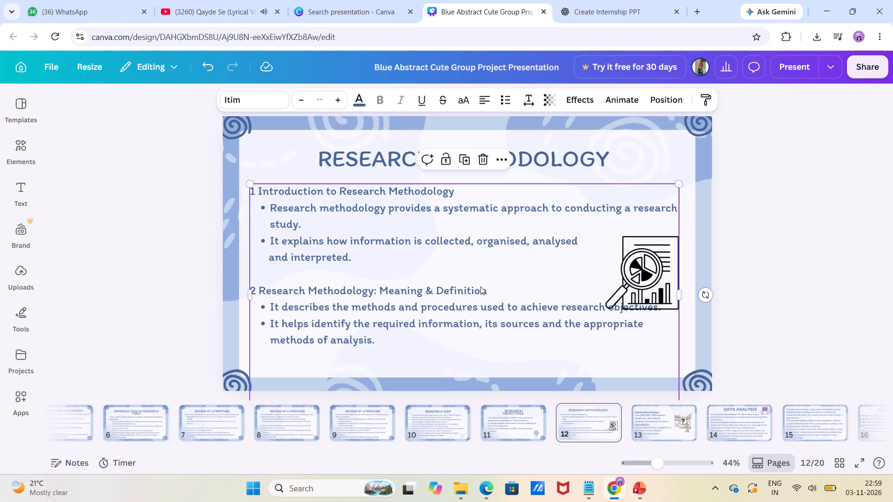
{"action": "left_click", "coordinate": [560, 305]}
{"action": "key", "text": "Return"}
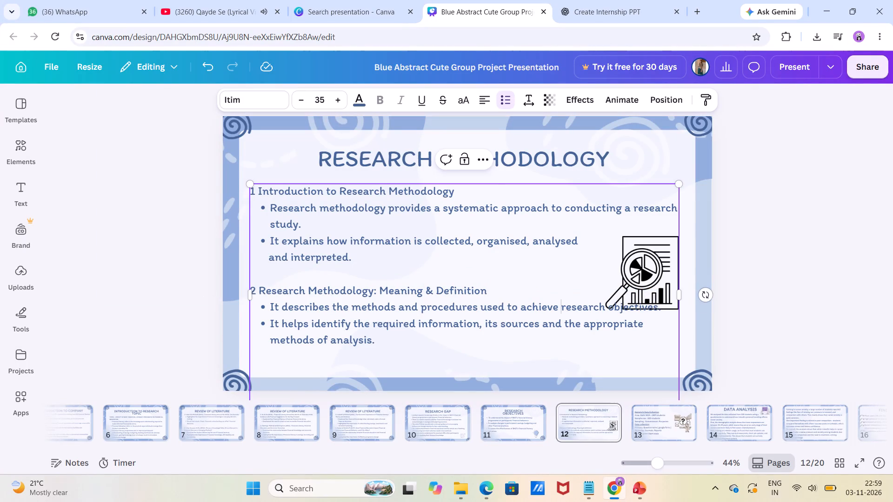
{"action": "key", "text": "BackSpace"}
{"action": "key", "text": "space"}
{"action": "key", "text": "space"}
{"action": "key", "text": "space"}
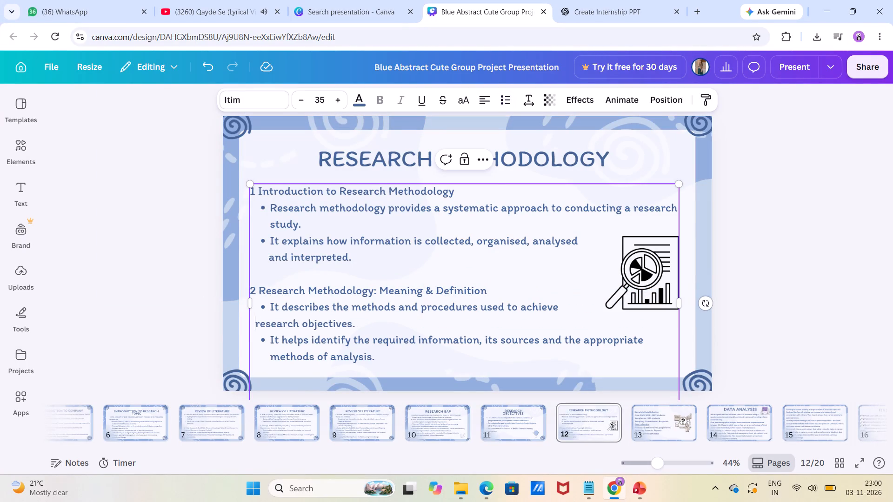
{"action": "key", "text": "space"}
{"action": "key", "text": "space"}
{"action": "key", "text": "space"}
{"action": "key", "text": "space"}
{"action": "key", "text": "space"}
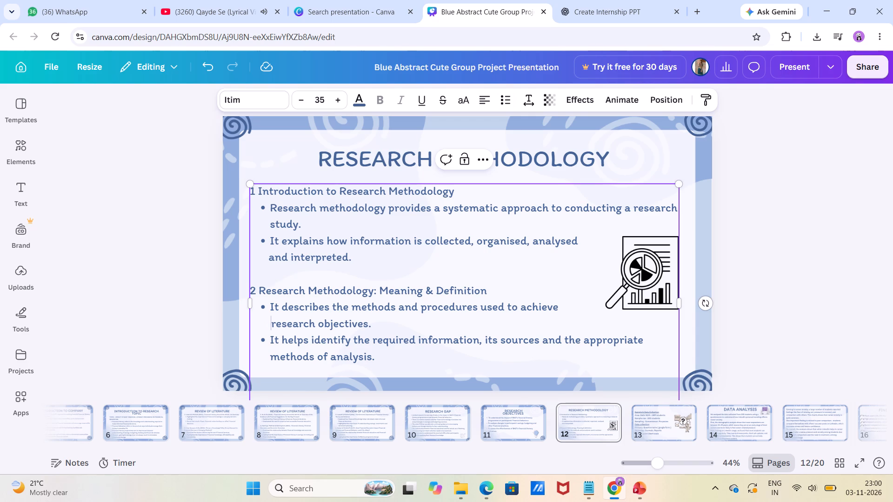
{"action": "left_click", "coordinate": [169, 331]}
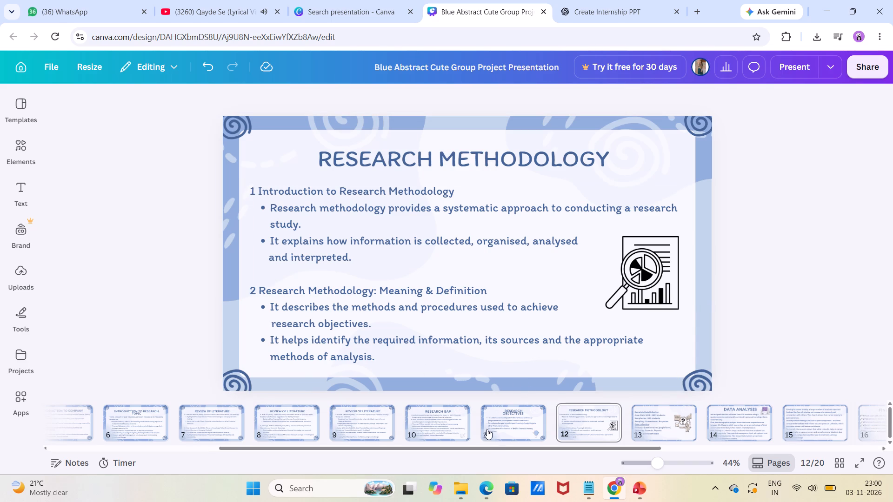
{"action": "scroll", "coordinate": [556, 417], "scroll_direction": "left", "scroll_amount": 3}
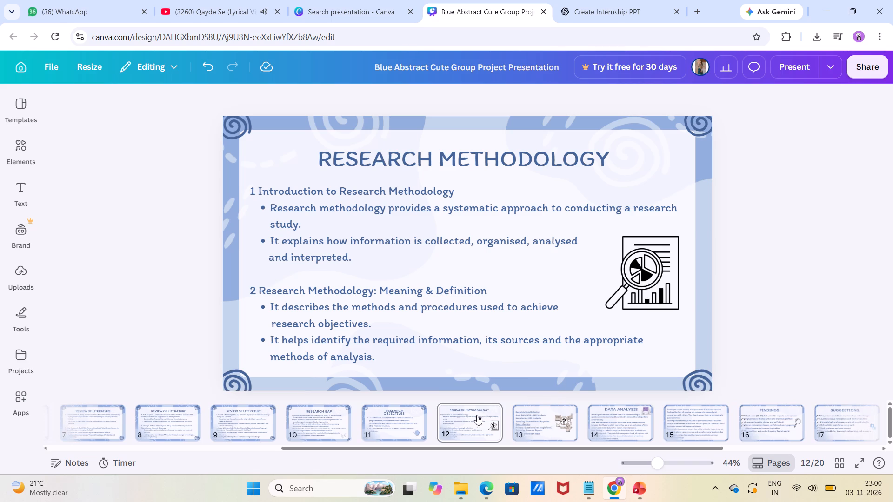
{"action": "left_click", "coordinate": [467, 415]}
{"action": "left_click", "coordinate": [492, 409]}
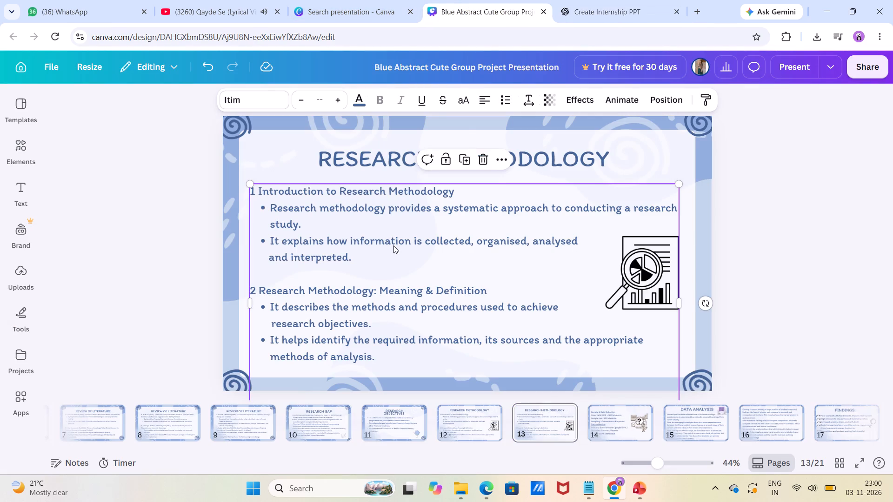
{"action": "key", "text": "ctrl+v"}
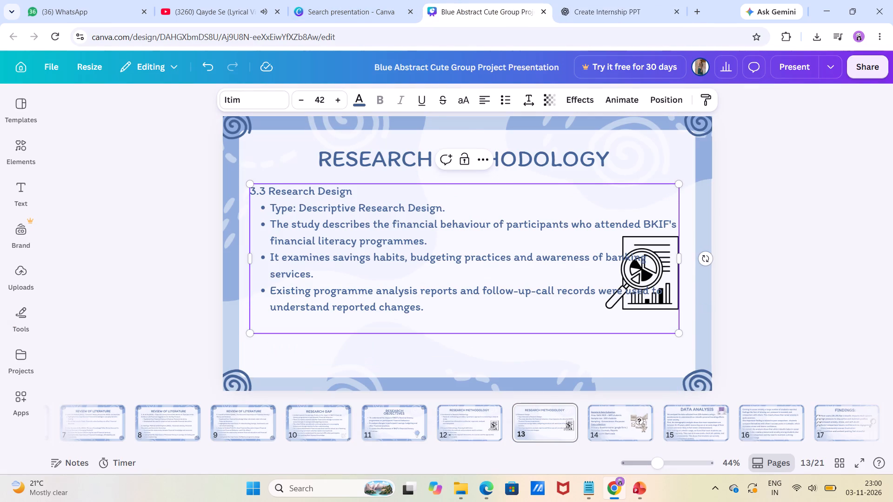
Shorten page 13's section number so the heading reads "3 Research Design".
{"action": "left_click", "coordinate": [305, 213]}
{"action": "left_click", "coordinate": [259, 193]}
{"action": "key", "text": "BackSpace"}
{"action": "key", "text": "BackSpace"}
{"action": "key", "text": "BackSpace"}
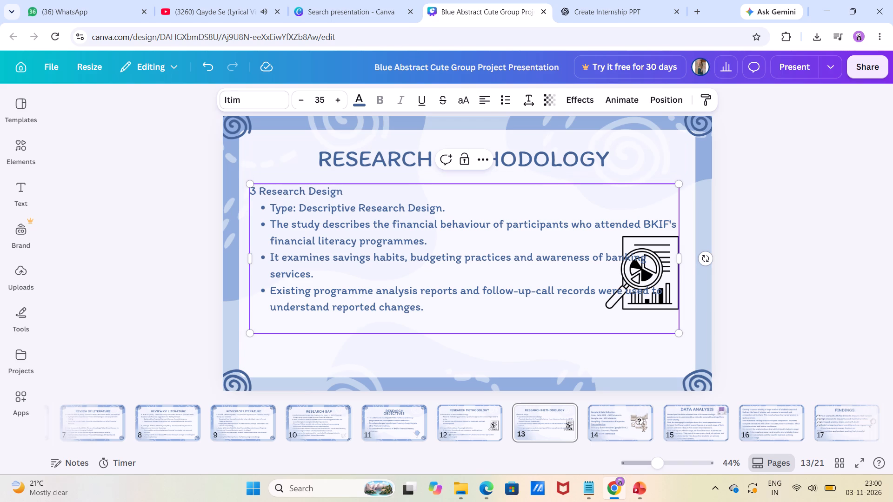
Break page 13's second bullet before "BKIF's" and indent the continuation, without a bullet, to align with the text above.
{"action": "left_click", "coordinate": [642, 225]}
{"action": "key", "text": "Return"}
{"action": "key", "text": "BackSpace"}
{"action": "key", "text": "space"}
{"action": "key", "text": "space"}
{"action": "key", "text": "space"}
{"action": "key", "text": "space"}
{"action": "key", "text": "space"}
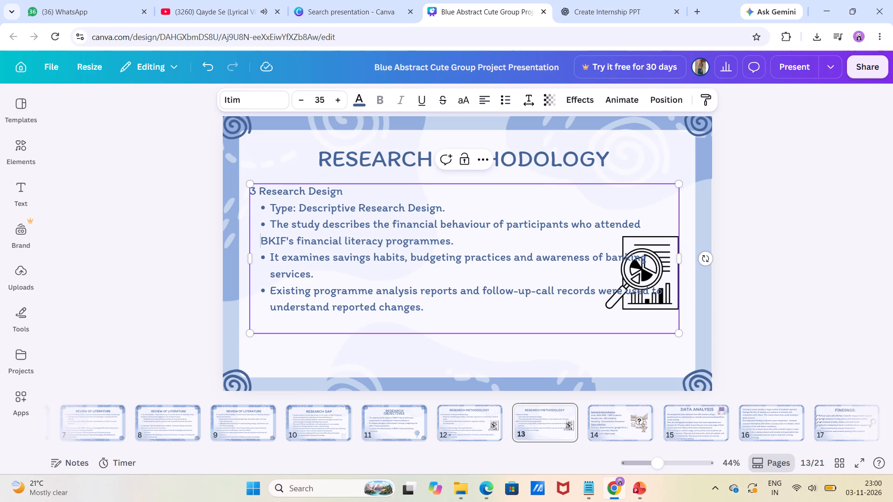
{"action": "key", "text": "space"}
{"action": "key", "text": "space"}
{"action": "key", "text": "space"}
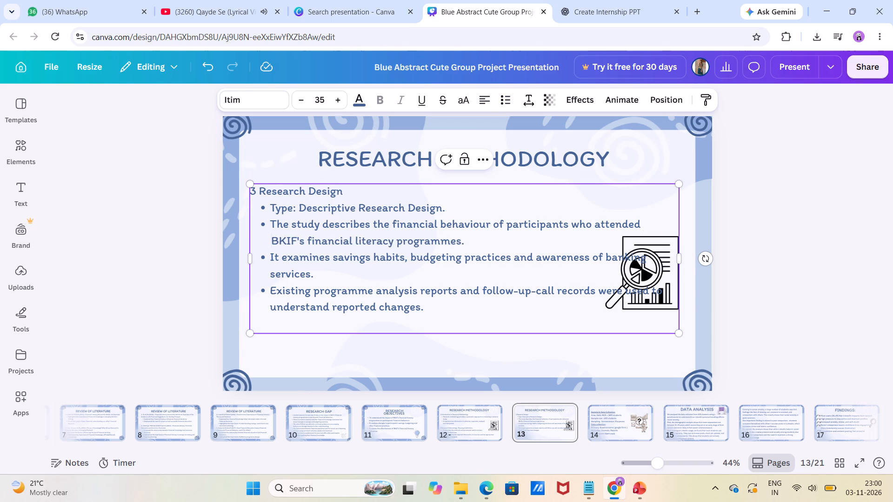
Break the third bullet before "banking services." and indent the continuation, without a bullet, to align with the text above.
{"action": "left_click", "coordinate": [604, 259]}
{"action": "key", "text": "Return"}
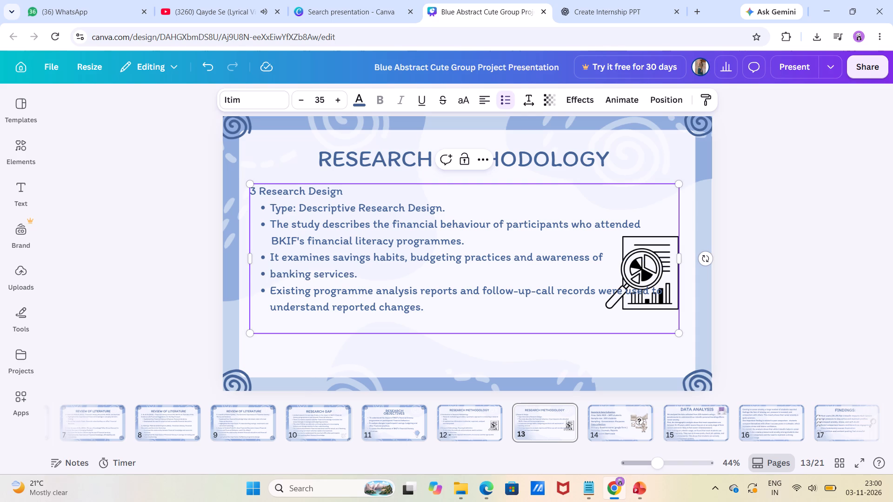
{"action": "key", "text": "BackSpace"}
{"action": "key", "text": "space"}
{"action": "key", "text": "space"}
{"action": "key", "text": "space"}
{"action": "key", "text": "space"}
{"action": "key", "text": "space"}
{"action": "key", "text": "space"}
{"action": "key", "text": "space"}
{"action": "key", "text": "space"}
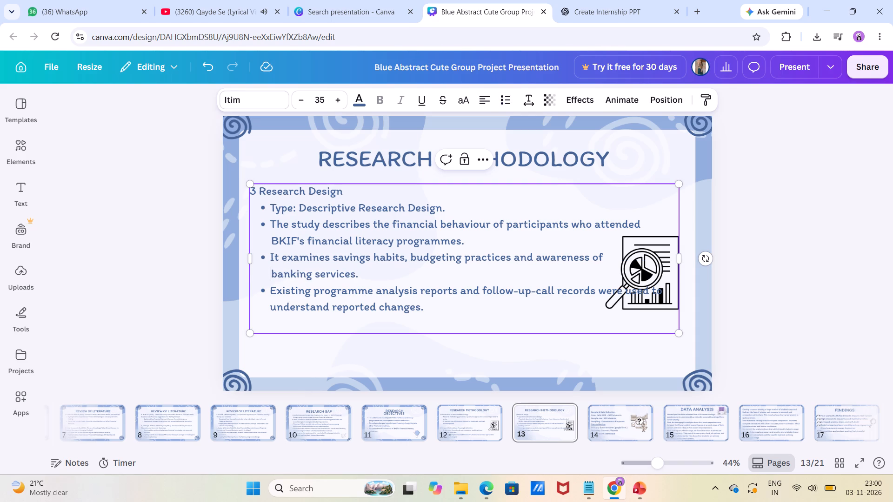
Break the last bullet before "were used to", indent the continuation without a bullet to align with the text above, and deselect the text box.
{"action": "left_click", "coordinate": [598, 291]}
{"action": "key", "text": "Return"}
{"action": "key", "text": "BackSpace"}
{"action": "key", "text": "space"}
{"action": "key", "text": "space"}
{"action": "key", "text": "space"}
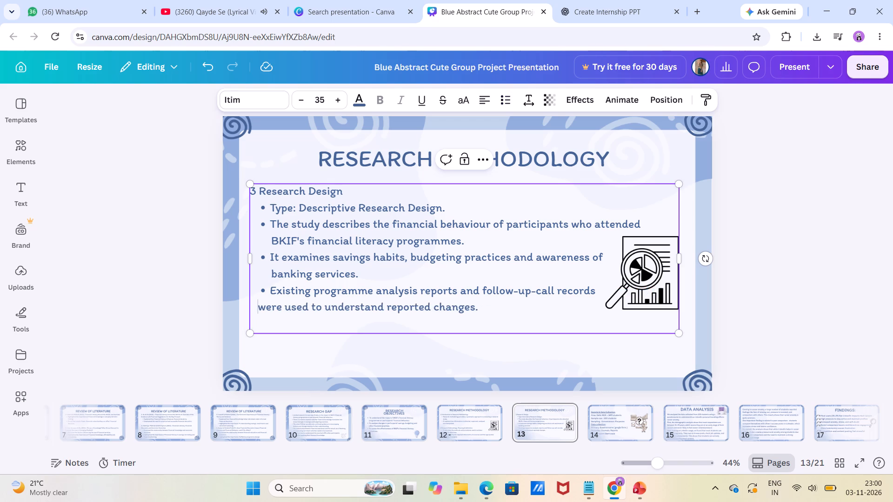
{"action": "key", "text": "space"}
{"action": "key", "text": "space"}
{"action": "key", "text": "space"}
{"action": "key", "text": "space"}
{"action": "key", "text": "space"}
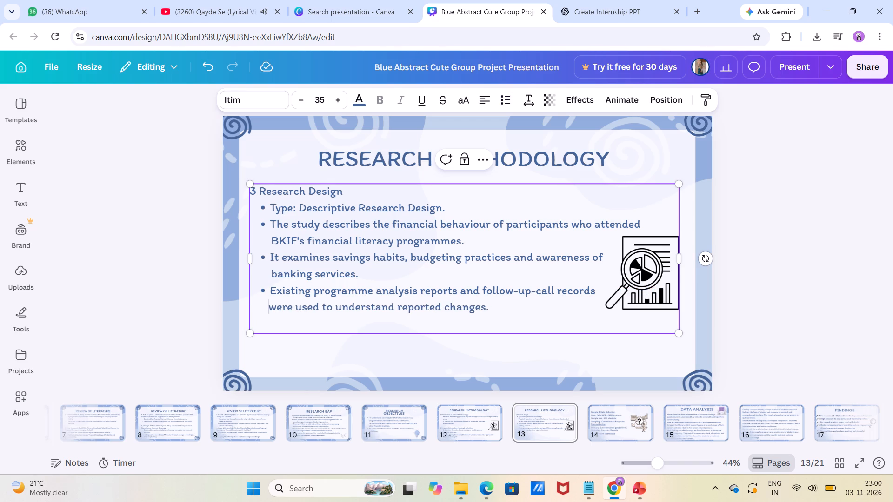
{"action": "left_click", "coordinate": [146, 334]}
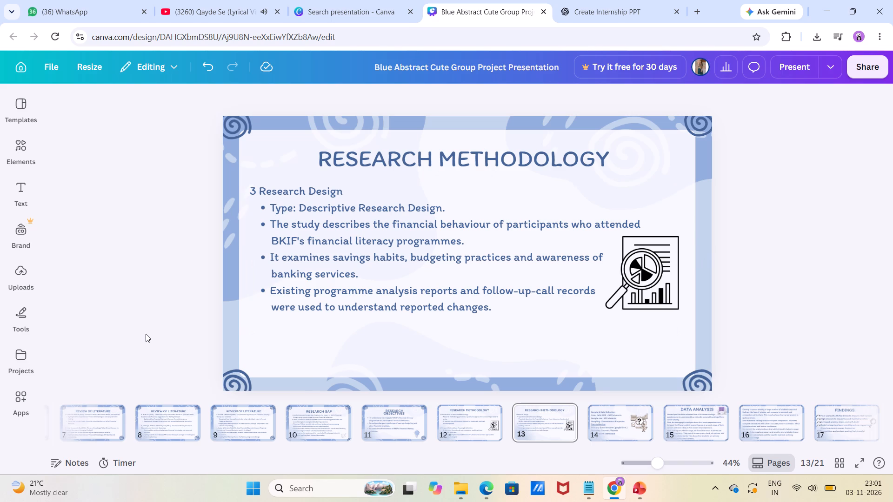
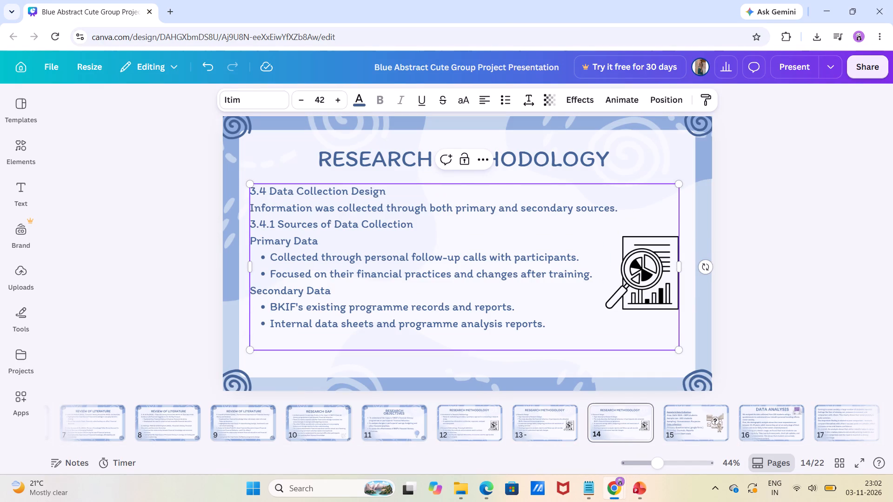
Renumber page 14's first heading to read "4. Data Collection Design", as plain unindented text rather than a numbered list.
{"action": "left_click", "coordinate": [261, 191]}
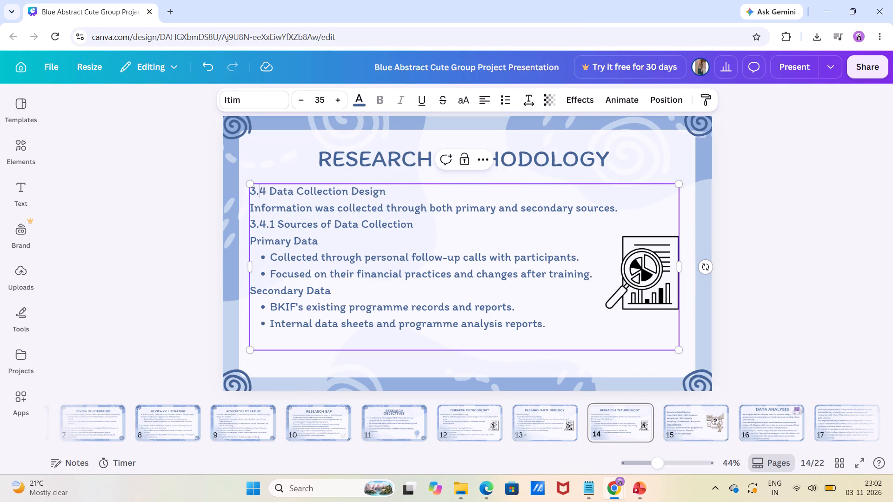
{"action": "key", "text": "BackSpace"}
{"action": "key", "text": "BackSpace"}
{"action": "key", "text": "Right"}
{"action": "key", "text": "Right"}
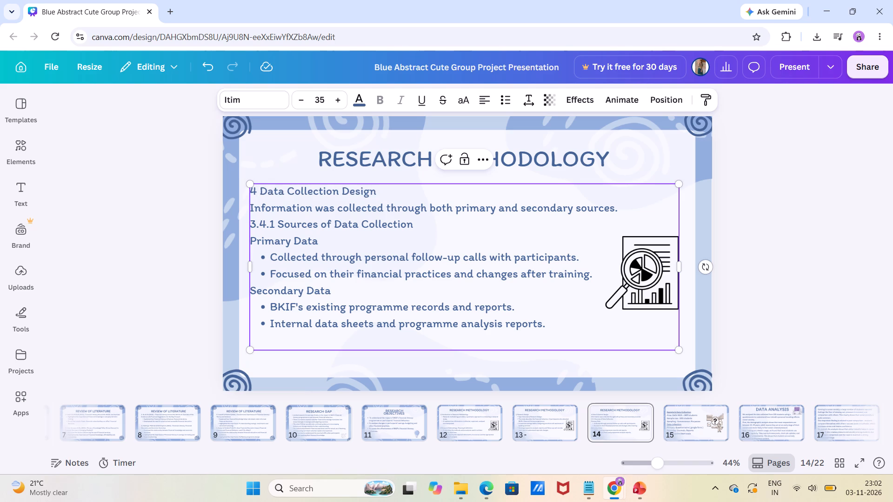
{"action": "key", "text": "BackSpace"}
{"action": "type", "text": "."}
{"action": "key", "text": "space"}
{"action": "key", "text": "BackSpace"}
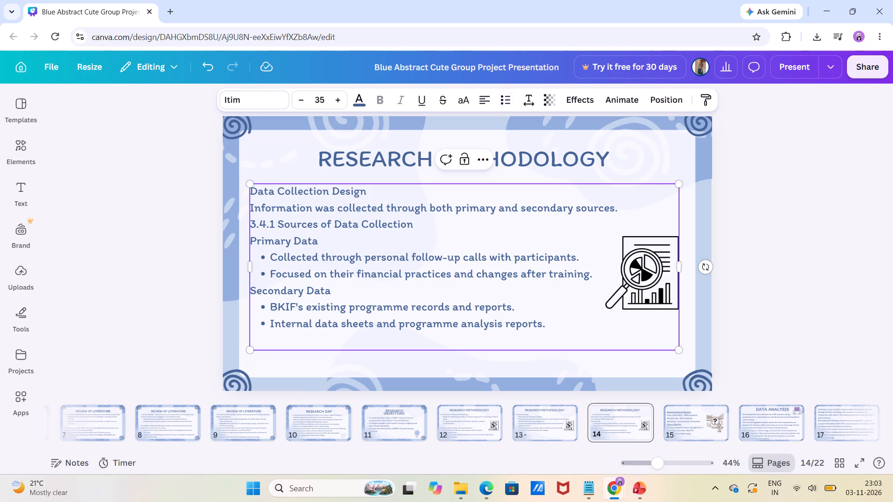
{"action": "key", "text": "BackSpace"}
{"action": "type", "text": "4."}
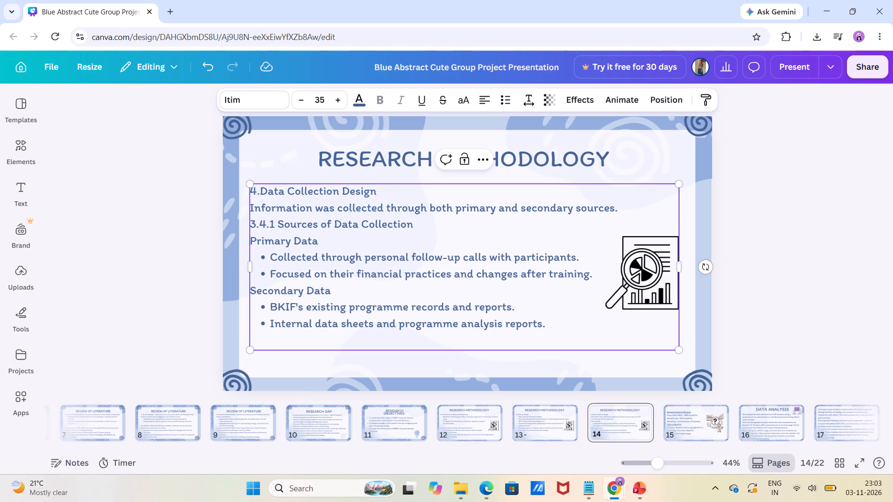
{"action": "key", "text": "space"}
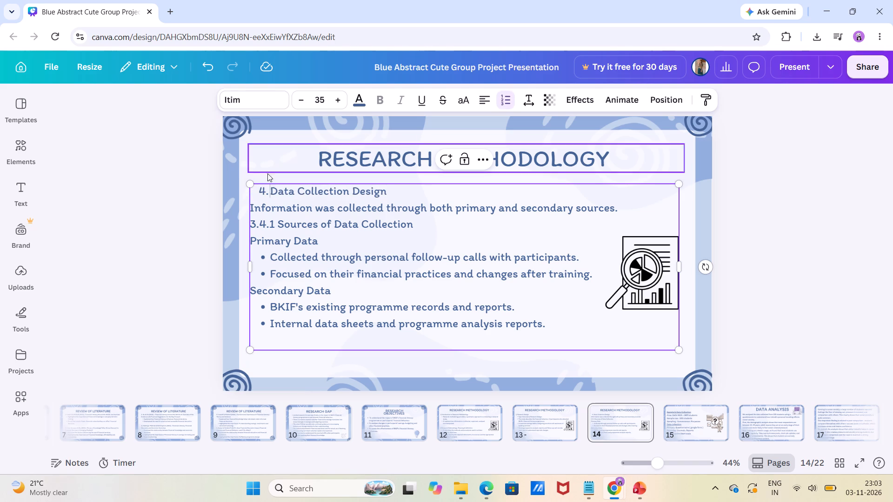
{"action": "key", "text": "space"}
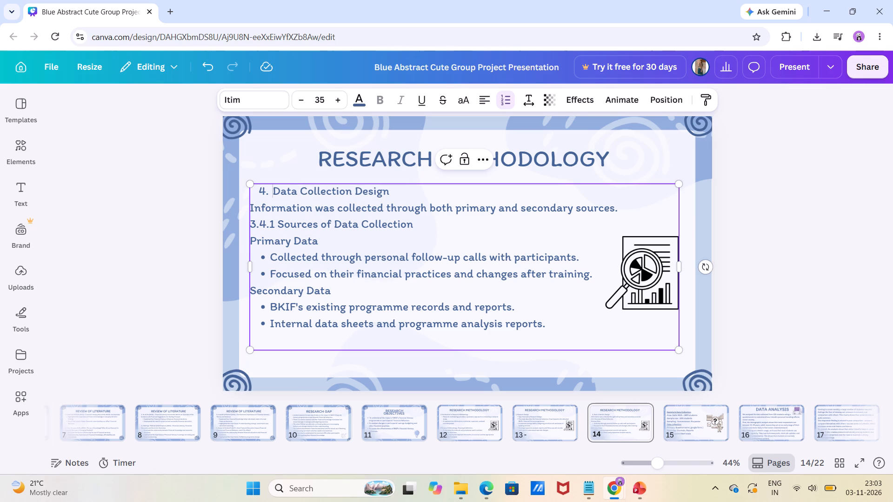
{"action": "key", "text": "Left"}
{"action": "key", "text": "Left"}
{"action": "key", "text": "Left"}
{"action": "key", "text": "BackSpace"}
{"action": "key", "text": "BackSpace"}
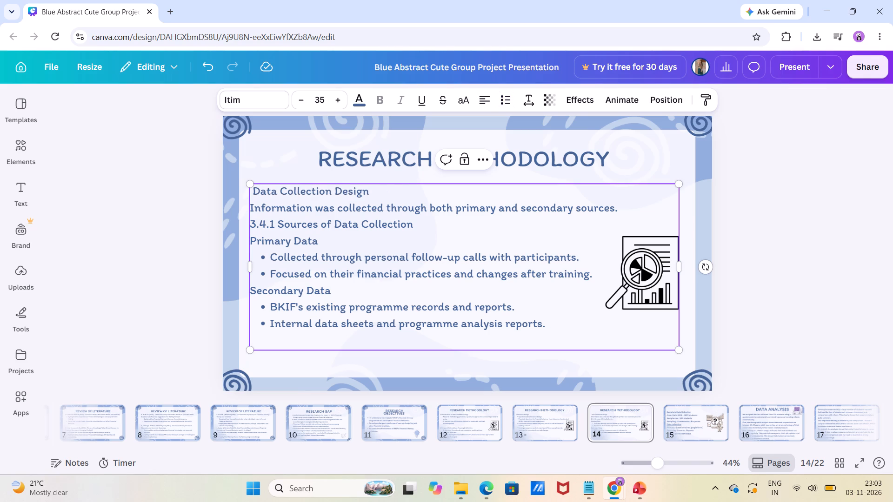
{"action": "type", "text": "4."}
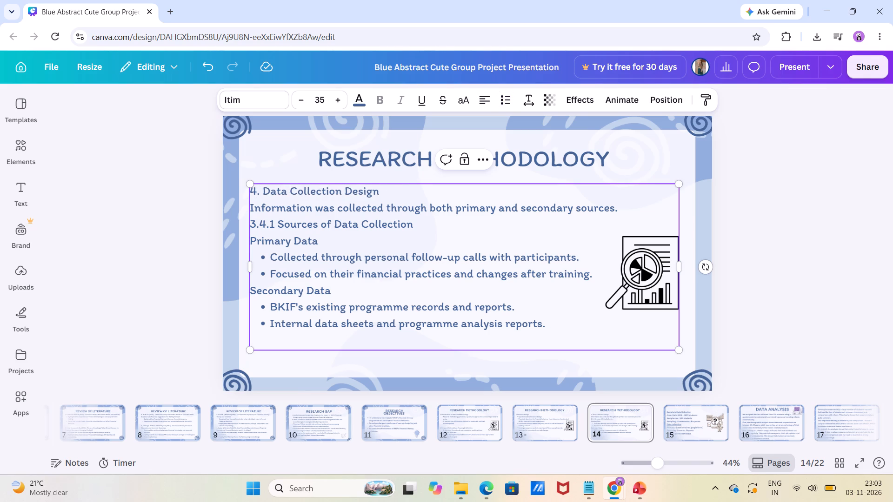
{"action": "left_click", "coordinate": [526, 417]}
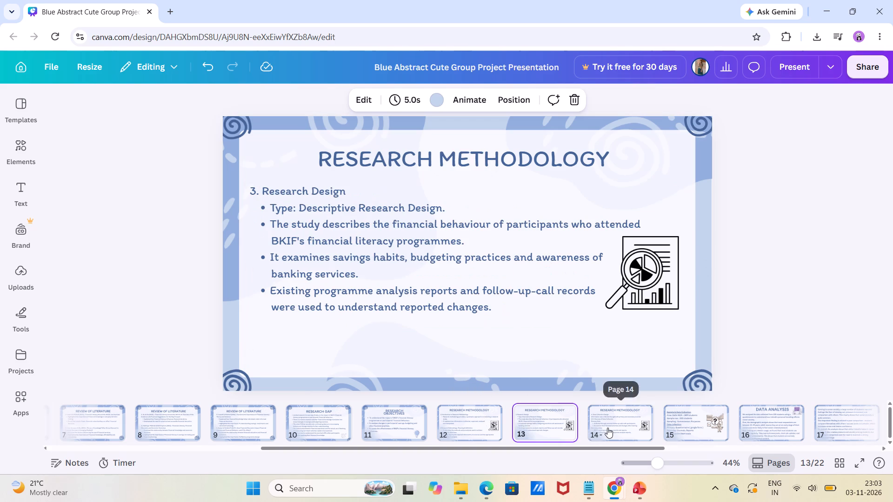
{"action": "left_click", "coordinate": [607, 428]}
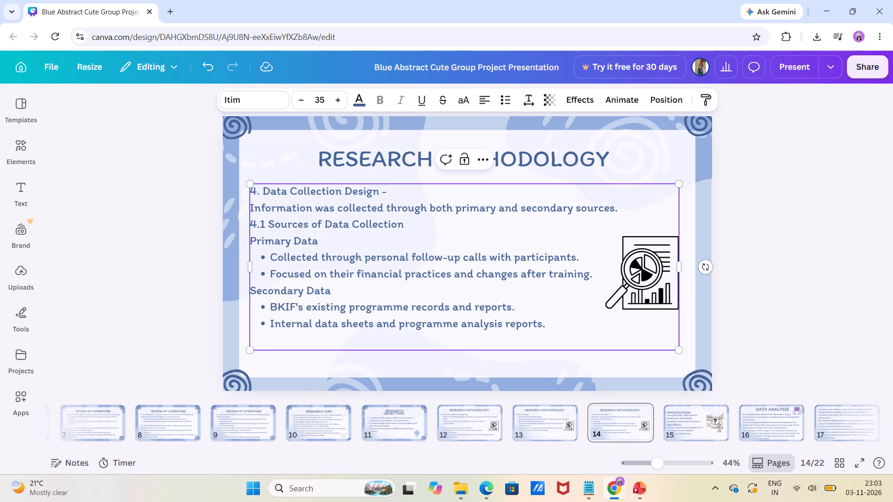
{"action": "left_click", "coordinate": [420, 220]}
{"action": "key", "text": "space"}
{"action": "type", "text": "-"}
Number page 14's Primary Data subheading so it reads "(i) Primary Data", with a lowercase numeral in plain parentheses.
{"action": "left_click", "coordinate": [250, 241]}
{"action": "key", "text": "shift+parenleft"}
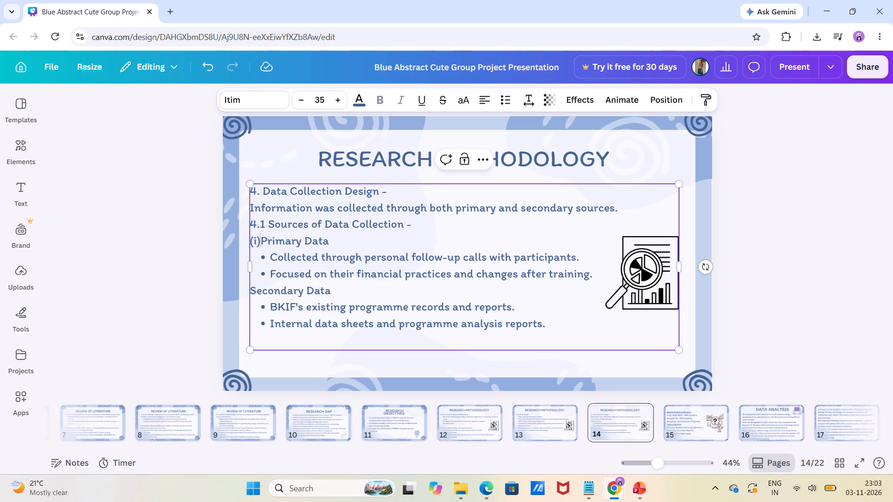
{"action": "key", "text": "BackSpace"}
{"action": "key", "text": "BackSpace"}
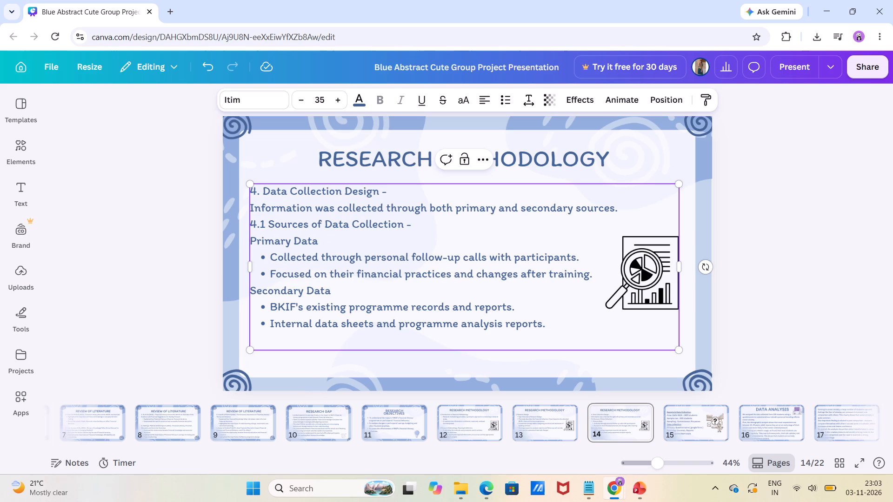
{"action": "type", "text": "(i)"}
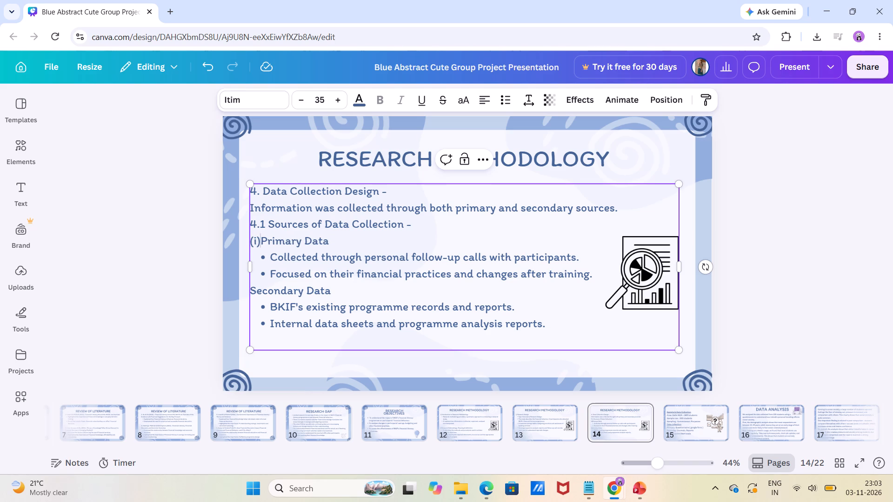
{"action": "left_click", "coordinate": [267, 240]}
{"action": "key", "text": "BackSpace"}
{"action": "key", "text": "space"}
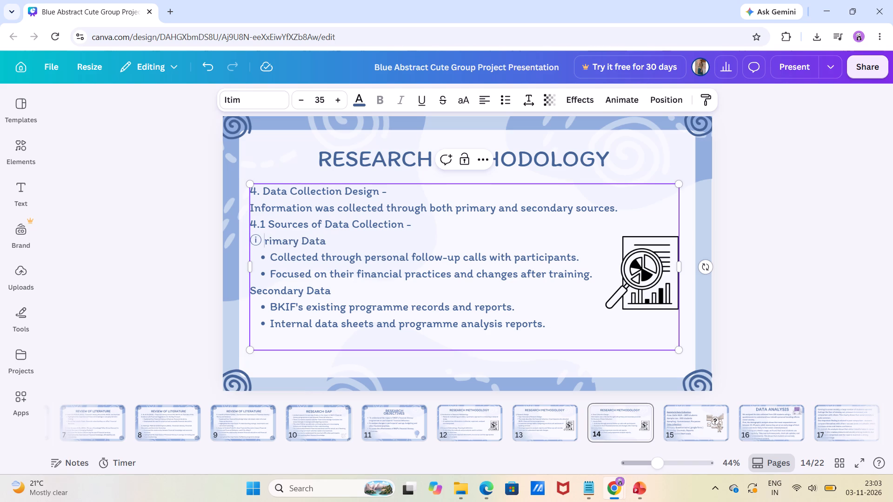
{"action": "key", "text": "Left"}
{"action": "key", "text": "Left"}
{"action": "key", "text": "BackSpace"}
{"action": "type", "text": "(I)"}
{"action": "key", "text": "BackSpace"}
{"action": "key", "text": "BackSpace"}
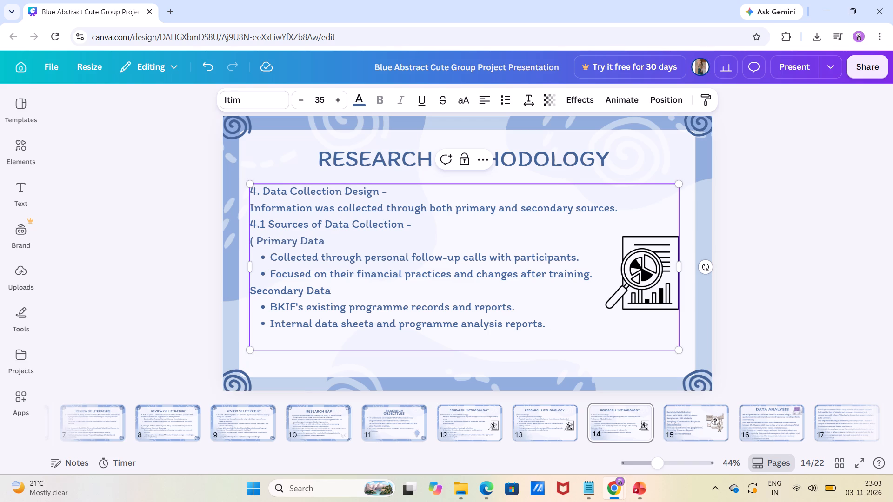
{"action": "type", "text": "i)"}
Number page 14's Secondary Data subheading so it reads "(ii) Secondary Data".
{"action": "left_click", "coordinate": [253, 291]}
{"action": "key", "text": "Left"}
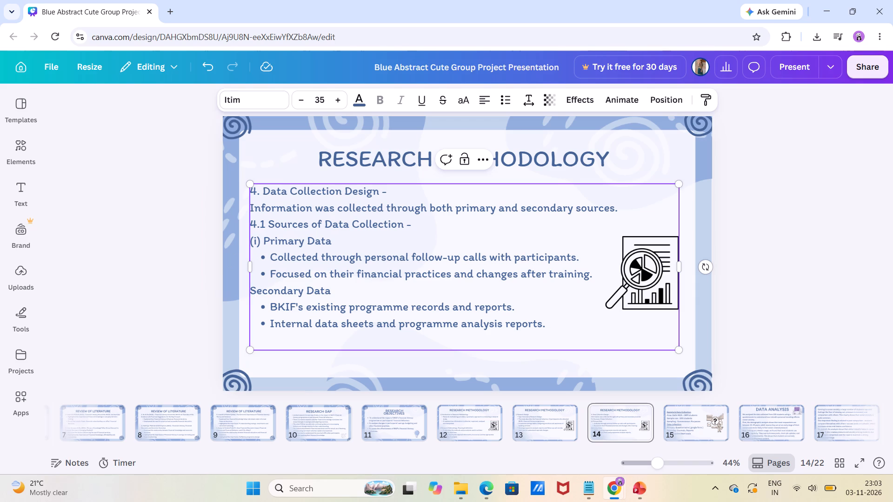
{"action": "type", "text": "(ii)"}
{"action": "key", "text": "space"}
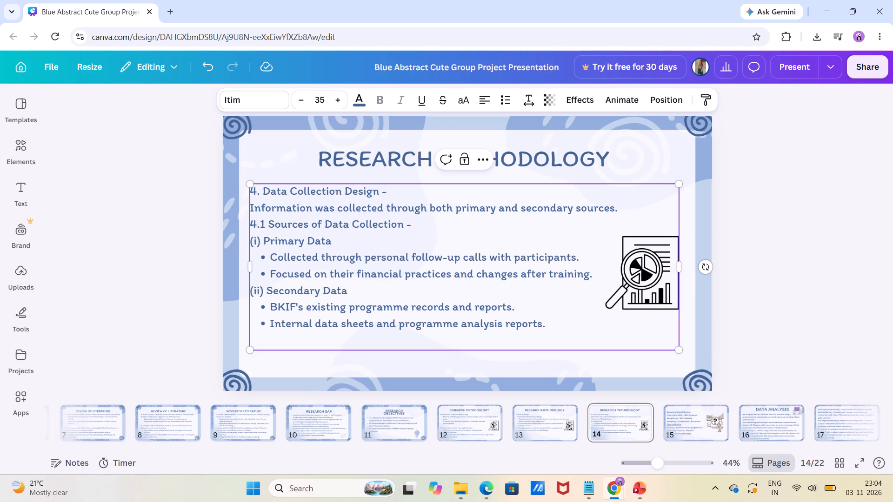
{"action": "left_click", "coordinate": [154, 322]}
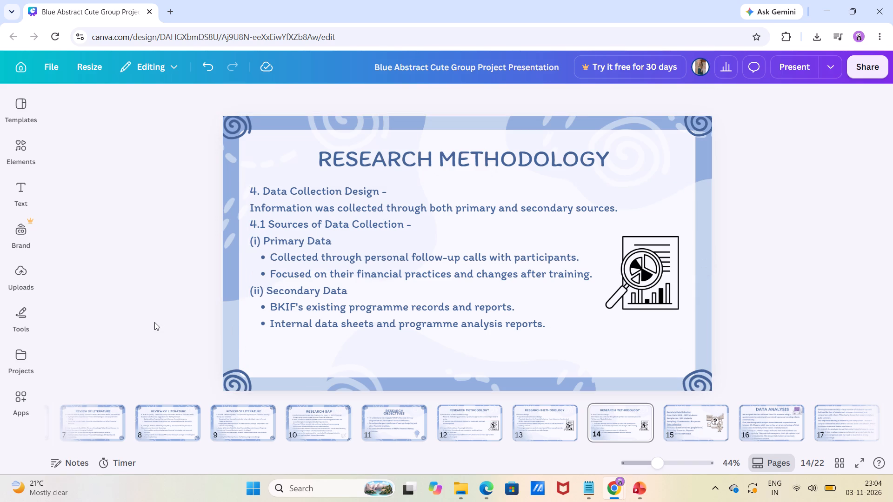
Insert a blank line on page 14 between the primary and secondary sources sentence and the 4.1 subheading.
{"action": "left_click", "coordinate": [296, 299]}
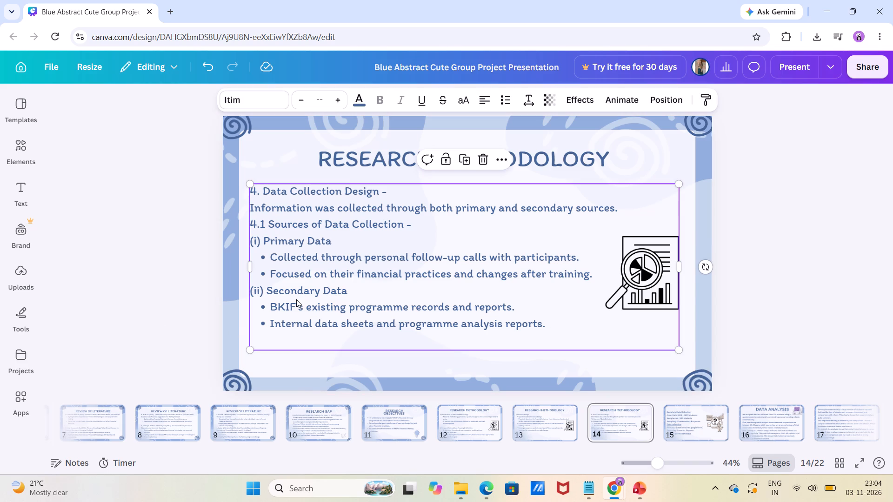
{"action": "left_click", "coordinate": [623, 205]}
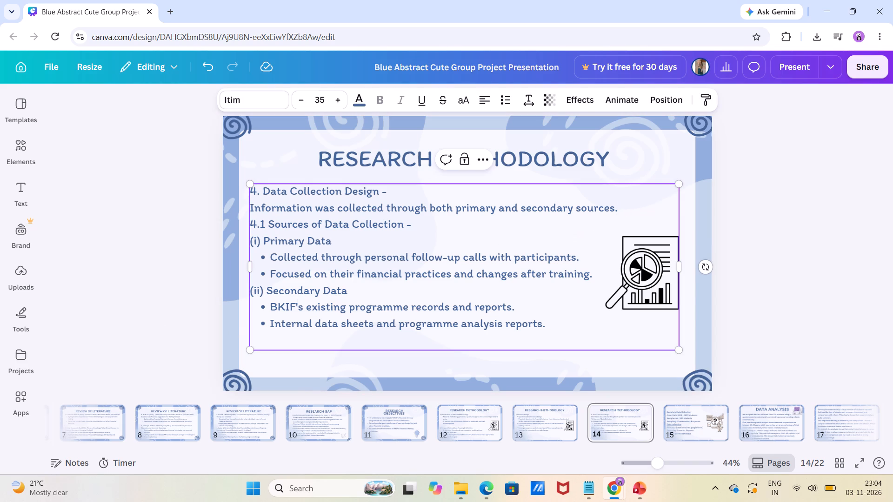
{"action": "key", "text": "Return"}
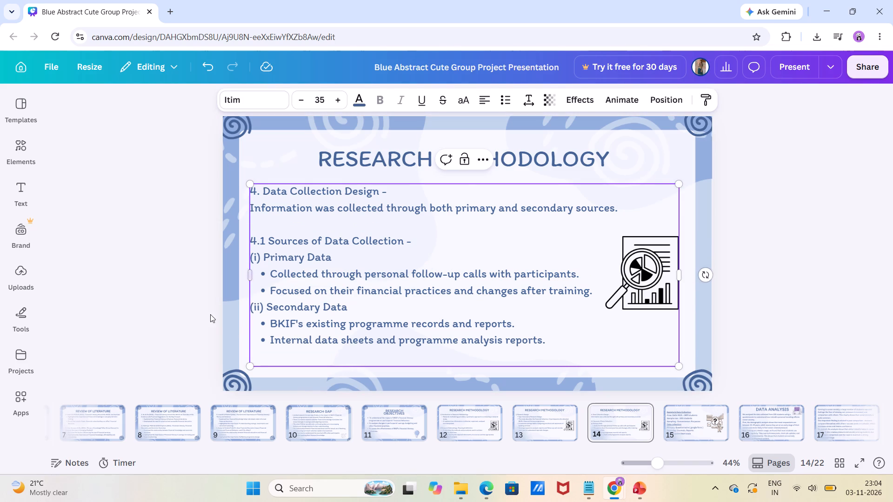
{"action": "left_click", "coordinate": [162, 310]}
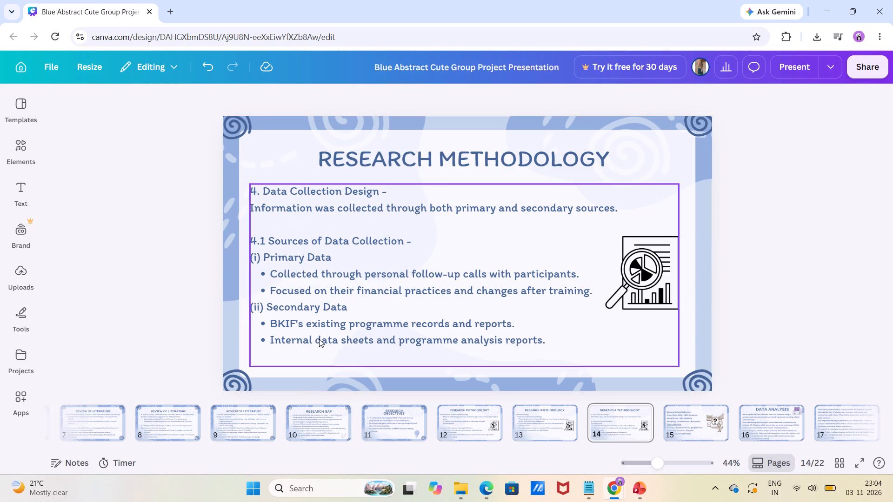
Duplicate page 14 and select the copy as page 15.
{"action": "scroll", "coordinate": [546, 426], "scroll_direction": "left", "scroll_amount": 1}
{"action": "left_click", "coordinate": [592, 412]}
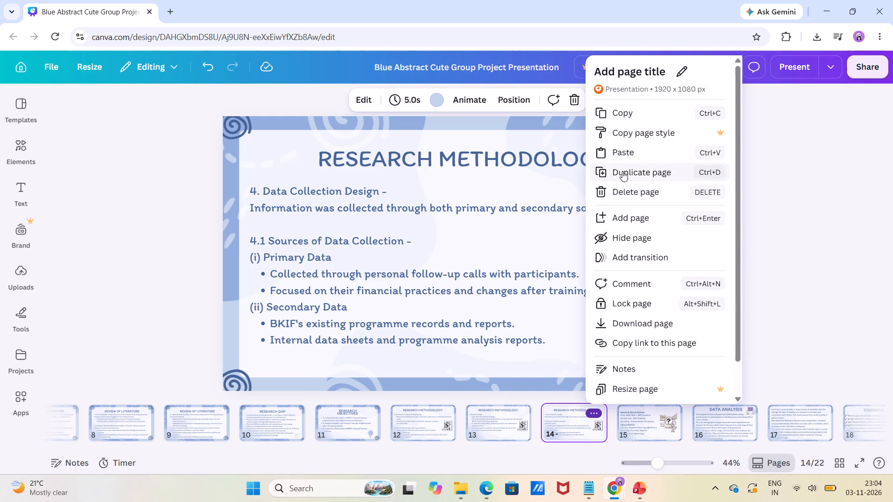
{"action": "left_click", "coordinate": [622, 171]}
{"action": "scroll", "coordinate": [616, 395], "scroll_direction": "left", "scroll_amount": 1}
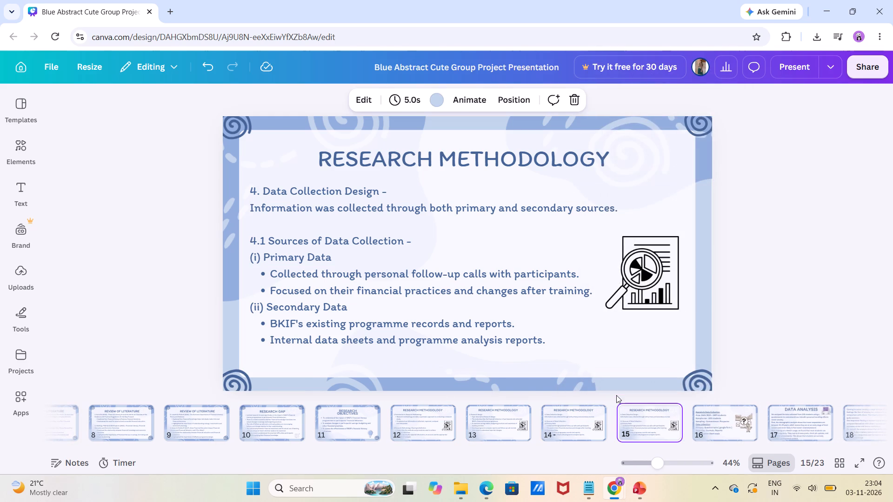
{"action": "left_click", "coordinate": [630, 424]}
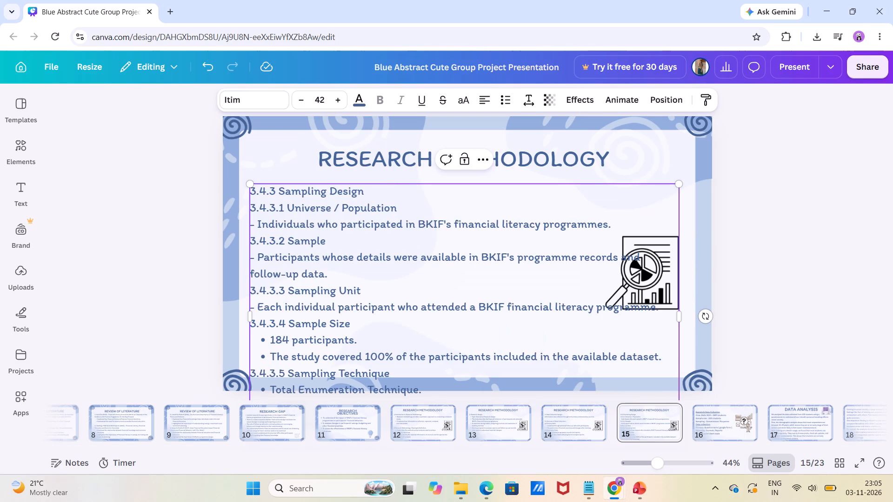
Renumber the main heading of page 15's body text so it reads "5. Sampling Design".
{"action": "left_click", "coordinate": [274, 188]}
{"action": "key", "text": "BackSpace"}
{"action": "key", "text": "BackSpace"}
{"action": "key", "text": "BackSpace"}
{"action": "key", "text": "BackSpace"}
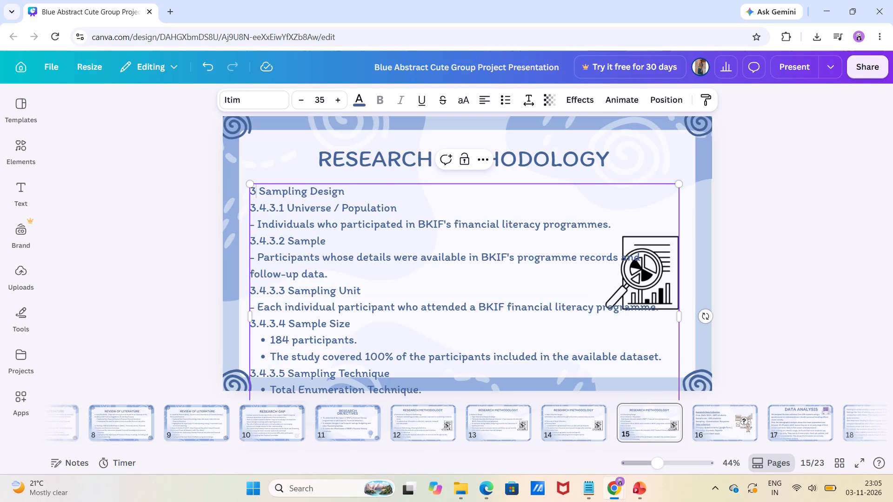
{"action": "key", "text": "BackSpace"}
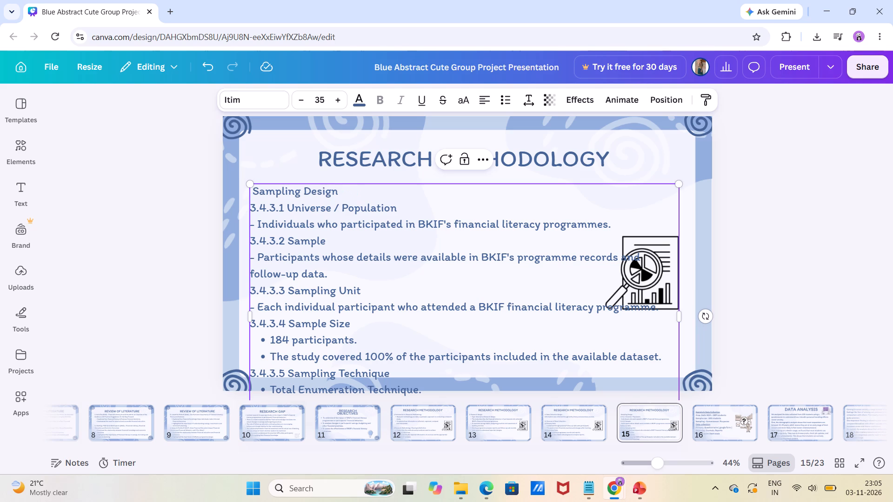
{"action": "type", "text": "5,"}
{"action": "key", "text": "BackSpace"}
{"action": "key", "text": "period"}
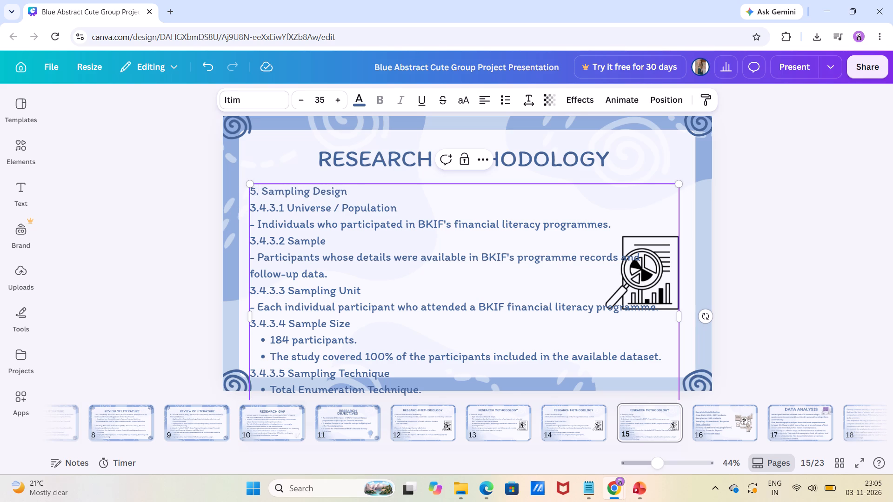
Change the Universe / Population subheading on page 15 to "5.1 Universe / Population -".
{"action": "left_click", "coordinate": [286, 205]}
{"action": "key", "text": "BackSpace"}
{"action": "key", "text": "BackSpace"}
{"action": "key", "text": "BackSpace"}
{"action": "key", "text": "BackSpace"}
{"action": "key", "text": "BackSpace"}
{"action": "key", "text": "BackSpace"}
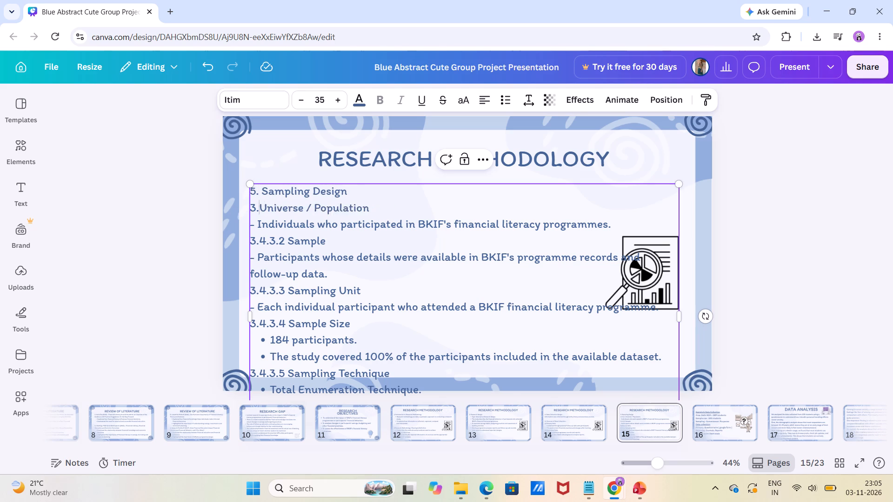
{"action": "key", "text": "BackSpace"}
{"action": "key", "text": "BackSpace"}
{"action": "type", "text": "5.1"}
{"action": "key", "text": "space"}
{"action": "left_click", "coordinate": [393, 211]}
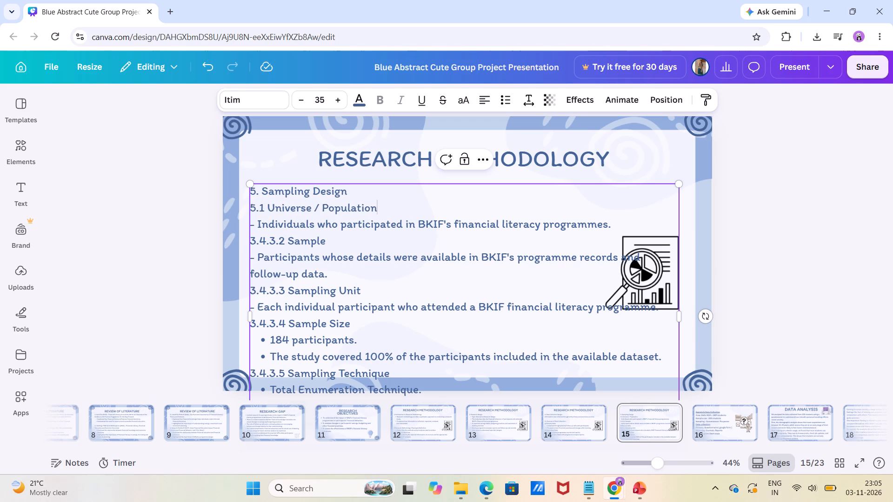
{"action": "key", "text": "space"}
{"action": "type", "text": "-"}
Change the Sample subheading on page 15 to "5.2 Sample -".
{"action": "left_click", "coordinate": [275, 241]}
{"action": "key", "text": "BackSpace"}
{"action": "key", "text": "BackSpace"}
{"action": "key", "text": "BackSpace"}
{"action": "key", "text": "BackSpace"}
{"action": "key", "text": "BackSpace"}
{"action": "key", "text": "5"}
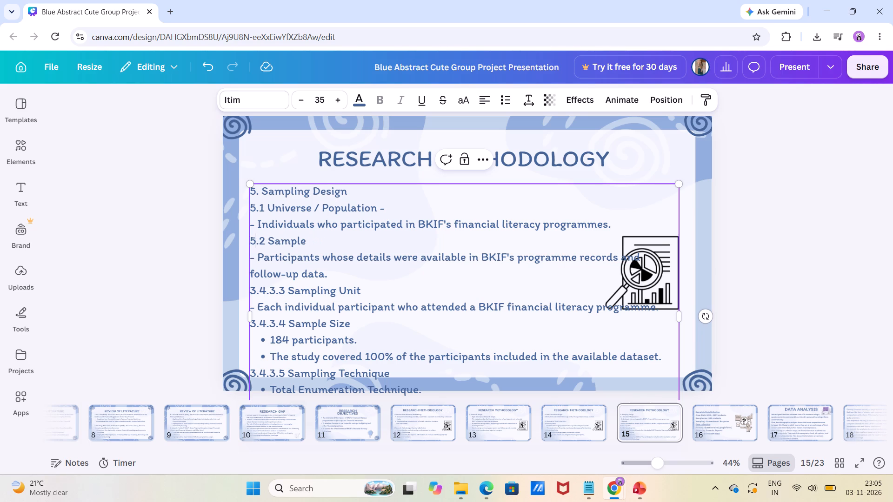
{"action": "left_click", "coordinate": [310, 244]}
{"action": "key", "text": "space"}
{"action": "key", "text": "minus"}
Break the line before "and follow-up data" in the 5.2 Sample text to keep it clear of the illustration.
{"action": "left_click", "coordinate": [620, 262]}
{"action": "key", "text": "Return"}
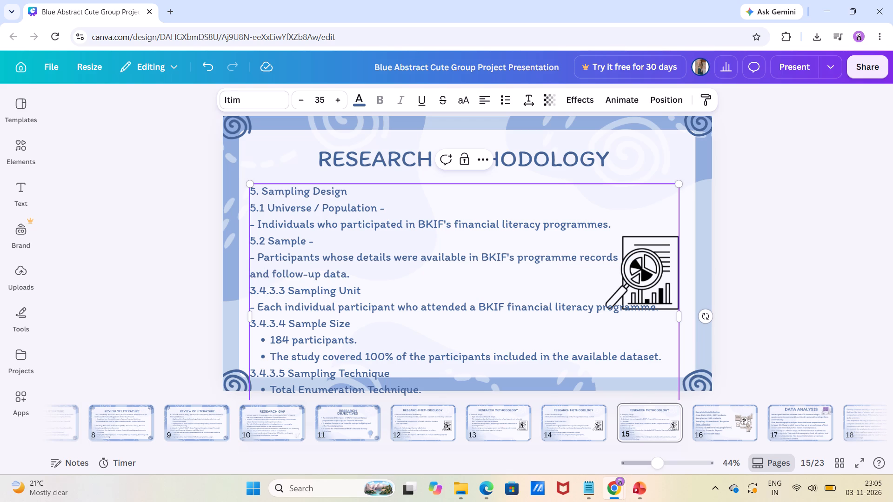
{"action": "left_click", "coordinate": [274, 290]}
{"action": "key", "text": "BackSpace"}
{"action": "key", "text": "BackSpace"}
{"action": "key", "text": "BackSpace"}
{"action": "key", "text": "BackSpace"}
{"action": "key", "text": "BackSpace"}
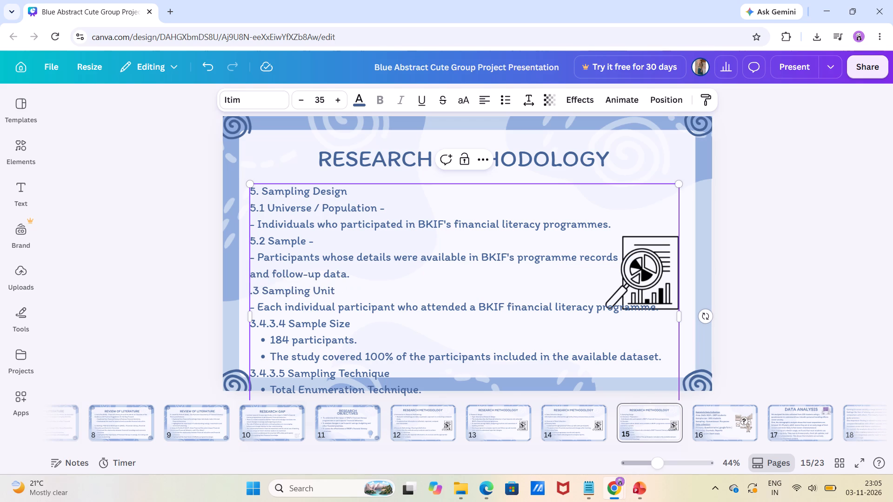
{"action": "key", "text": "5"}
{"action": "key", "text": "Right"}
{"action": "key", "text": "Right"}
{"action": "key", "text": "Right"}
{"action": "key", "text": "Right"}
{"action": "key", "text": "Right"}
{"action": "key", "text": "Right"}
{"action": "key", "text": "Right"}
{"action": "key", "text": "Right"}
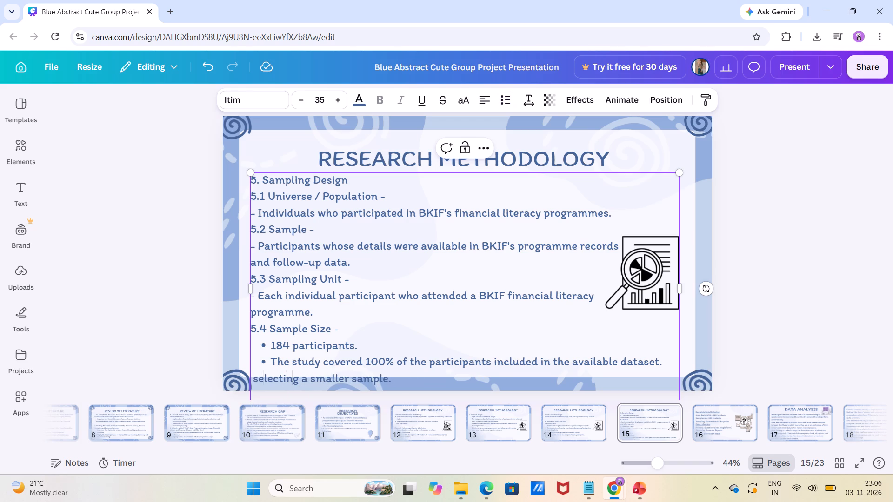
{"action": "key", "text": "Right"}
{"action": "key", "text": "Right"}
{"action": "key", "text": "Right"}
{"action": "key", "text": "Right"}
{"action": "key", "text": "Right"}
{"action": "key", "text": "Right"}
{"action": "key", "text": "Right"}
{"action": "key", "text": "Right"}
{"action": "key", "text": "Right"}
{"action": "key", "text": "Right"}
{"action": "key", "text": "Right"}
{"action": "key", "text": "Right"}
{"action": "key", "text": "Right"}
{"action": "key", "text": "Right"}
{"action": "key", "text": "Right"}
{"action": "key", "text": "Right"}
{"action": "key", "text": "Right"}
{"action": "key", "text": "Right"}
{"action": "key", "text": "Right"}
{"action": "key", "text": "BackSpace"}
{"action": "key", "text": "BackSpace"}
{"action": "key", "text": "BackSpace"}
{"action": "key", "text": "BackSpace"}
{"action": "key", "text": "BackSpace"}
{"action": "key", "text": "BackSpace"}
{"action": "key", "text": "BackSpace"}
{"action": "key", "text": "BackSpace"}
{"action": "key", "text": "BackSpace"}
{"action": "key", "text": "BackSpace"}
{"action": "key", "text": "BackSpace"}
{"action": "key", "text": "BackSpace"}
{"action": "key", "text": "BackSpace"}
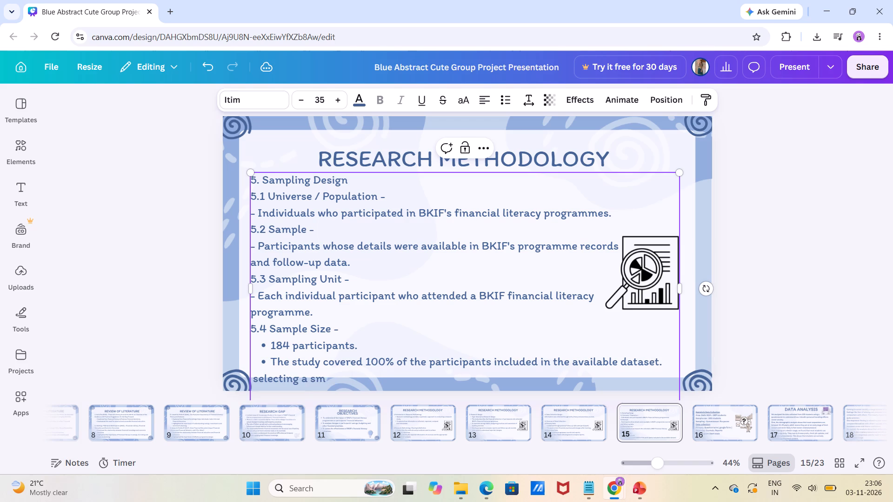
{"action": "key", "text": "BackSpace"}
{"action": "key", "text": "BackSpace"}
{"action": "key", "text": "BackSpace"}
{"action": "key", "text": "BackSpace"}
{"action": "key", "text": "BackSpace"}
{"action": "key", "text": "BackSpace"}
{"action": "key", "text": "BackSpace"}
{"action": "key", "text": "BackSpace"}
{"action": "key", "text": "BackSpace"}
{"action": "key", "text": "BackSpace"}
{"action": "key", "text": "BackSpace"}
{"action": "key", "text": "BackSpace"}
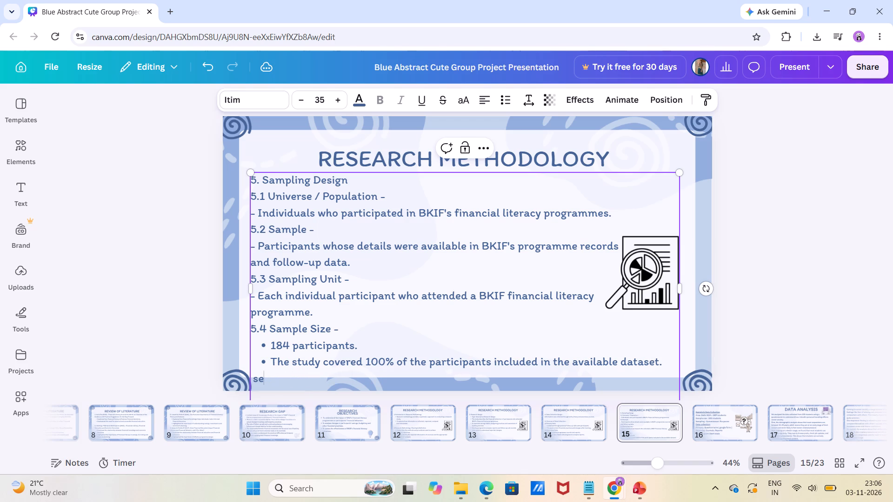
{"action": "key", "text": "BackSpace"}
{"action": "key", "text": "BackSpace"}
{"action": "key", "text": "BackSpace"}
{"action": "key", "text": "BackSpace"}
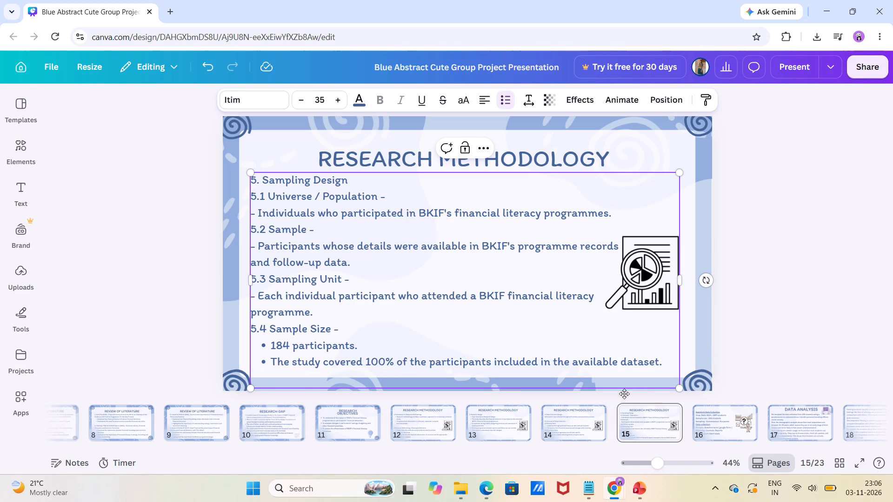
Remove the word "available" from the last bullet under 5.4 Sample Size on page 15.
{"action": "left_click", "coordinate": [619, 361]}
{"action": "key", "text": "BackSpace"}
{"action": "key", "text": "BackSpace"}
{"action": "key", "text": "BackSpace"}
{"action": "key", "text": "BackSpace"}
{"action": "key", "text": "BackSpace"}
{"action": "key", "text": "BackSpace"}
{"action": "key", "text": "BackSpace"}
{"action": "key", "text": "BackSpace"}
{"action": "key", "text": "BackSpace"}
{"action": "key", "text": "BackSpace"}
{"action": "key", "text": "BackSpace"}
{"action": "key", "text": "space"}
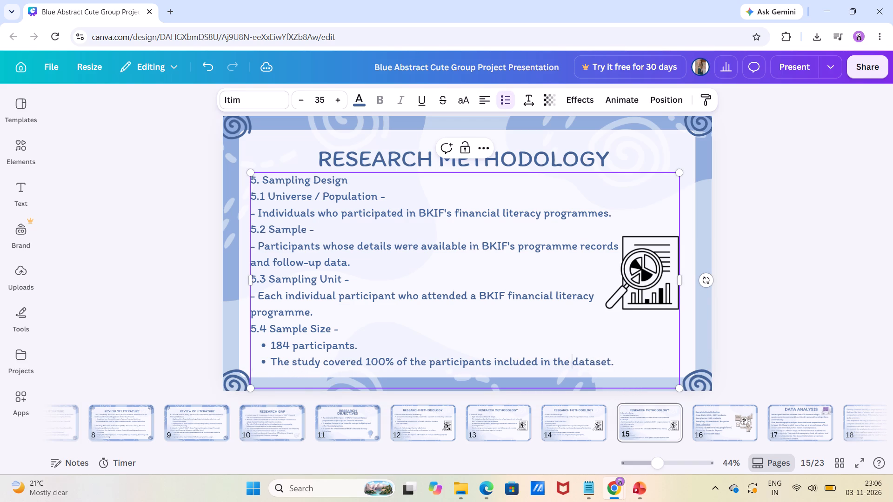
{"action": "left_click", "coordinate": [183, 298]}
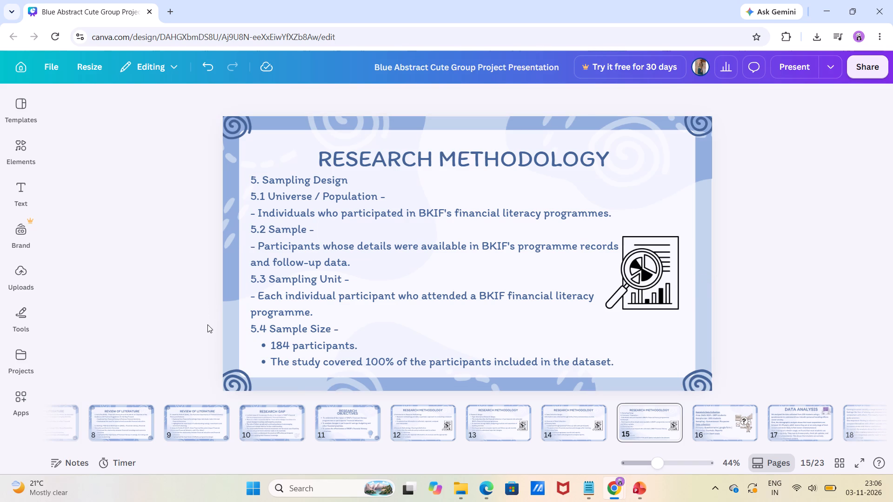
Move page 15's body text box slightly down from the Research Methodology title, keeping its original left alignment.
{"action": "left_click_drag", "start_coordinate": [318, 300], "coordinate": [320, 304]}
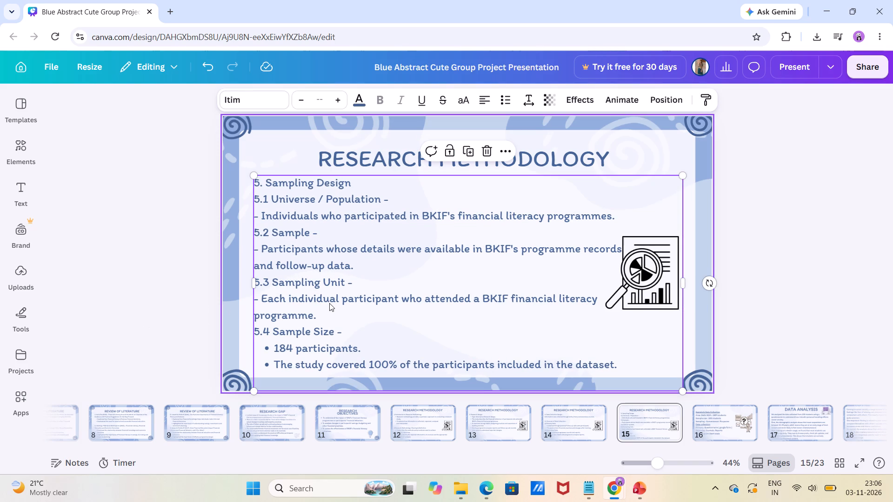
{"action": "left_click", "coordinate": [329, 303]}
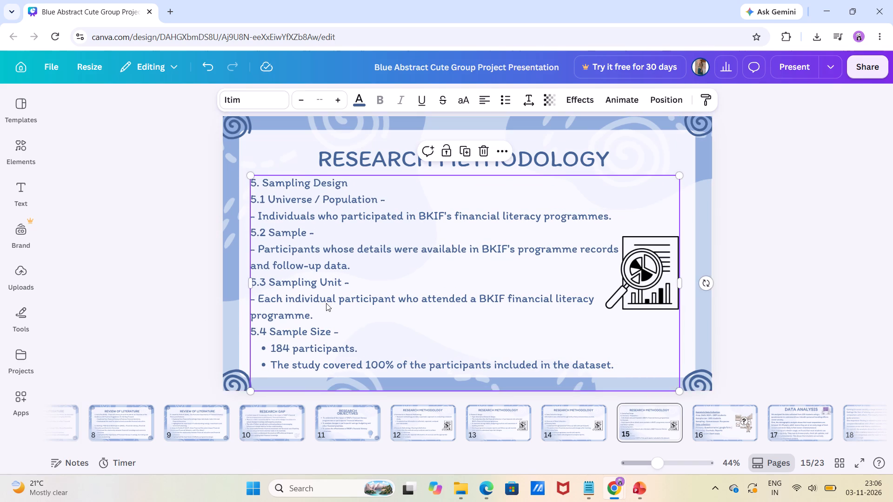
{"action": "left_click", "coordinate": [176, 307]}
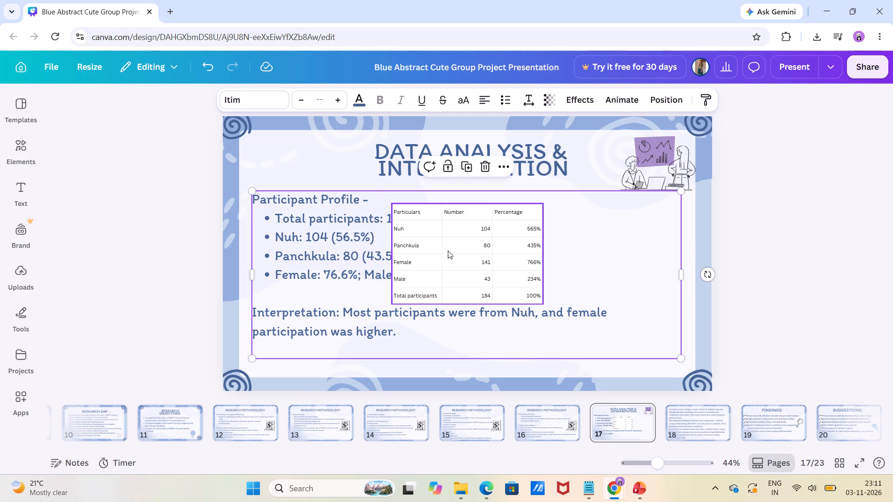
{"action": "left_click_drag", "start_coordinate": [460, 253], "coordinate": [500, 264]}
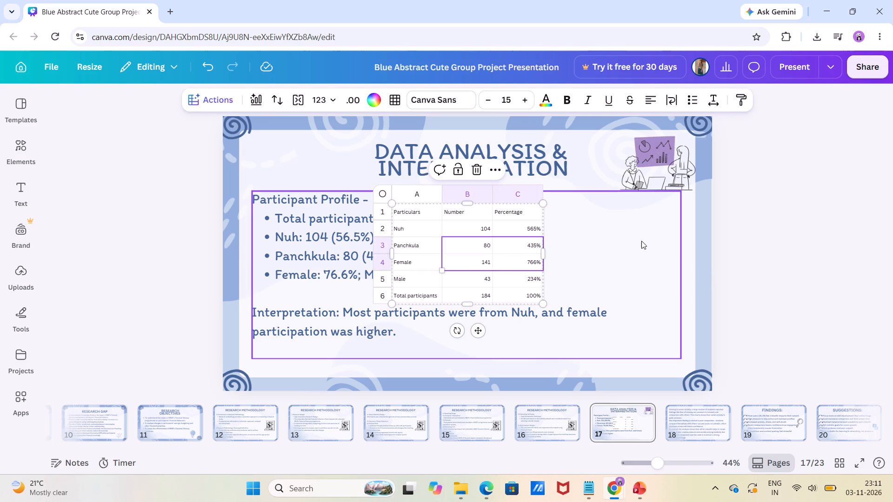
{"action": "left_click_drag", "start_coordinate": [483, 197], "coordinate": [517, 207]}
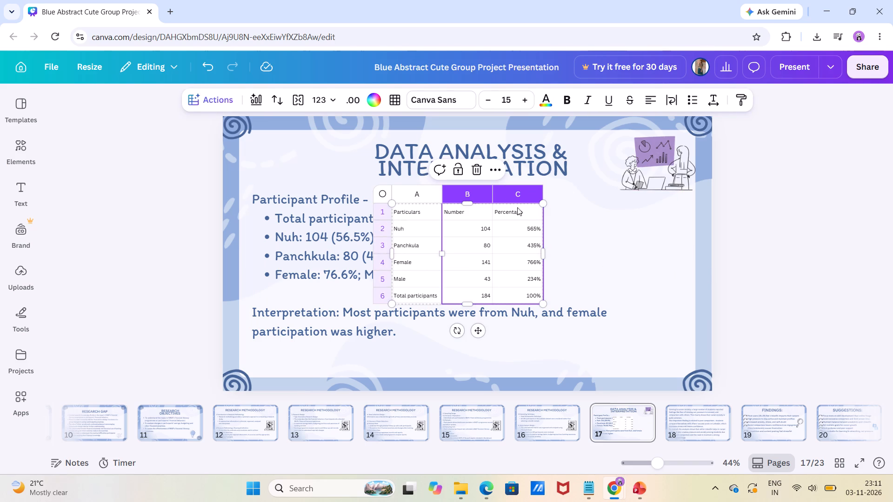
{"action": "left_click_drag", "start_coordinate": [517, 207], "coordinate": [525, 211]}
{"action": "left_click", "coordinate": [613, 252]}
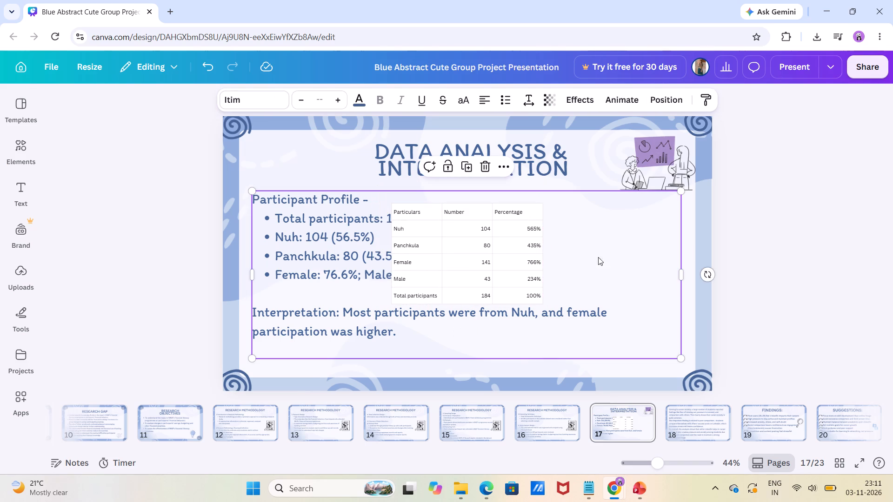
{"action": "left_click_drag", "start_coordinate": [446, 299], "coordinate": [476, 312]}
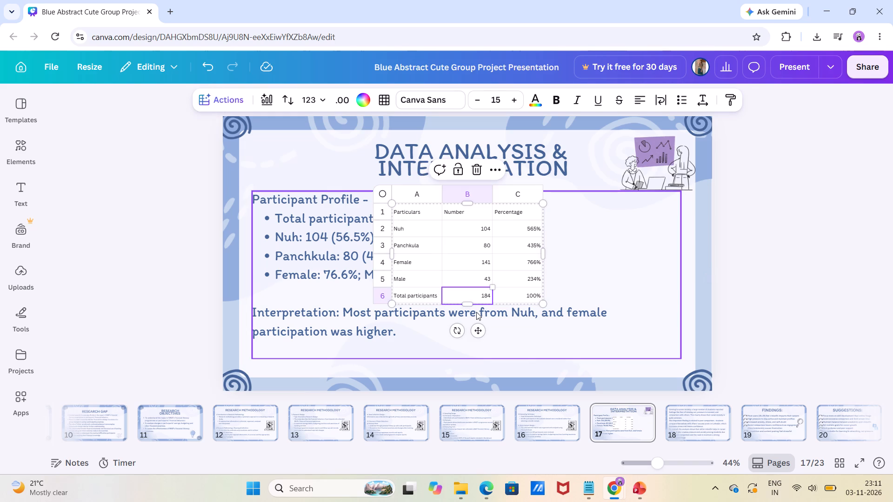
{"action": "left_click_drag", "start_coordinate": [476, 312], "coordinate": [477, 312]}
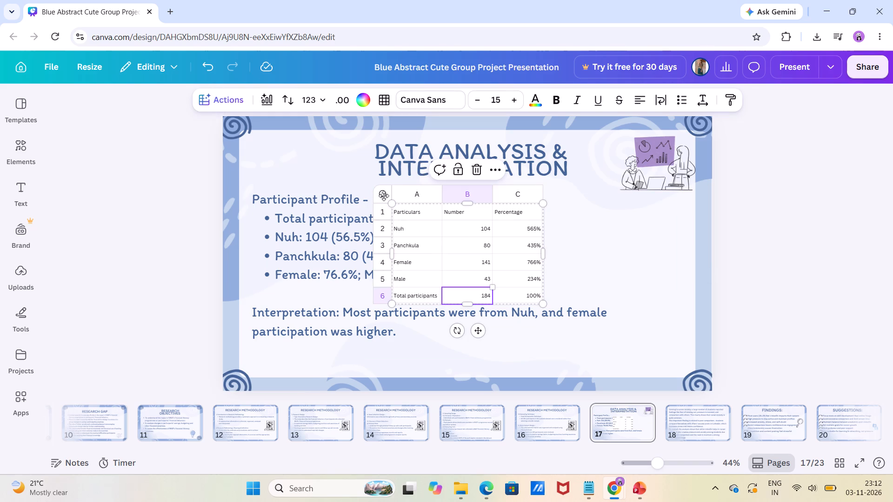
Move the pasted table into the empty space beside the participant bullets, above the Interpretation paragraph.
{"action": "left_click_drag", "start_coordinate": [384, 196], "coordinate": [476, 188]}
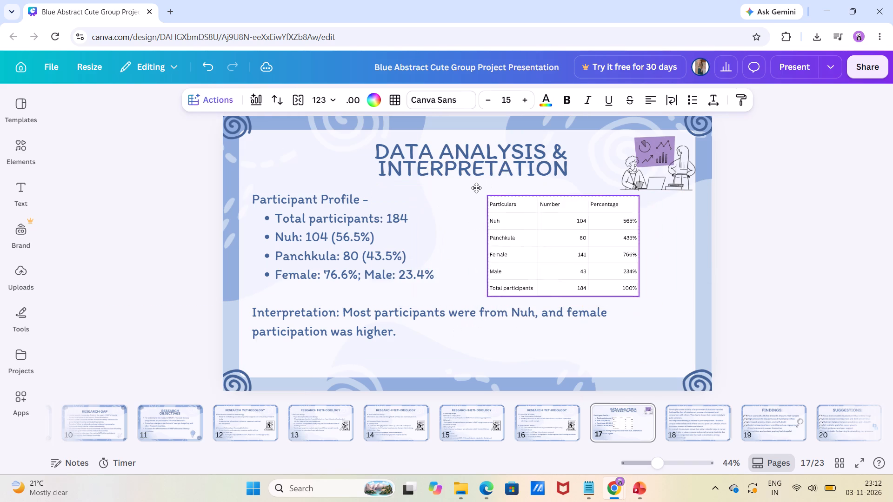
{"action": "left_click_drag", "start_coordinate": [476, 188], "coordinate": [472, 188]}
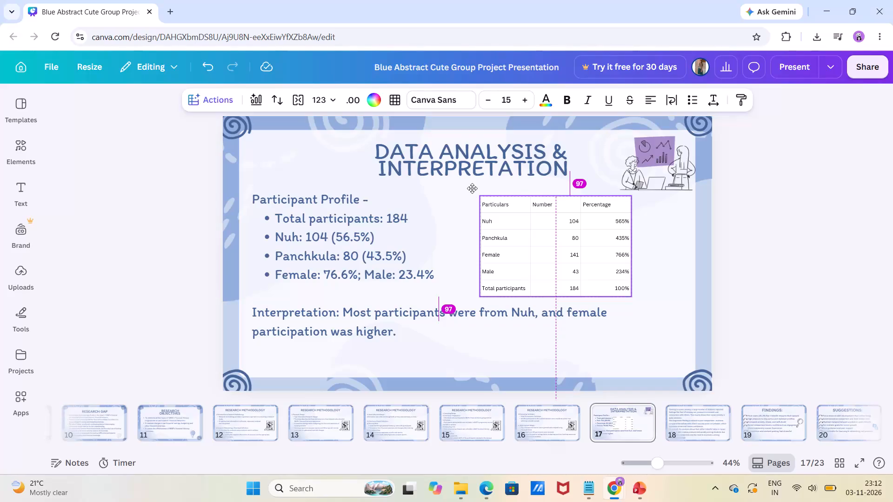
{"action": "left_click_drag", "start_coordinate": [472, 188], "coordinate": [478, 188]}
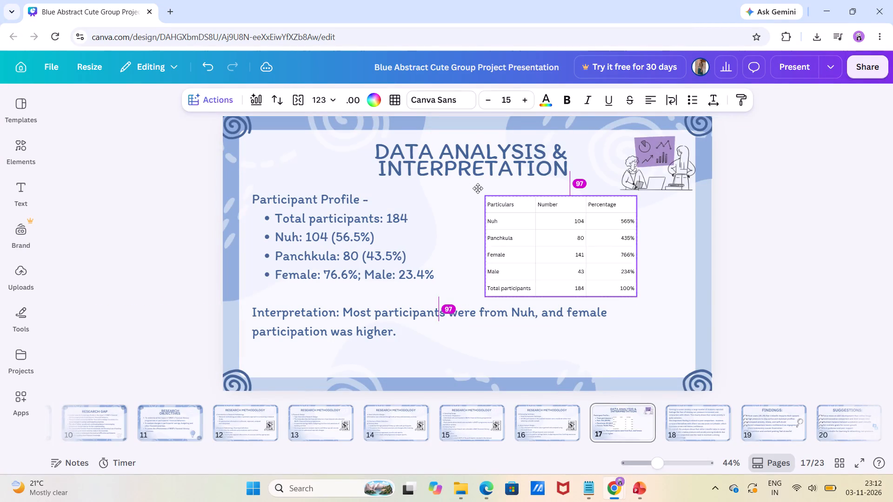
{"action": "left_click_drag", "start_coordinate": [478, 188], "coordinate": [475, 191]}
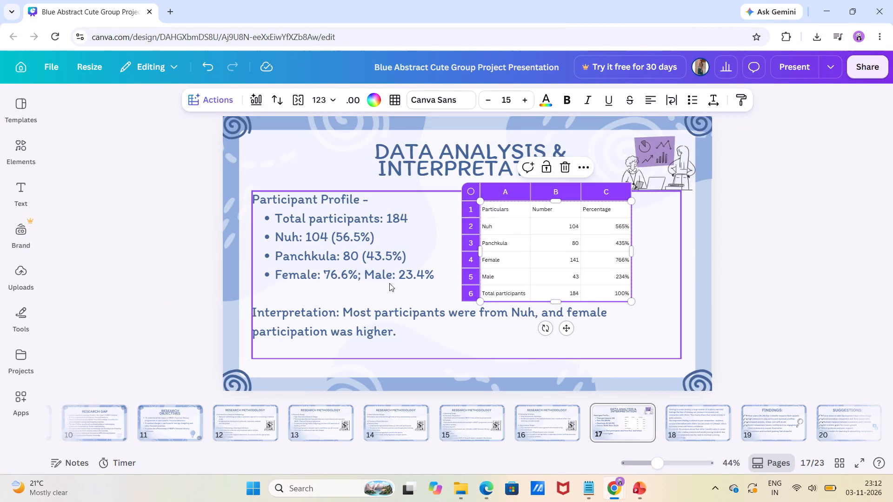
Add another blank line between the Female/Male bullet and the Interpretation paragraph on page 17.
{"action": "left_click", "coordinate": [328, 297]}
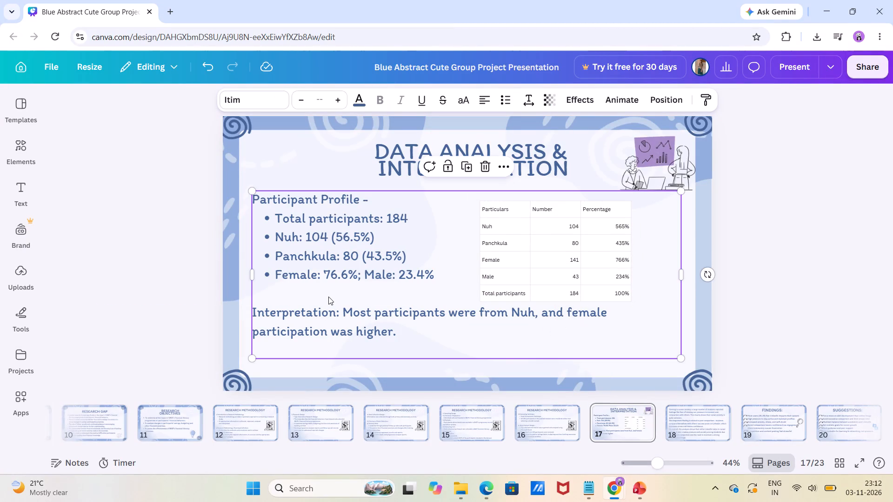
{"action": "left_click", "coordinate": [317, 294]}
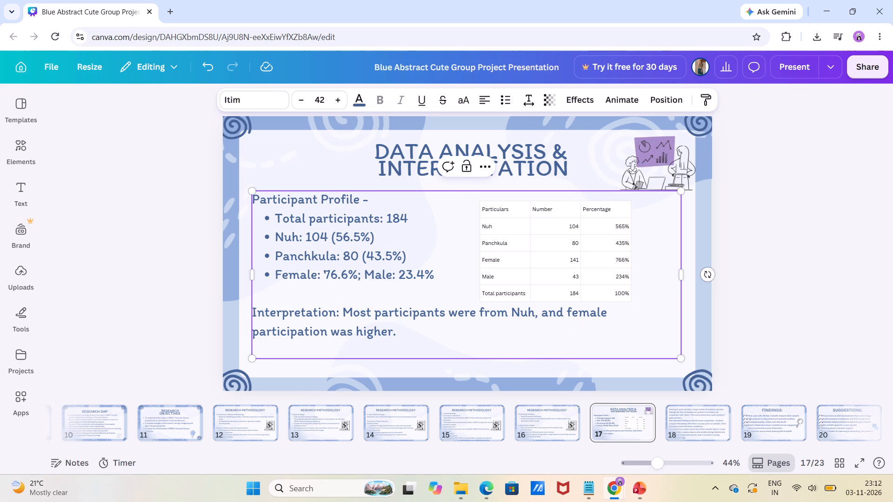
{"action": "left_click", "coordinate": [442, 273]}
{"action": "key", "text": "Return"}
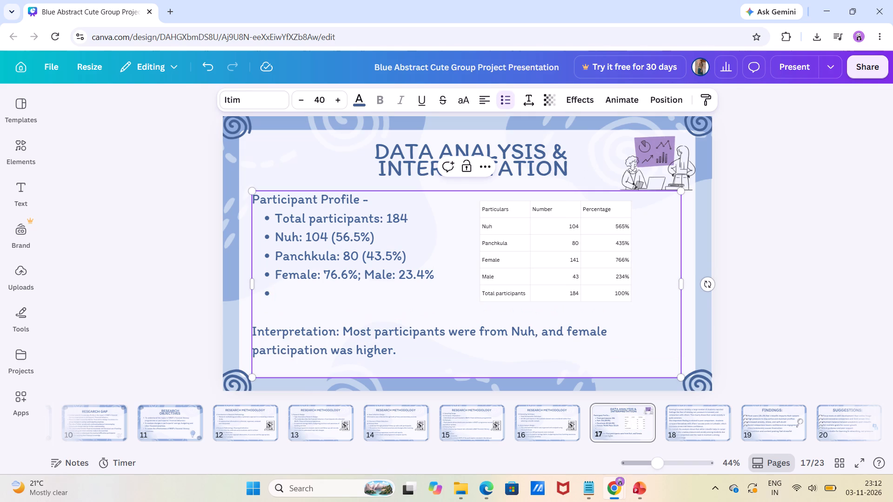
{"action": "key", "text": "BackSpace"}
{"action": "left_click", "coordinate": [166, 279]}
Set the font size of all the Participant Profile and Interpretation text on page 17 to 35.
{"action": "left_click", "coordinate": [304, 198]}
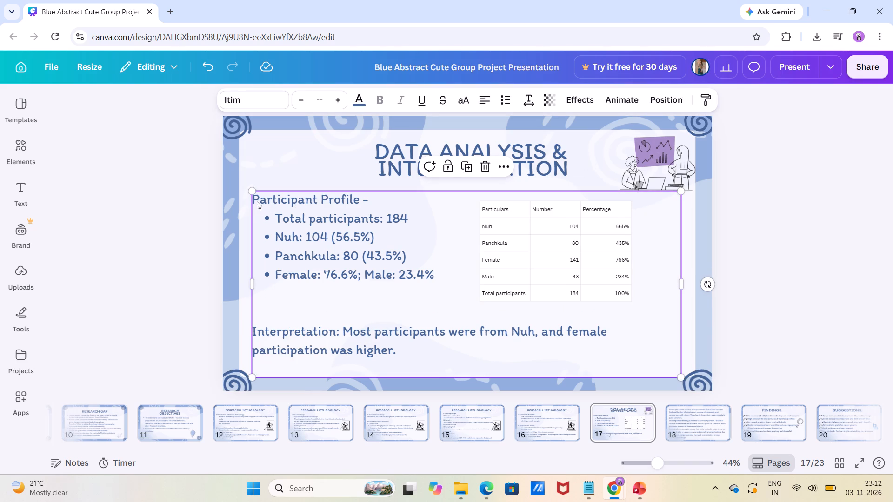
{"action": "left_click", "coordinate": [254, 199]}
{"action": "left_click_drag", "start_coordinate": [253, 200], "coordinate": [380, 275]}
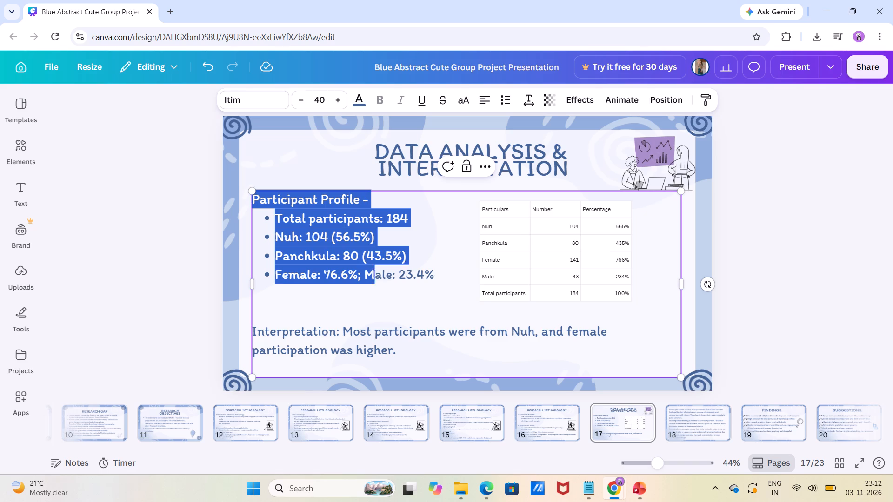
{"action": "left_click_drag", "start_coordinate": [380, 275], "coordinate": [434, 346]}
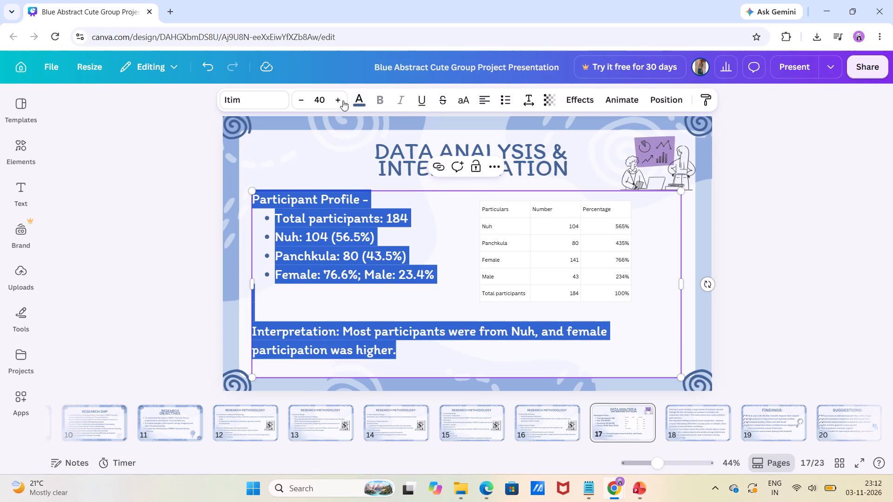
{"action": "left_click", "coordinate": [317, 100]}
{"action": "type", "text": "35"}
{"action": "key", "text": "Return"}
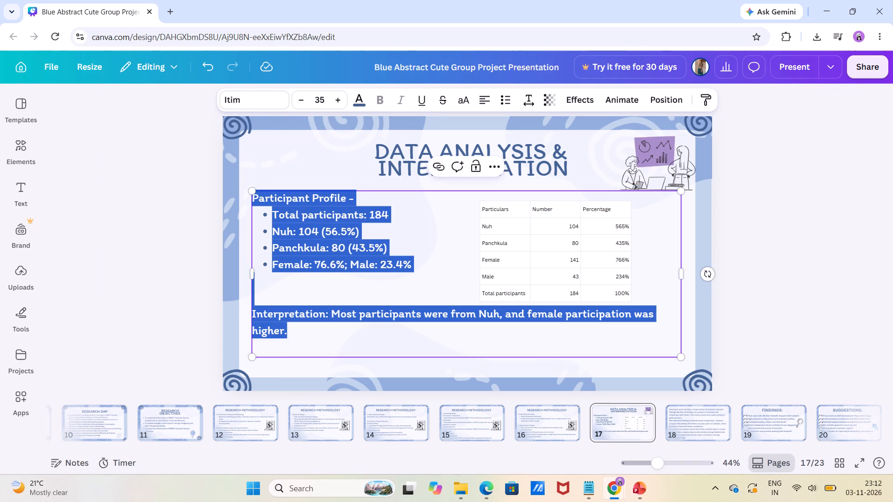
Replace the colon after "Interpretation" with a spaced hyphen and break the line before "participation was higher".
{"action": "left_click", "coordinate": [330, 315]}
{"action": "key", "text": "BackSpace"}
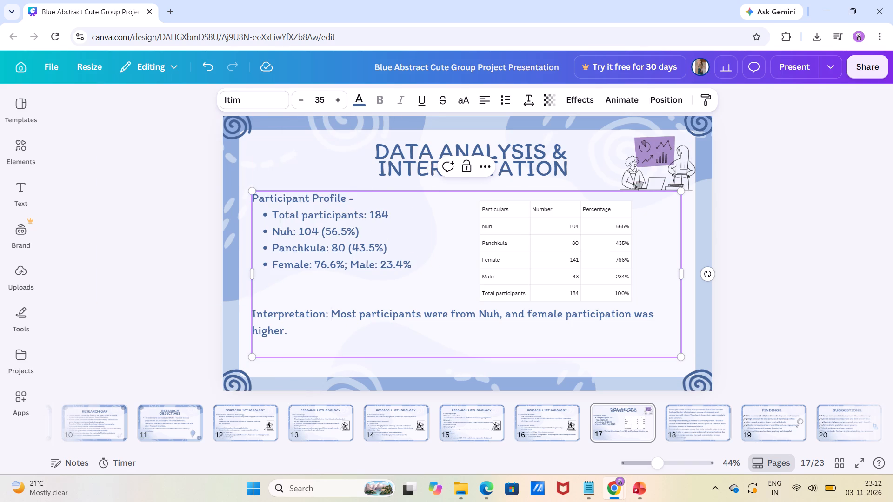
{"action": "key", "text": "BackSpace"}
{"action": "key", "text": "space"}
{"action": "type", "text": "-"}
{"action": "key", "text": "space"}
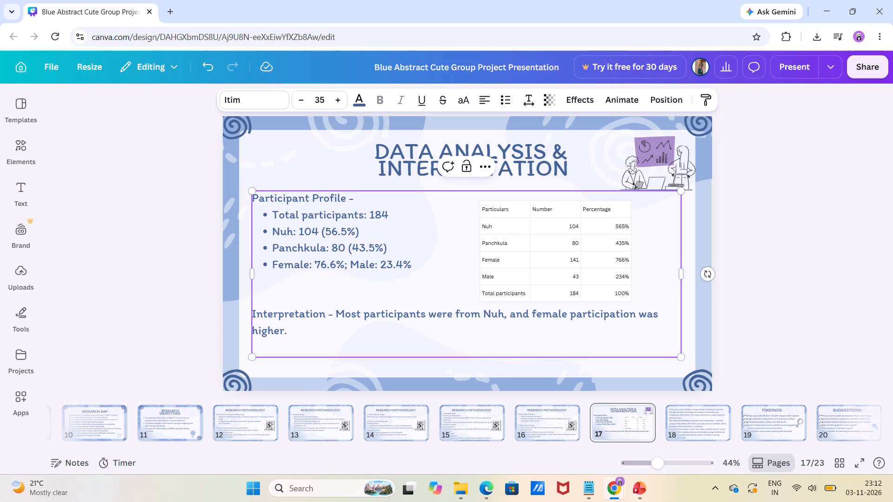
{"action": "left_click", "coordinate": [571, 316]}
{"action": "key", "text": "Return"}
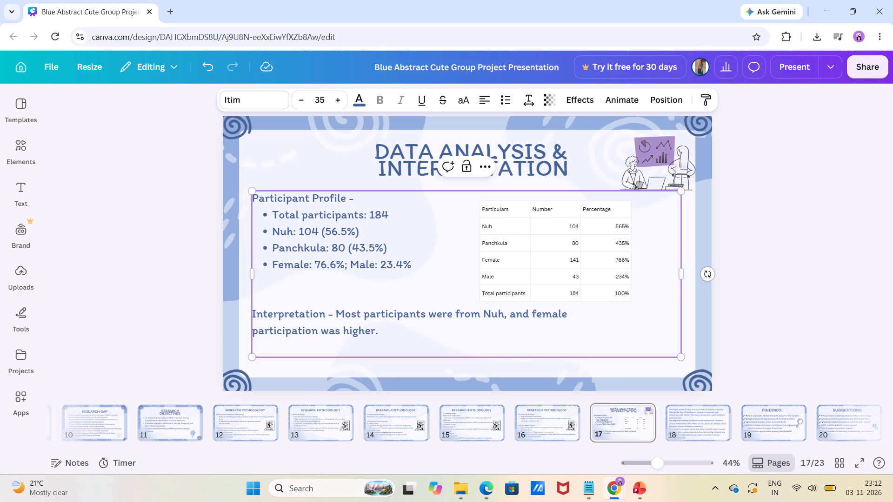
Add a blank line above the Interpretation paragraph and another below the Participant Profile heading.
{"action": "left_click", "coordinate": [391, 292]}
{"action": "key", "text": "Return"}
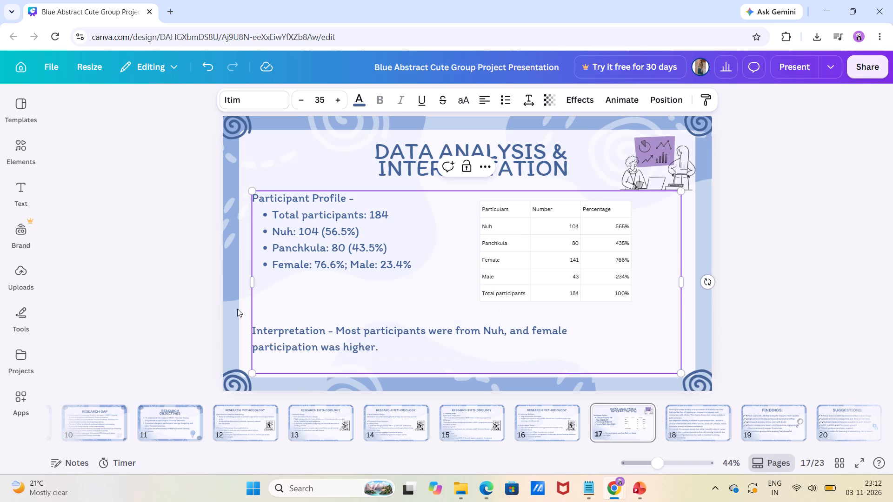
{"action": "left_click", "coordinate": [190, 305]}
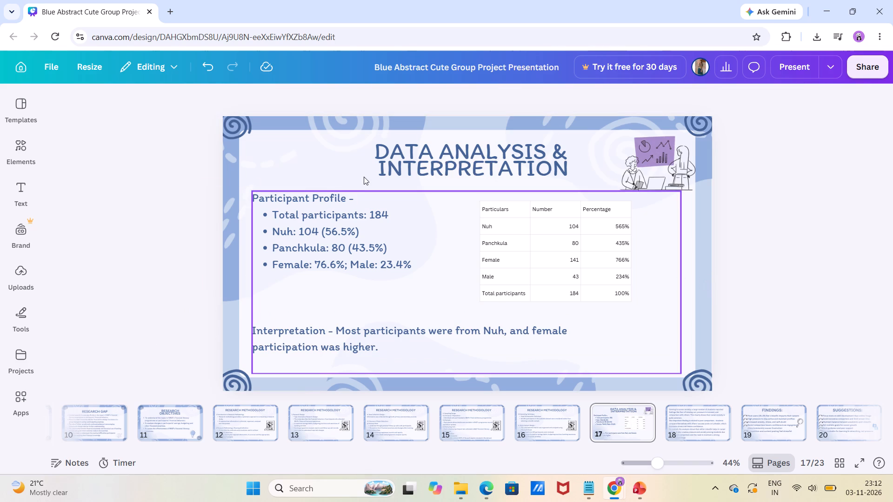
{"action": "left_click", "coordinate": [358, 196]}
{"action": "left_click", "coordinate": [358, 196]}
{"action": "key", "text": "Return"}
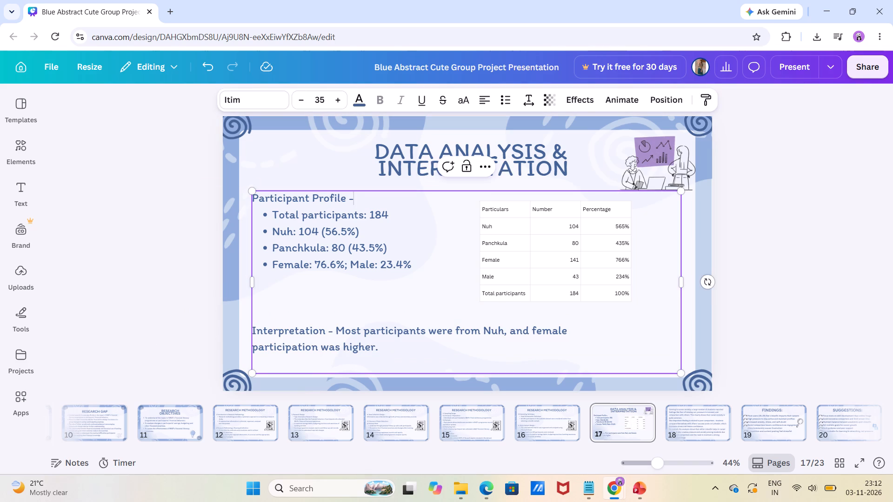
{"action": "left_click", "coordinate": [205, 258]}
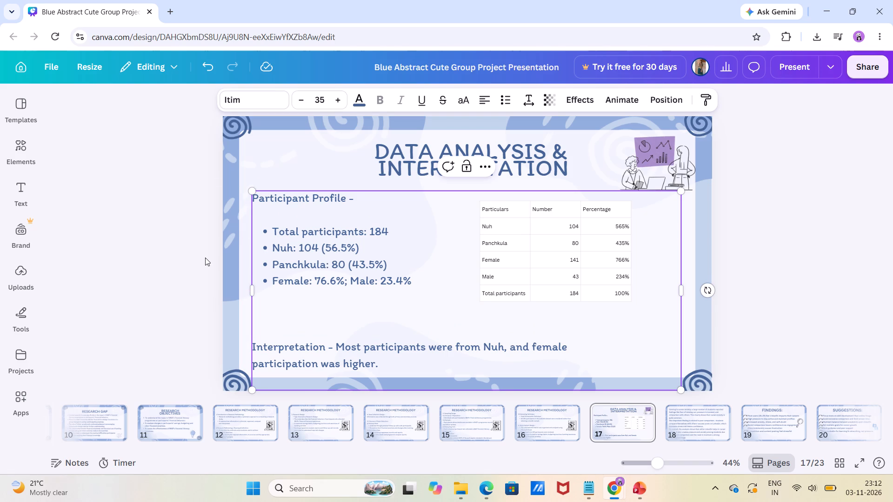
Change the "Participant Profile -" heading to uppercase.
{"action": "left_click", "coordinate": [257, 196]}
{"action": "left_click", "coordinate": [255, 197]}
{"action": "left_click_drag", "start_coordinate": [255, 198], "coordinate": [358, 195]}
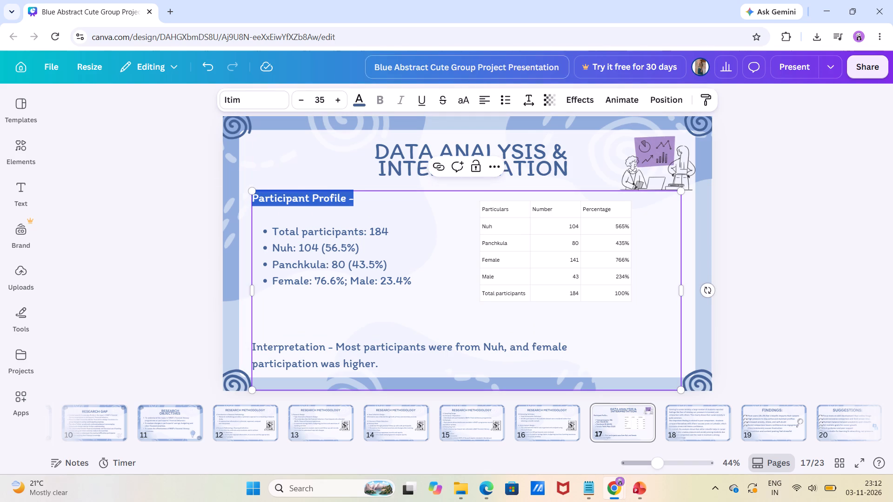
{"action": "left_click", "coordinate": [461, 95]}
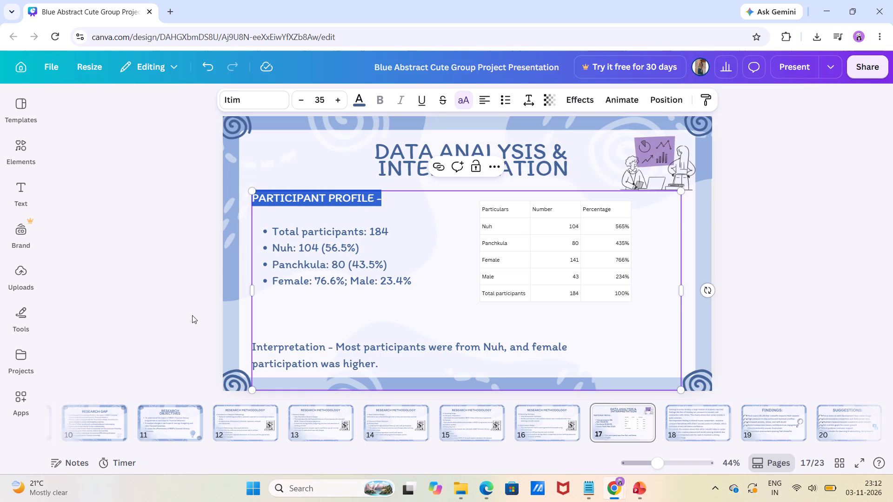
{"action": "left_click", "coordinate": [192, 315]}
Enlarge the participant table to about 830 wide, filling the space beside the bullets down to just above the Interpretation paragraph.
{"action": "left_click", "coordinate": [529, 229]}
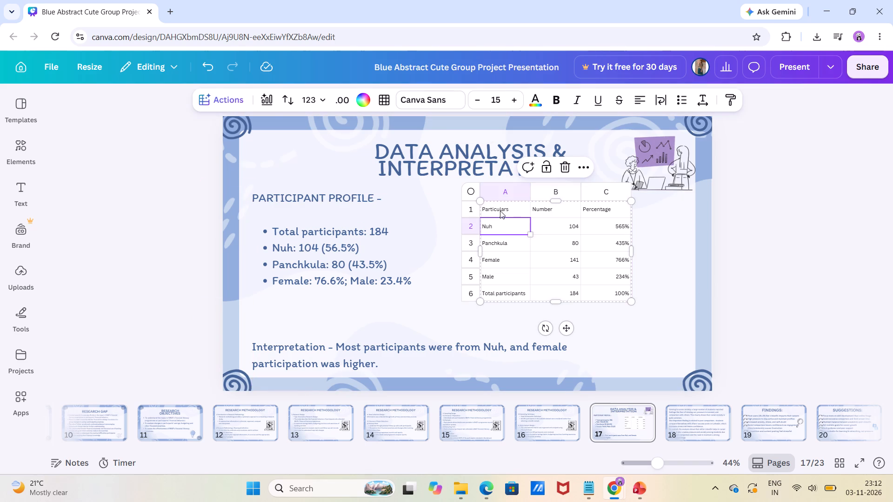
{"action": "left_click_drag", "start_coordinate": [481, 200], "coordinate": [453, 184]}
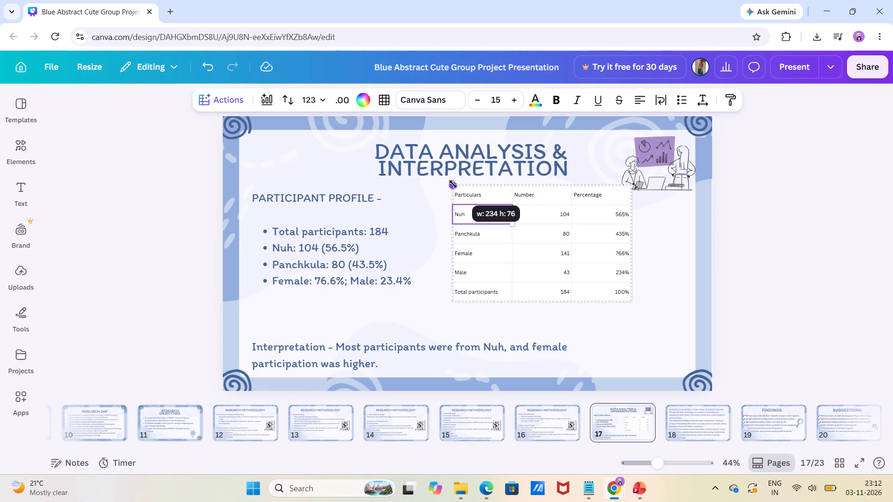
{"action": "left_click_drag", "start_coordinate": [453, 184], "coordinate": [454, 195]}
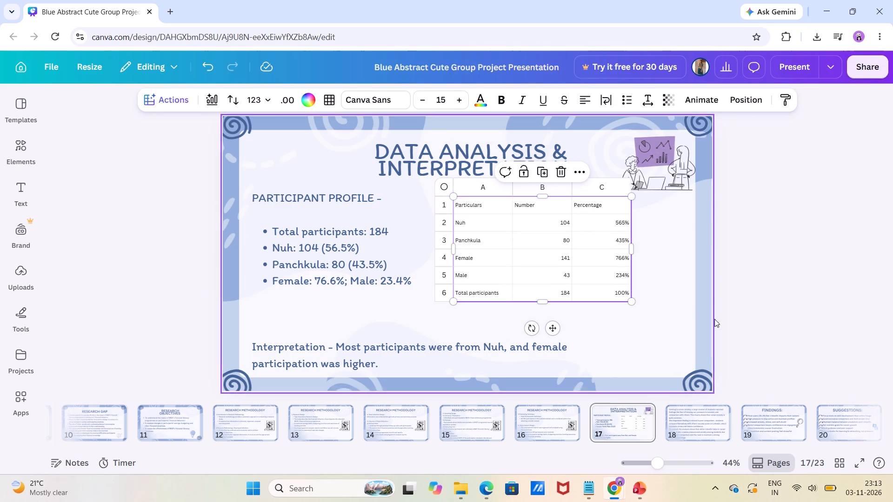
{"action": "left_click_drag", "start_coordinate": [630, 302], "coordinate": [660, 323]}
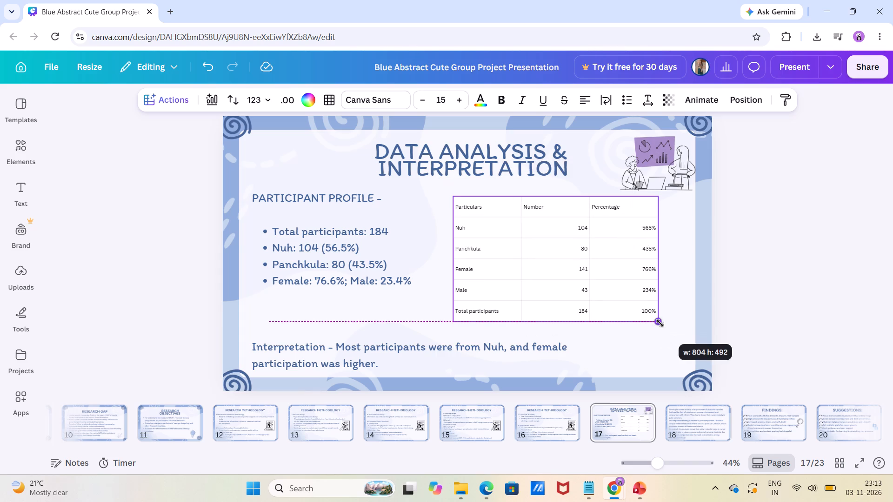
{"action": "left_click_drag", "start_coordinate": [660, 323], "coordinate": [664, 329]}
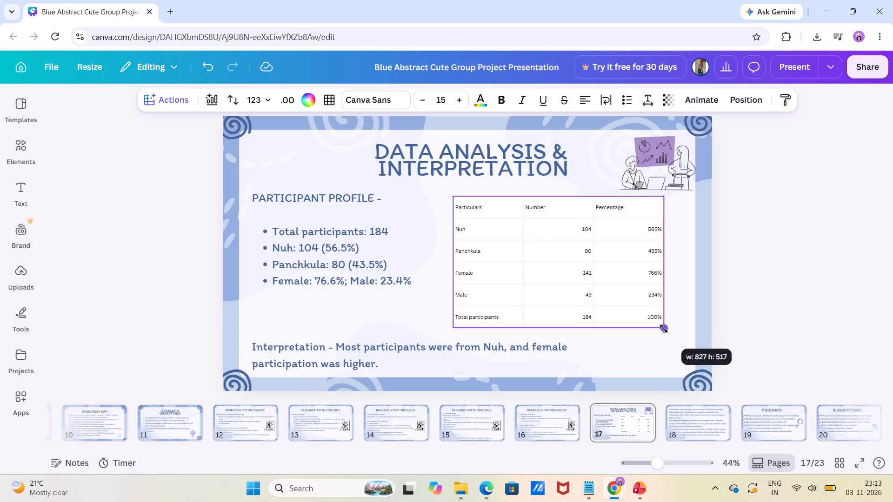
{"action": "left_click_drag", "start_coordinate": [664, 329], "coordinate": [664, 331]}
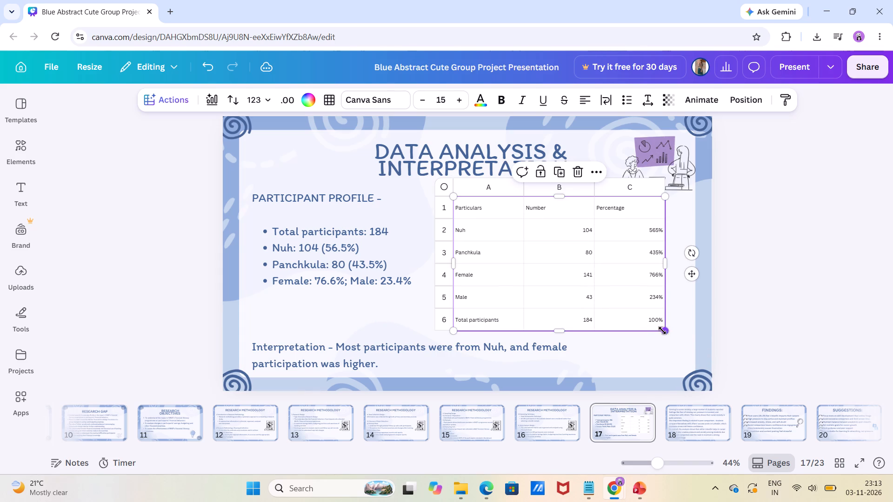
Set the table's "Particulars" header cell to font size 21 and centre its text.
{"action": "left_click", "coordinate": [459, 211]}
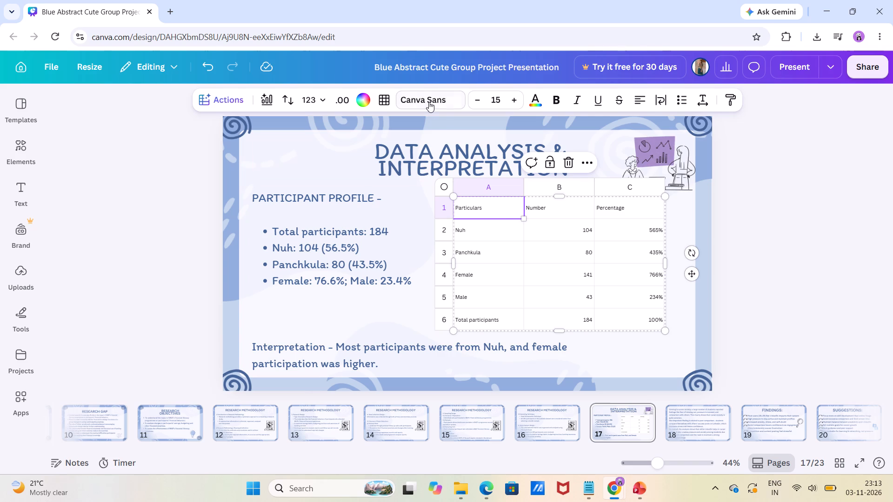
{"action": "double_click", "coordinate": [514, 99]}
{"action": "triple_click", "coordinate": [514, 99]}
{"action": "left_click", "coordinate": [514, 99]}
{"action": "left_click", "coordinate": [633, 101]}
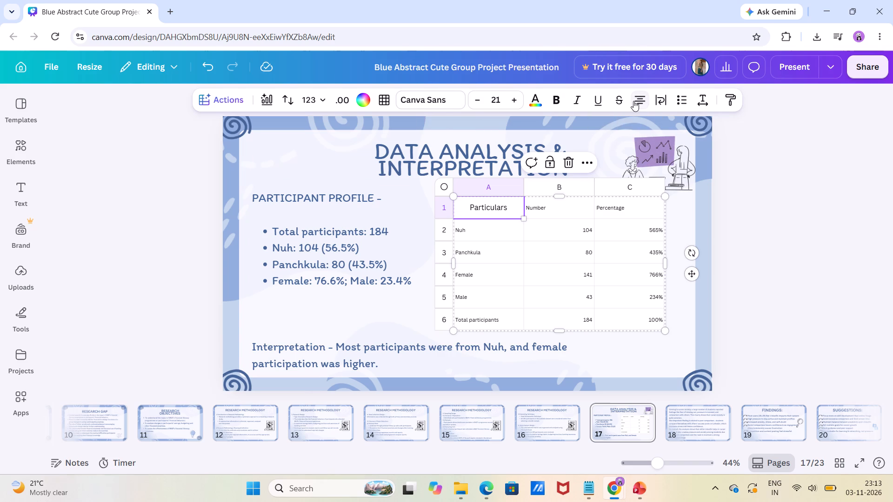
Set the font size of the Nuh, Panchkula and Female label cells in the table's first column to 21.
{"action": "key", "text": "Down"}
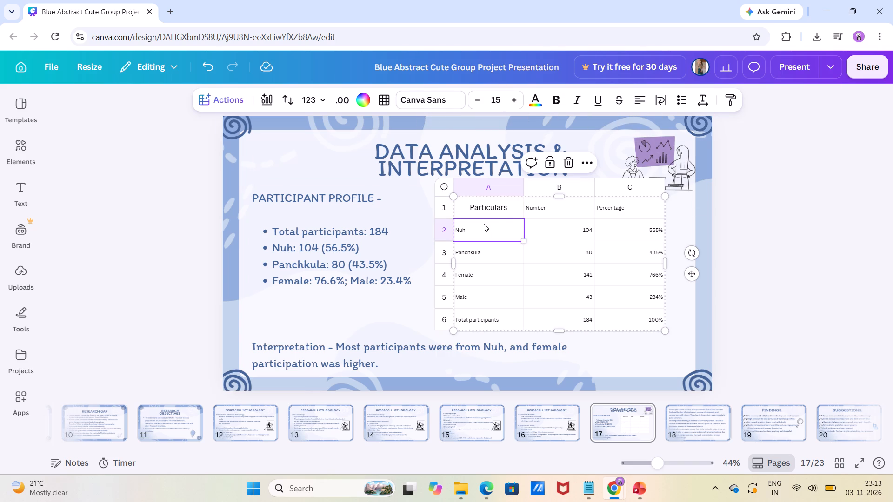
{"action": "key", "text": "Up"}
{"action": "key", "text": "Down"}
{"action": "left_click", "coordinate": [499, 99]}
{"action": "type", "text": "21"}
{"action": "key", "text": "Return"}
{"action": "key", "text": "Down"}
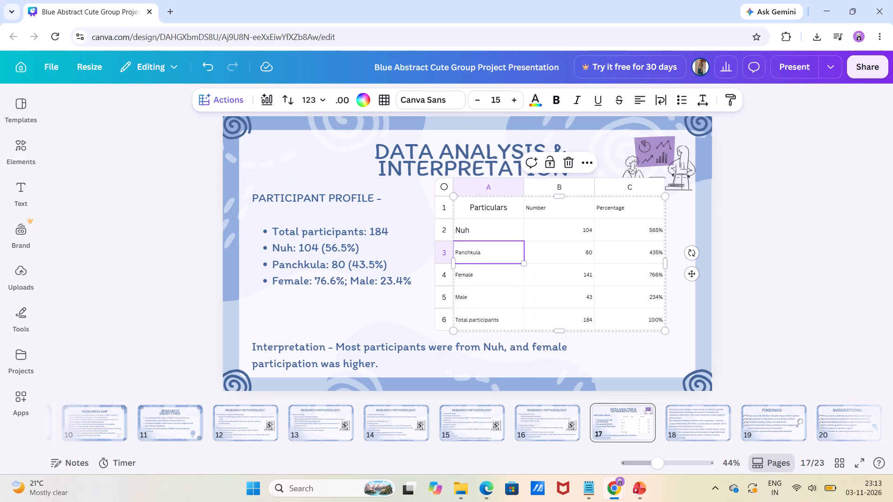
{"action": "left_click", "coordinate": [499, 102]}
{"action": "type", "text": "21"}
{"action": "key", "text": "Return"}
{"action": "key", "text": "Down"}
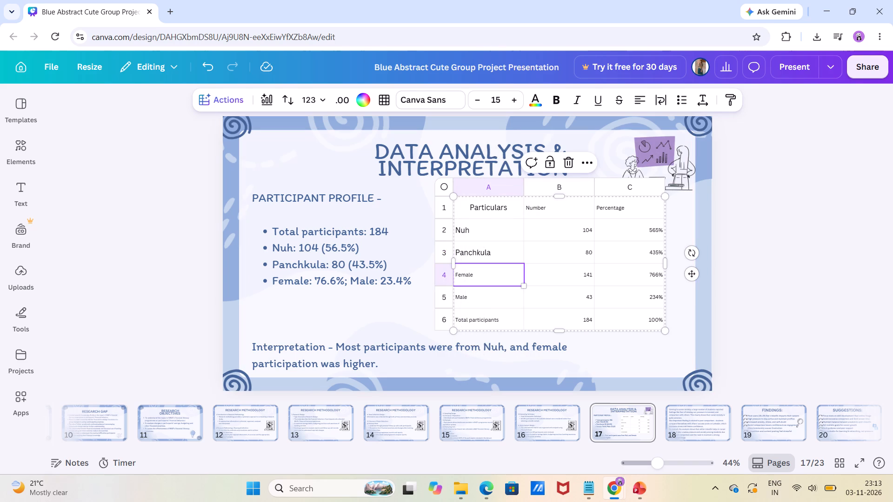
{"action": "left_click", "coordinate": [497, 98]}
{"action": "type", "text": "21"}
{"action": "key", "text": "Return"}
Set the font size of the Male and Total participants label cells in the table's first column to 21.
{"action": "left_click", "coordinate": [473, 300]}
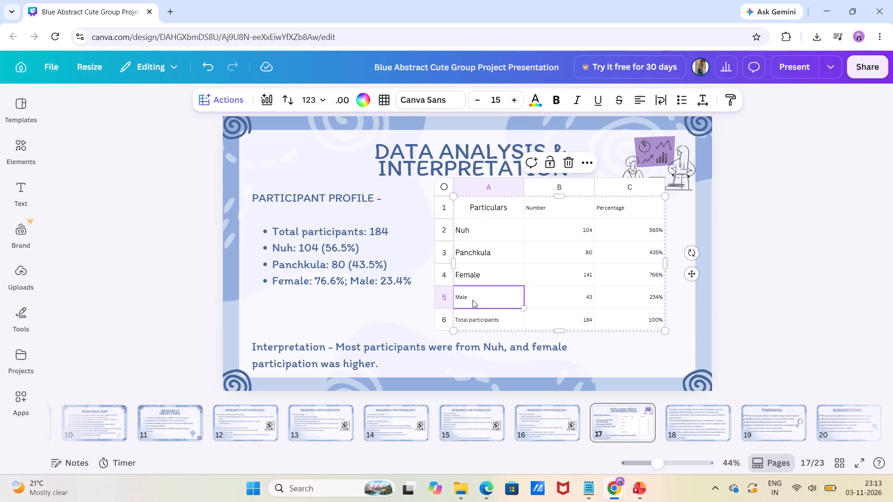
{"action": "left_click", "coordinate": [496, 103]}
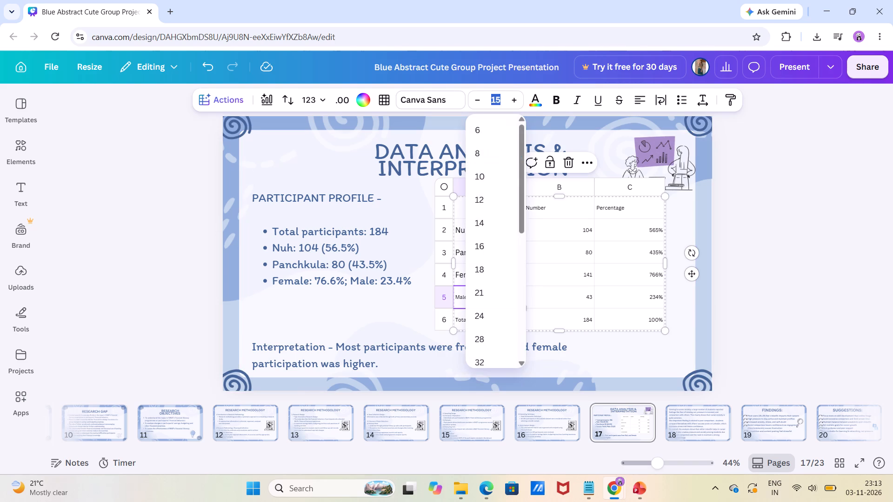
{"action": "type", "text": "21"}
{"action": "key", "text": "Return"}
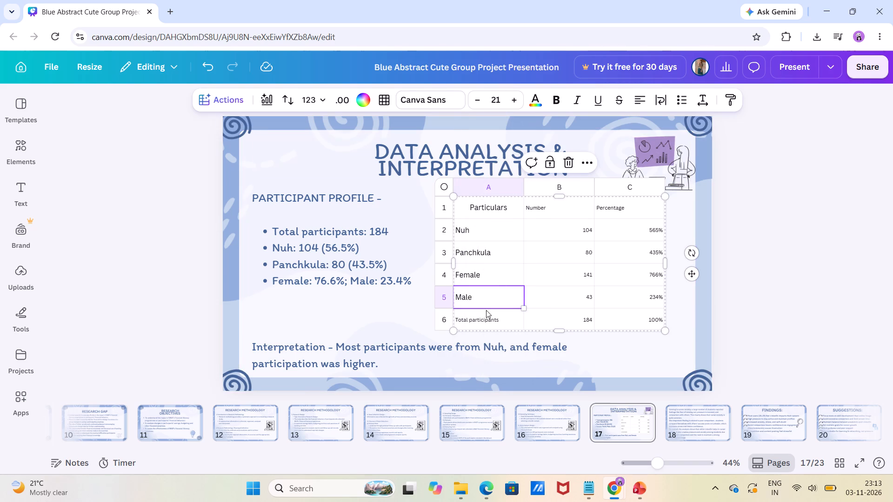
{"action": "left_click", "coordinate": [483, 315]}
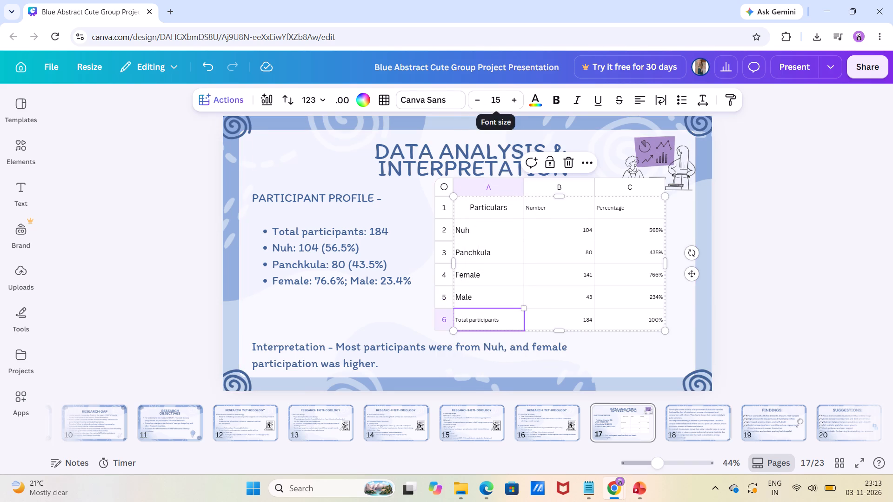
{"action": "left_click", "coordinate": [499, 103]}
{"action": "type", "text": "21"}
{"action": "key", "text": "Return"}
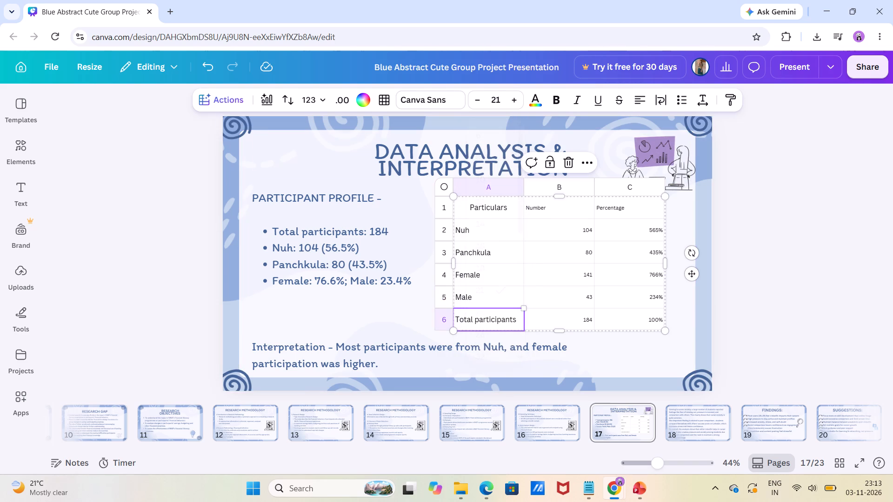
Centre the text of the Nuh and Panchkula label cells in the table's first column.
{"action": "left_click", "coordinate": [484, 231]}
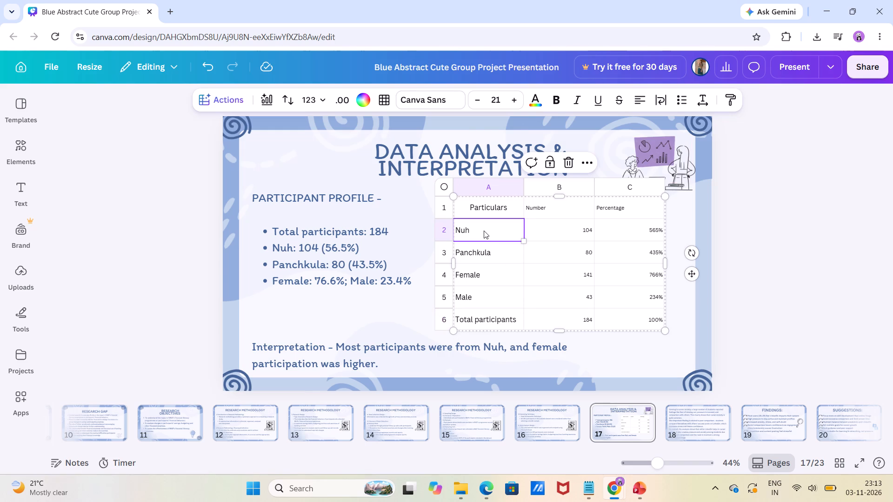
{"action": "left_click", "coordinate": [645, 102]}
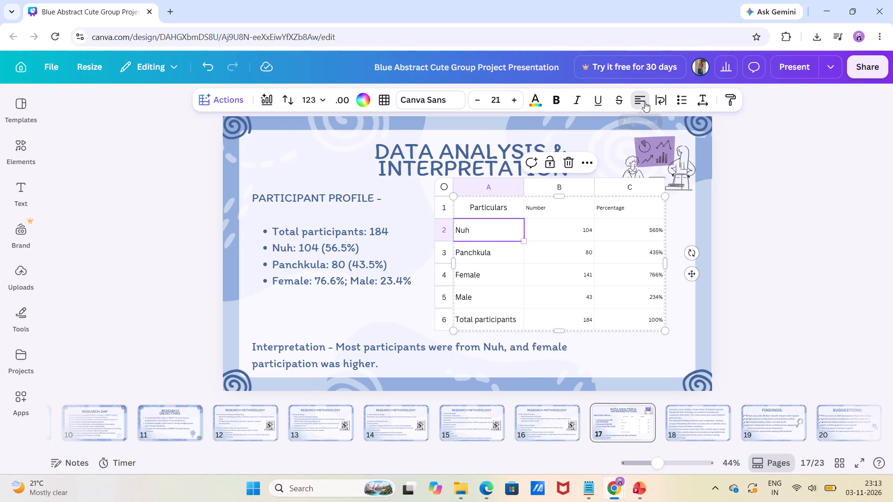
{"action": "key", "text": "Down"}
{"action": "left_click", "coordinate": [645, 102]}
{"action": "key", "text": "Down"}
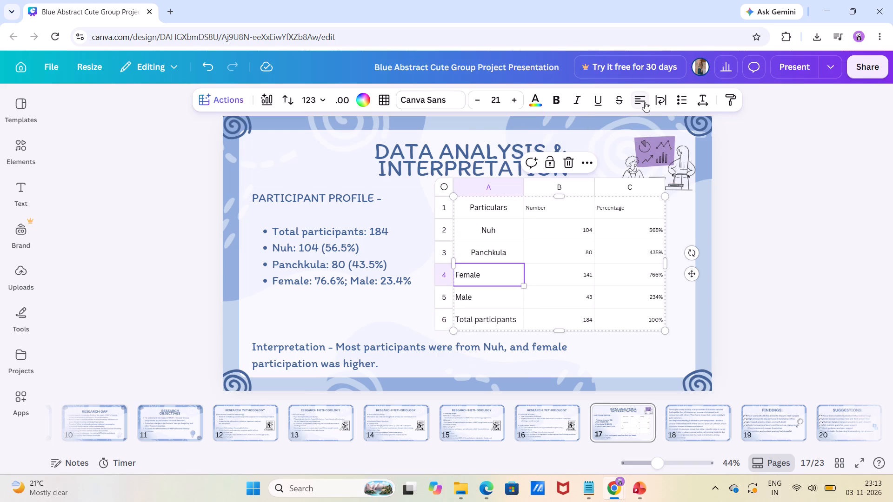
Centre the text of the Female, Male and Total participants label cells in the table's first column.
{"action": "left_click", "coordinate": [645, 102]}
{"action": "left_click", "coordinate": [645, 102]}
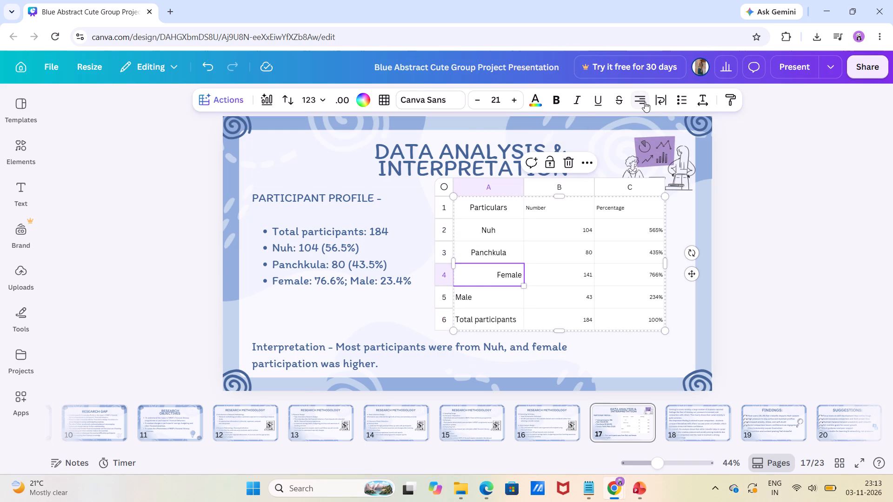
{"action": "left_click", "coordinate": [645, 102]}
{"action": "left_click", "coordinate": [645, 102]}
{"action": "key", "text": "Down"}
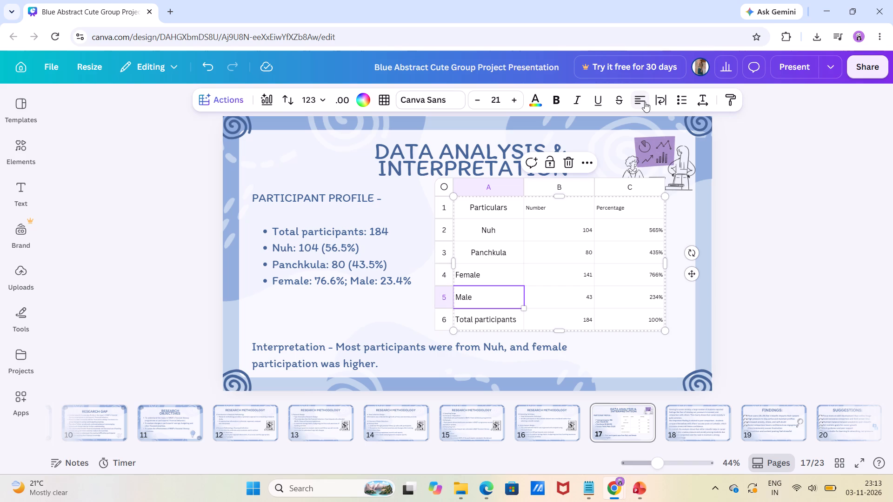
{"action": "left_click", "coordinate": [645, 102]}
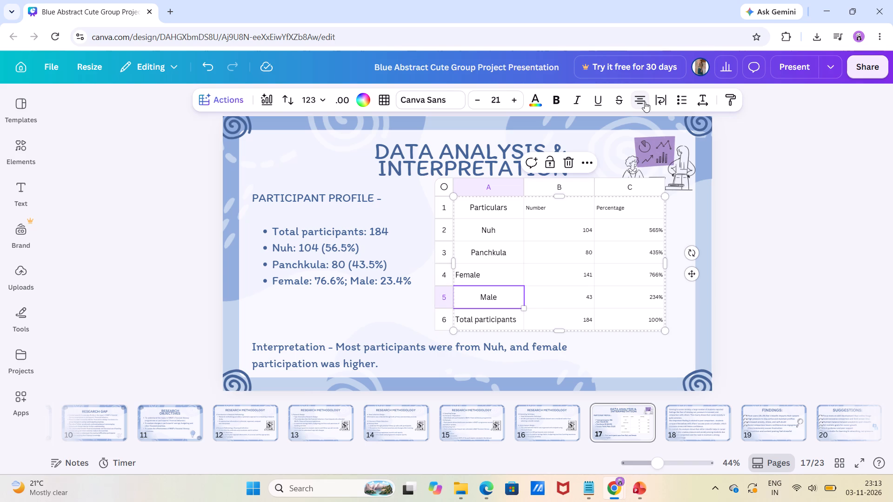
{"action": "key", "text": "Up"}
{"action": "left_click", "coordinate": [645, 102]}
{"action": "key", "text": "Down"}
{"action": "key", "text": "Down"}
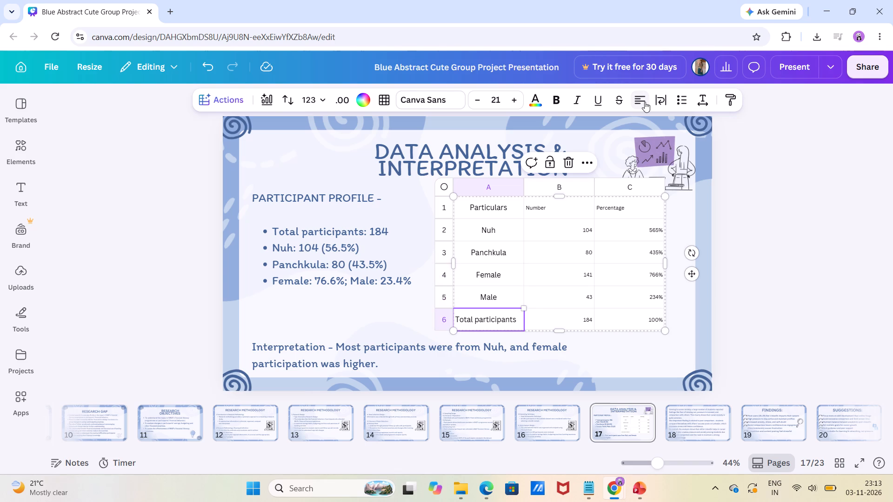
{"action": "left_click", "coordinate": [645, 102]}
{"action": "key", "text": "Down"}
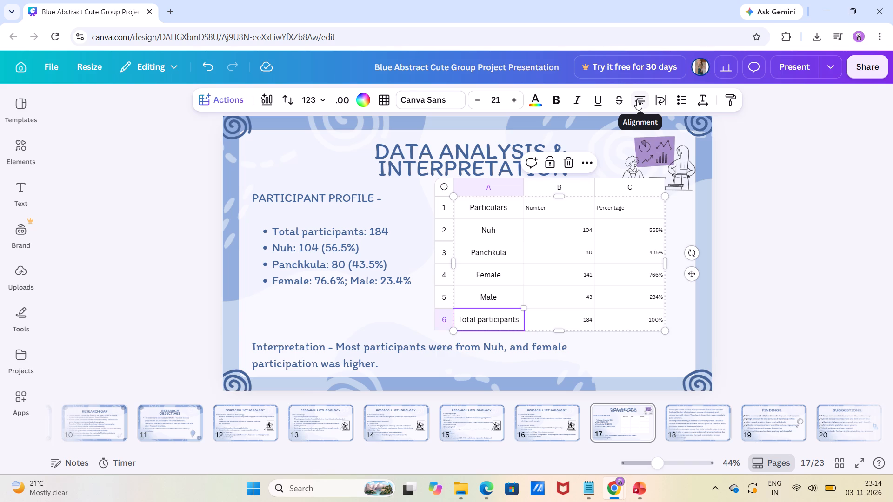
Centre the text of every cell in the Number column, from the Total participants row up to the header.
{"action": "key", "text": "Right"}
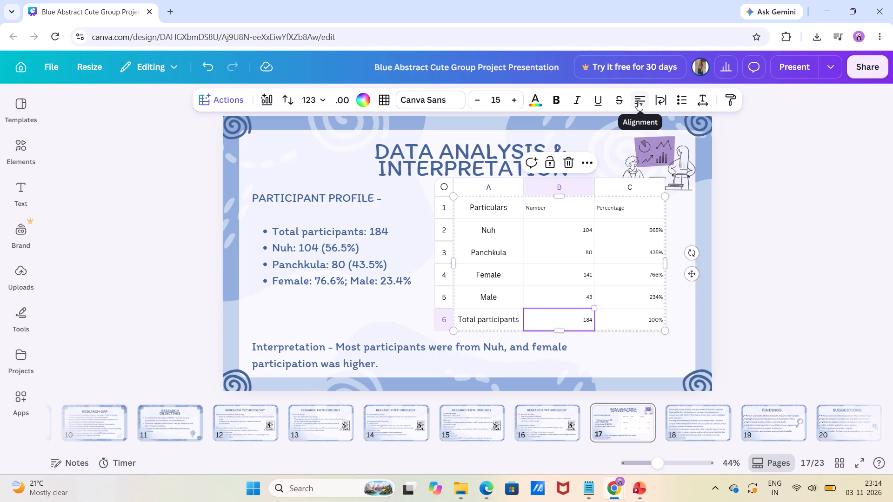
{"action": "left_click", "coordinate": [640, 98]}
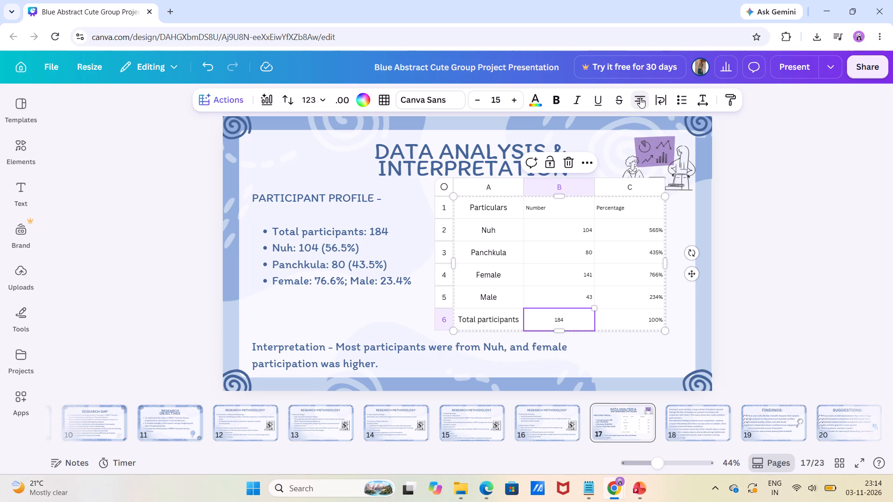
{"action": "key", "text": "Up"}
{"action": "left_click", "coordinate": [640, 98]}
{"action": "key", "text": "Up"}
{"action": "left_click", "coordinate": [640, 98]}
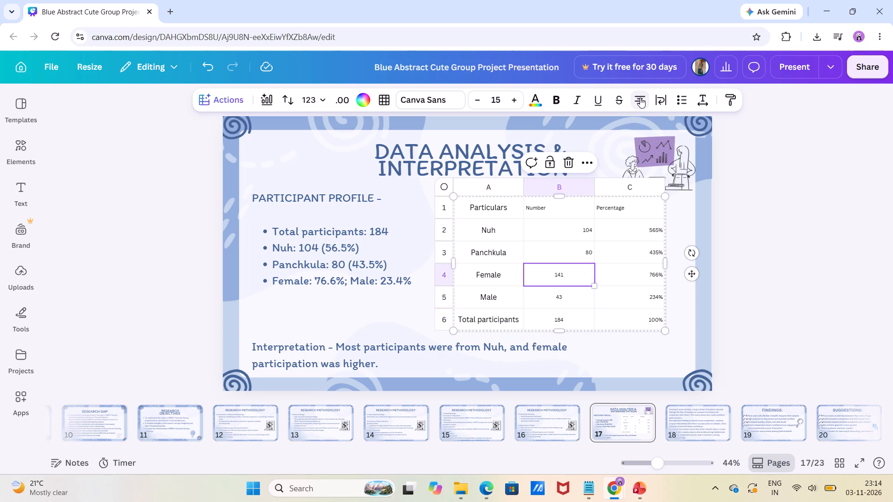
{"action": "key", "text": "Up"}
{"action": "left_click", "coordinate": [640, 98]}
{"action": "key", "text": "Up"}
{"action": "left_click", "coordinate": [640, 98]}
{"action": "key", "text": "Up"}
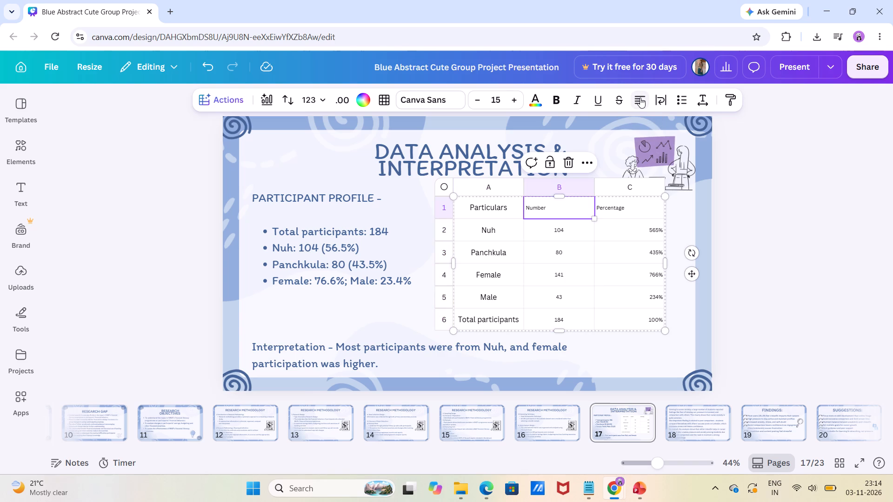
{"action": "left_click", "coordinate": [640, 98]}
Centre the text of every cell in the Percentage column, from the header down to the Total participants row.
{"action": "key", "text": "Right"}
{"action": "left_click", "coordinate": [640, 98]}
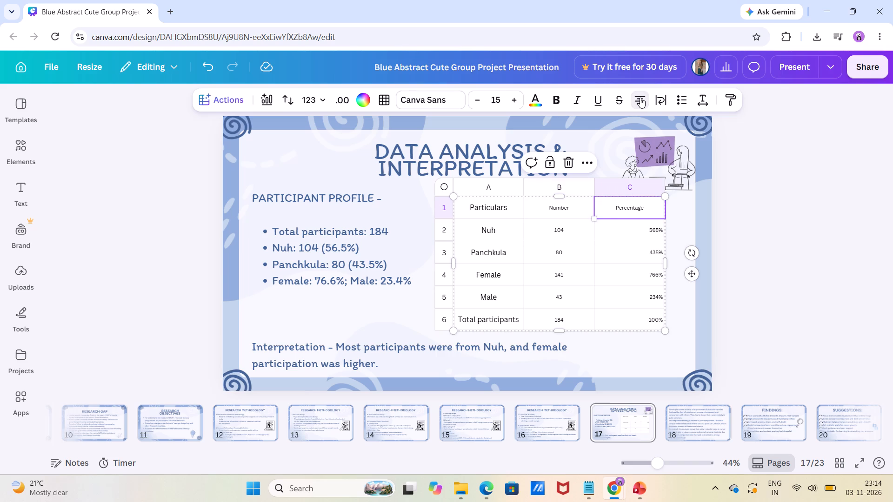
{"action": "key", "text": "Down"}
{"action": "left_click", "coordinate": [640, 98]}
{"action": "key", "text": "Down"}
{"action": "left_click", "coordinate": [640, 98]}
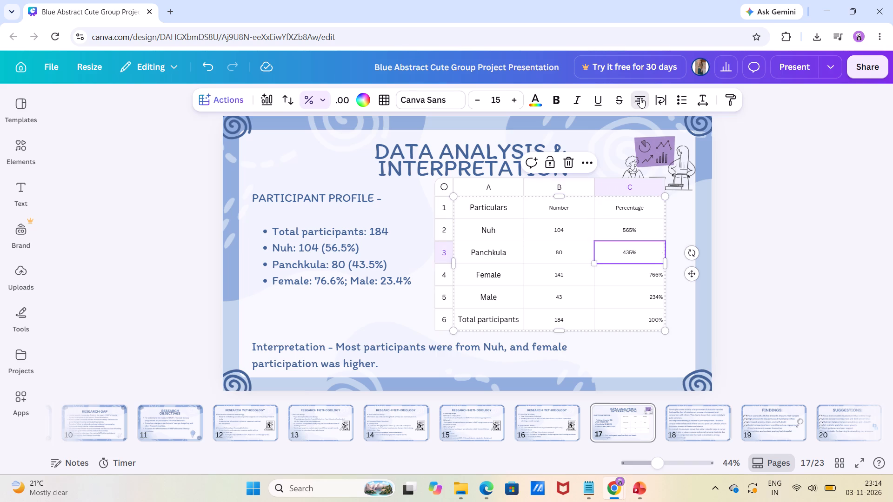
{"action": "key", "text": "Down"}
{"action": "left_click", "coordinate": [640, 98]}
{"action": "key", "text": "Down"}
{"action": "left_click", "coordinate": [640, 98]}
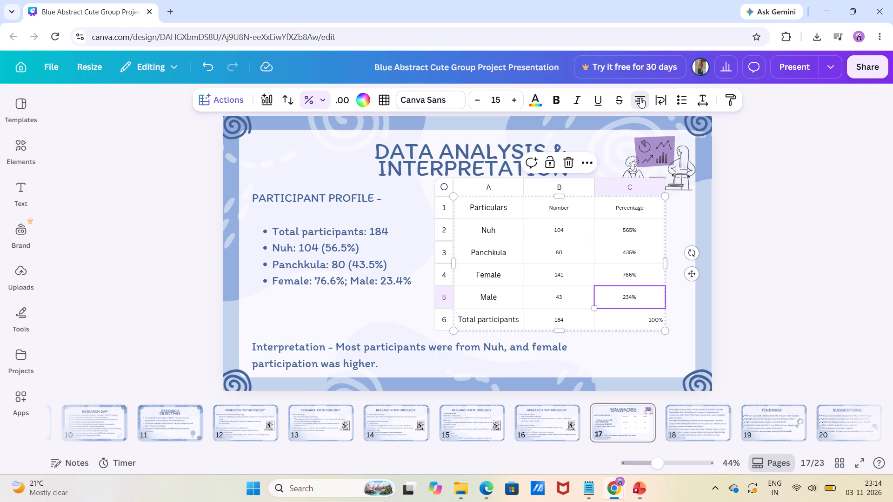
{"action": "key", "text": "Down"}
{"action": "left_click", "coordinate": [640, 98]}
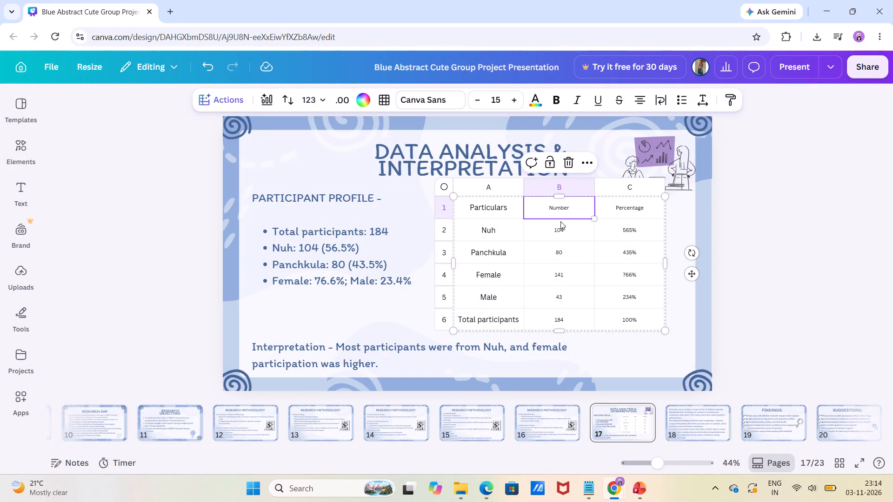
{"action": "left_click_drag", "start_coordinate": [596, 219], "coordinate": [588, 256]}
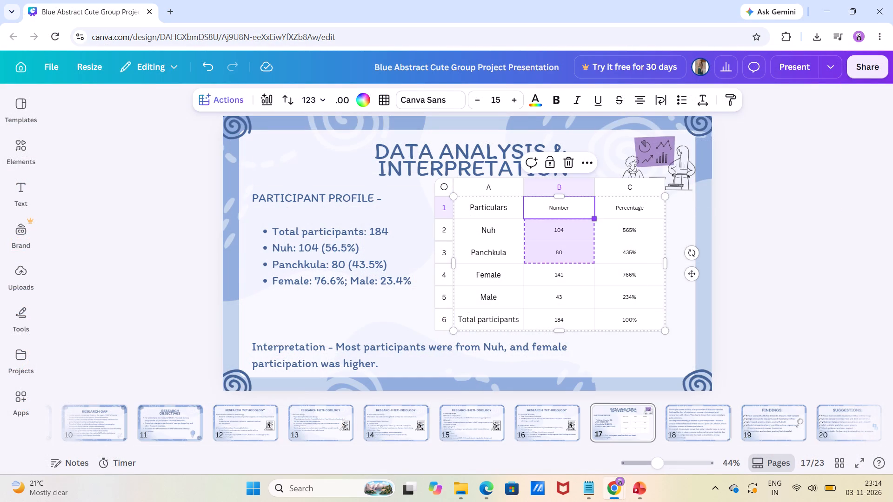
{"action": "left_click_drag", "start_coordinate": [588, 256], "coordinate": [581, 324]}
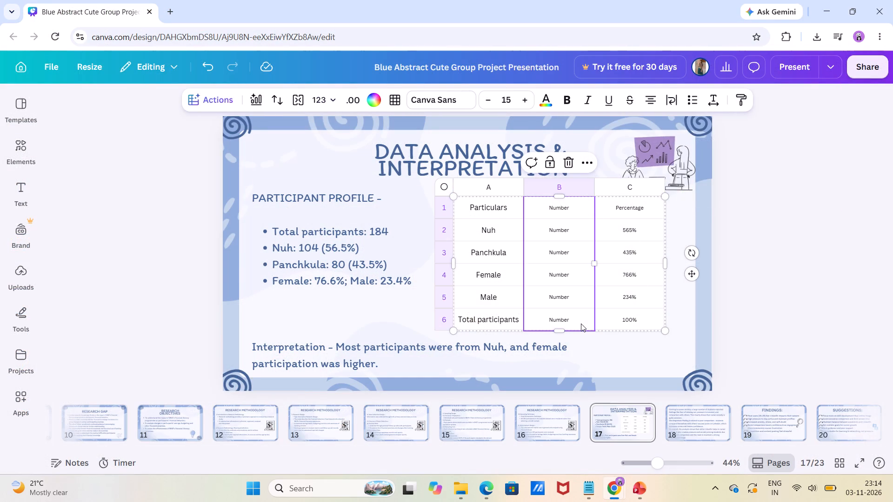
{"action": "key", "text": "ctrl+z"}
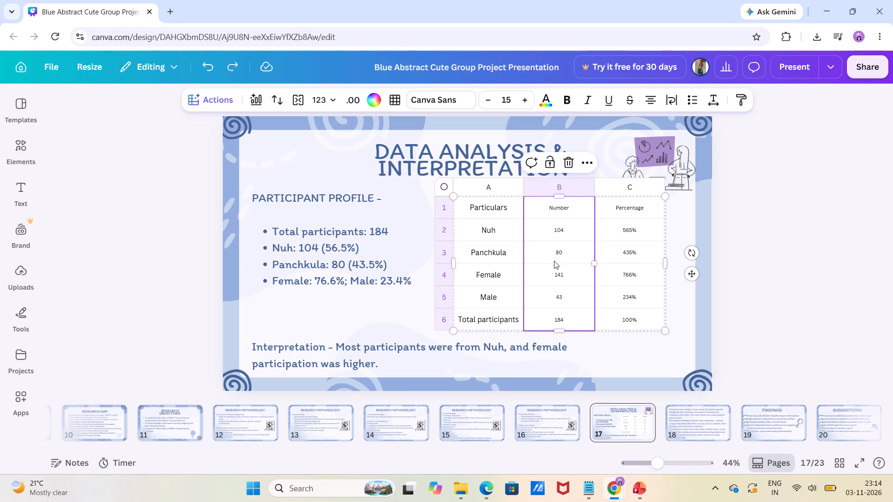
Set the font size of the Number header and the Nuh and Panchkula number cells to 21.
{"action": "left_click", "coordinate": [550, 208]}
{"action": "left_click", "coordinate": [494, 99]}
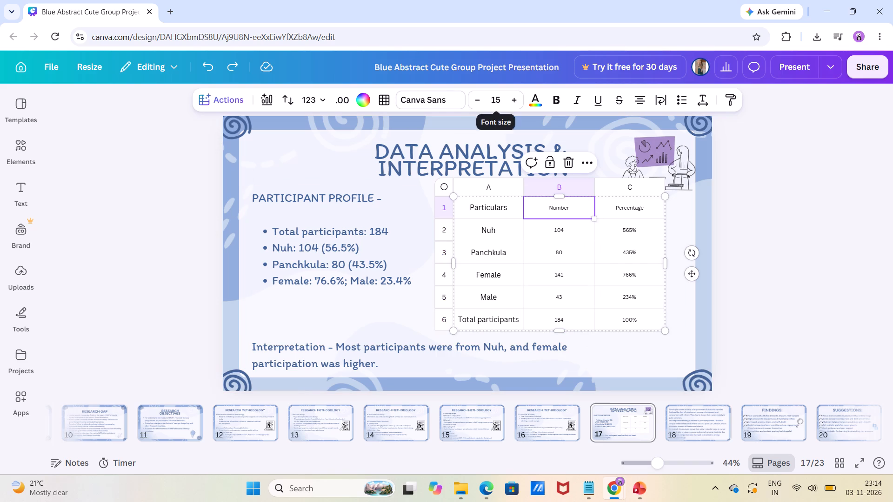
{"action": "type", "text": "21"}
{"action": "key", "text": "Return"}
{"action": "key", "text": "Down"}
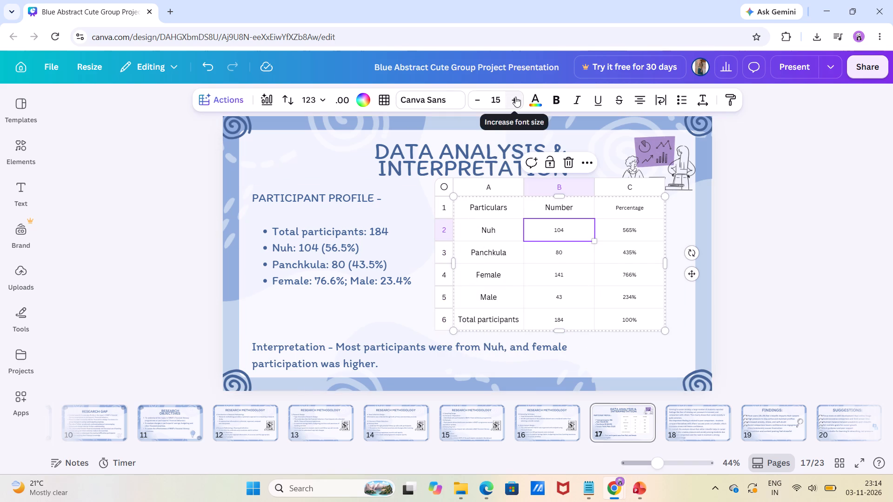
{"action": "left_click", "coordinate": [496, 99]}
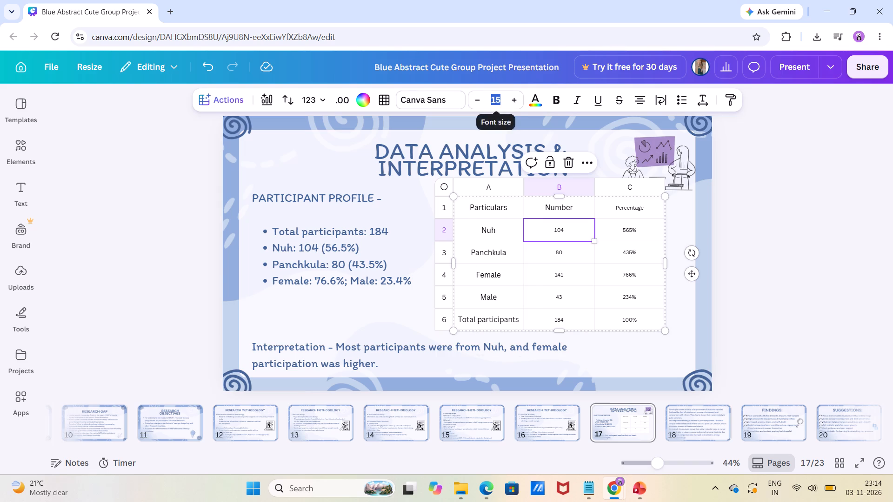
{"action": "type", "text": "21"}
{"action": "key", "text": "Return"}
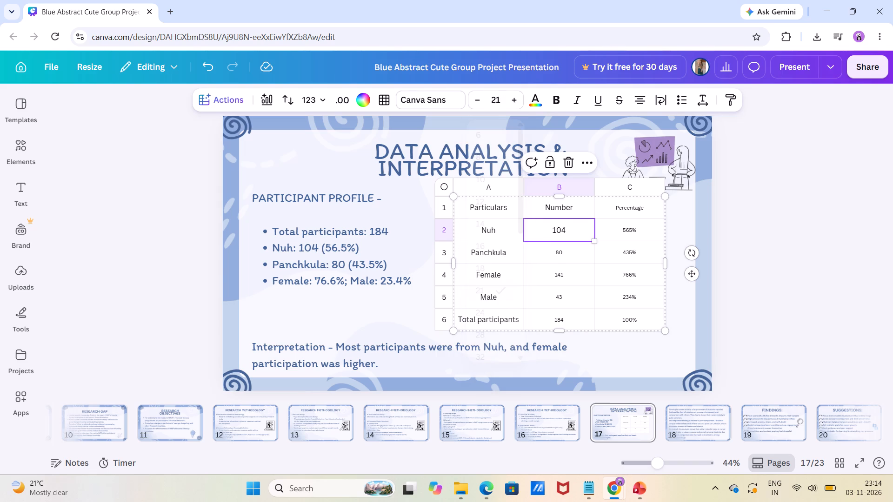
{"action": "left_click", "coordinate": [547, 252]}
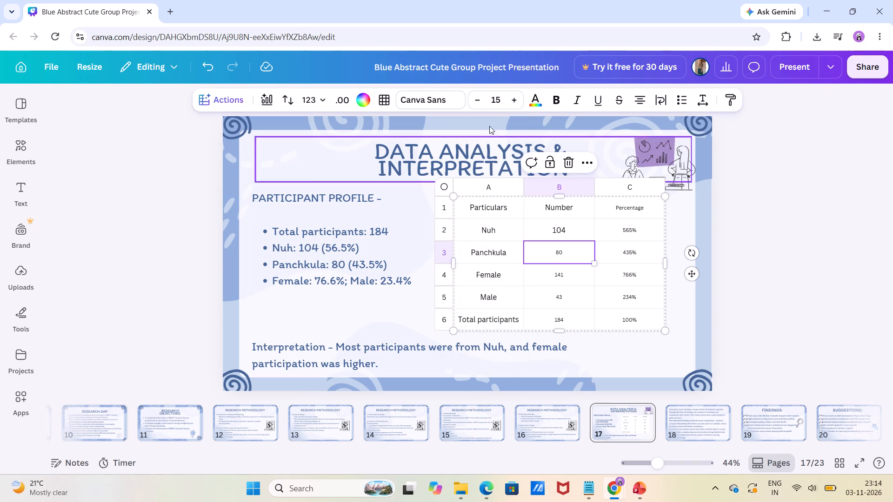
{"action": "left_click", "coordinate": [495, 101]}
{"action": "type", "text": "21"}
{"action": "key", "text": "Return"}
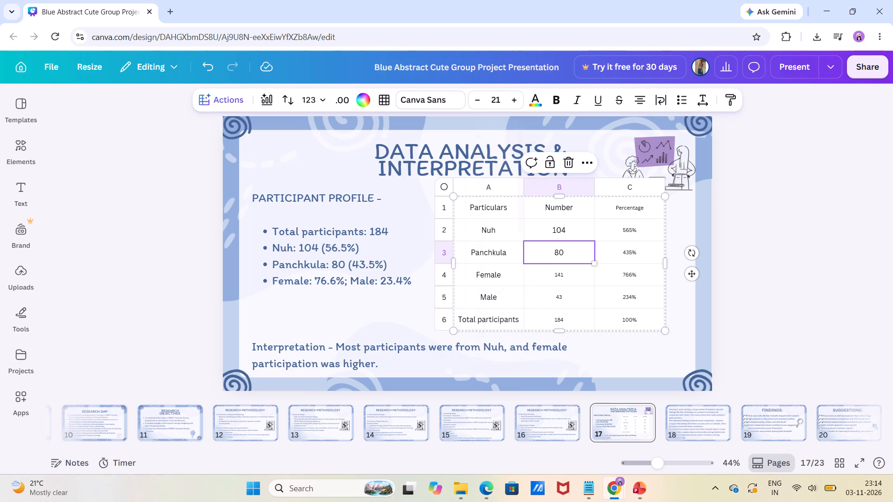
Set the font size of the Female, Male and Total participants cells in the Number column to 21.
{"action": "left_click", "coordinate": [546, 280]}
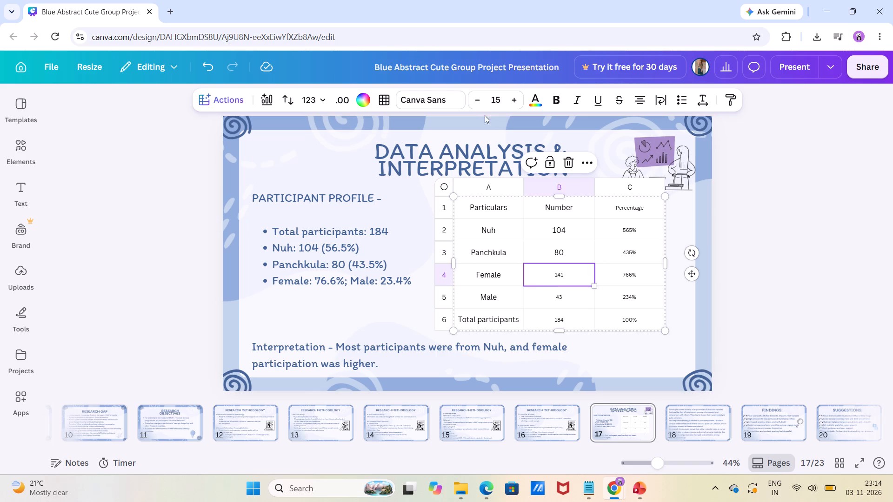
{"action": "left_click", "coordinate": [497, 100]}
{"action": "type", "text": "21"}
{"action": "key", "text": "Return"}
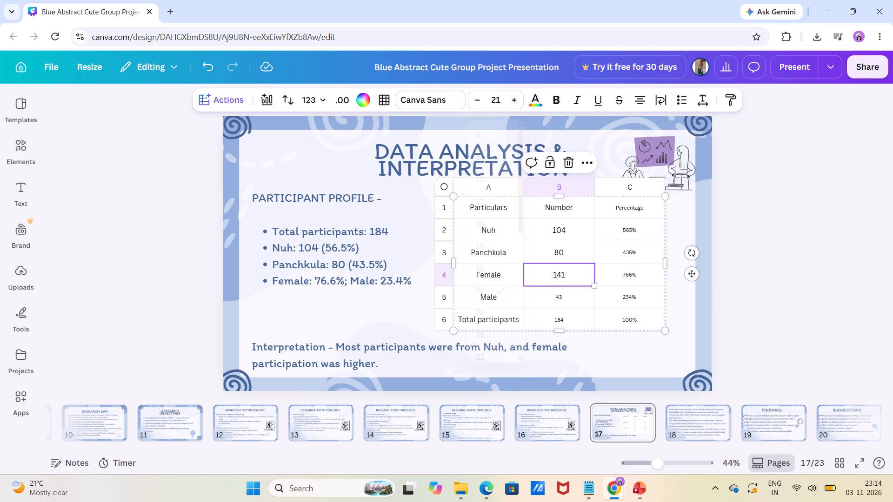
{"action": "left_click", "coordinate": [559, 296]}
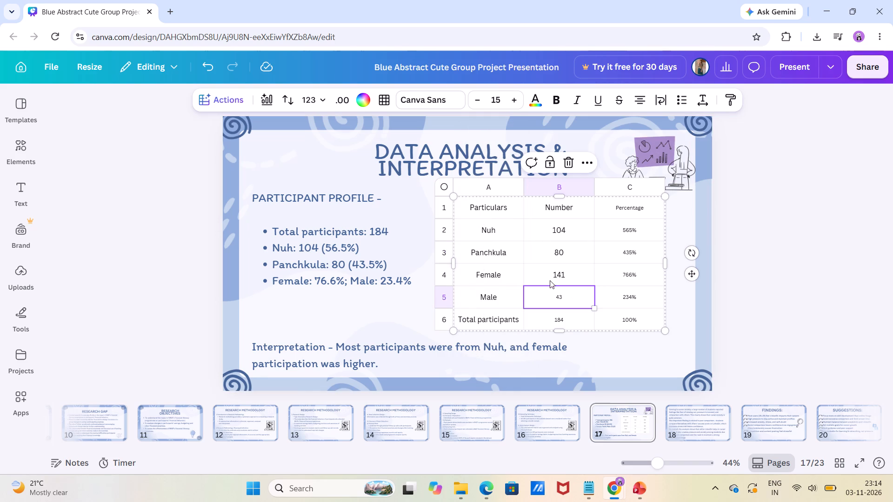
{"action": "left_click", "coordinate": [493, 98]}
{"action": "type", "text": "21"}
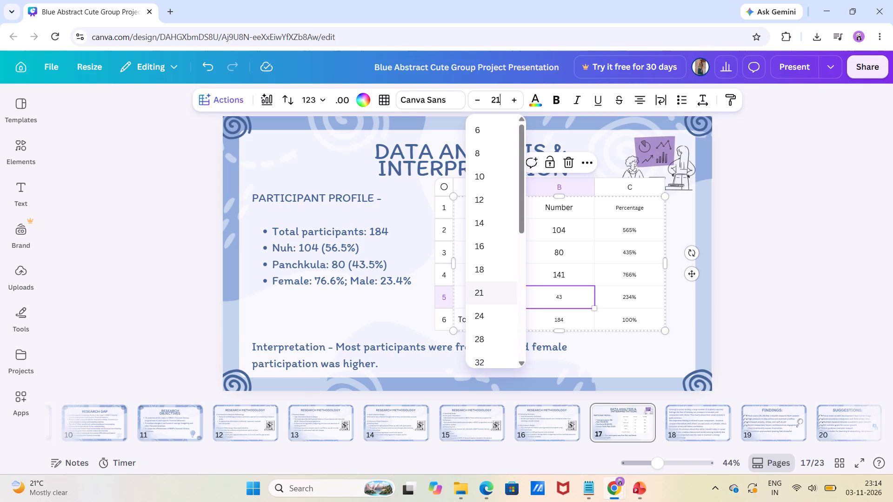
{"action": "key", "text": "Return"}
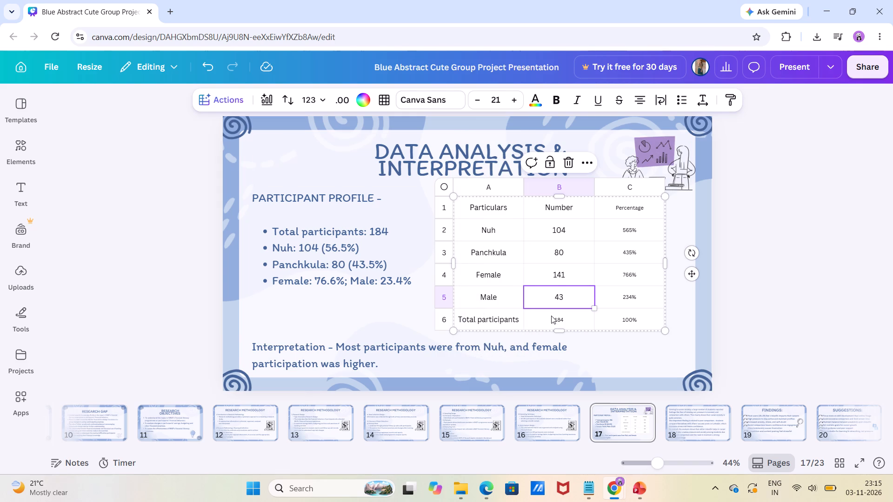
{"action": "left_click", "coordinate": [549, 317]}
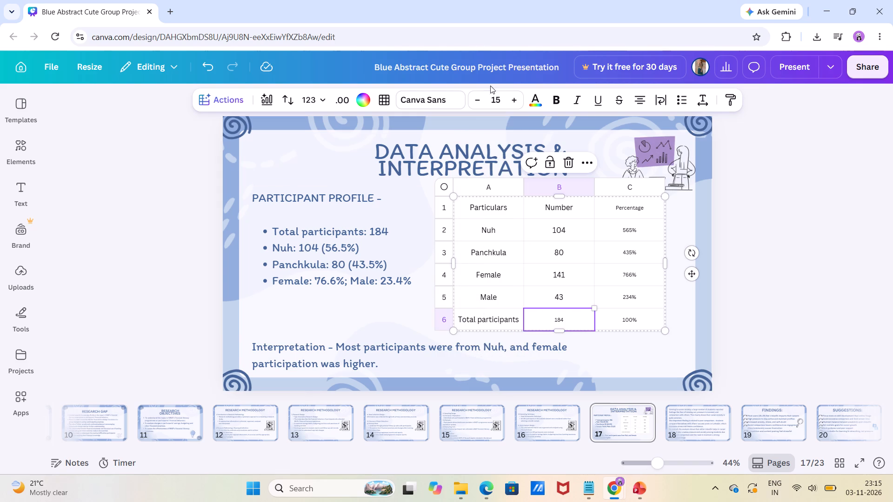
{"action": "left_click", "coordinate": [496, 101]}
{"action": "type", "text": "21"}
{"action": "key", "text": "Return"}
{"action": "key", "text": "Right"}
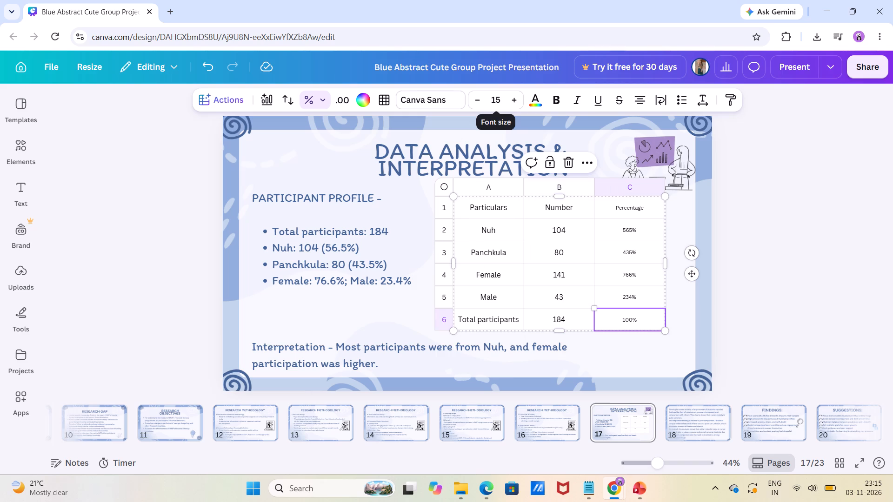
Set the font size of the Total participants and Male cells in the Percentage column to 21.
{"action": "left_click", "coordinate": [499, 99]}
{"action": "type", "text": "21"}
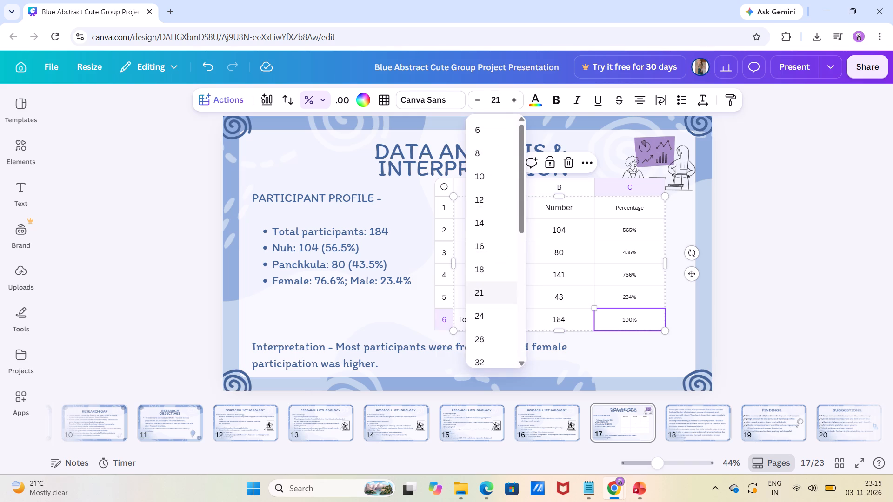
{"action": "key", "text": "Return"}
{"action": "key", "text": "Up"}
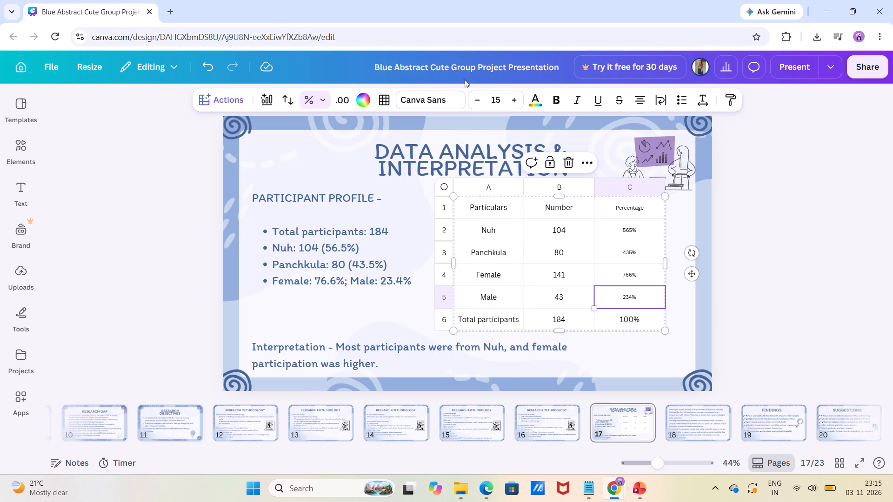
{"action": "left_click", "coordinate": [497, 98]}
{"action": "type", "text": "21"}
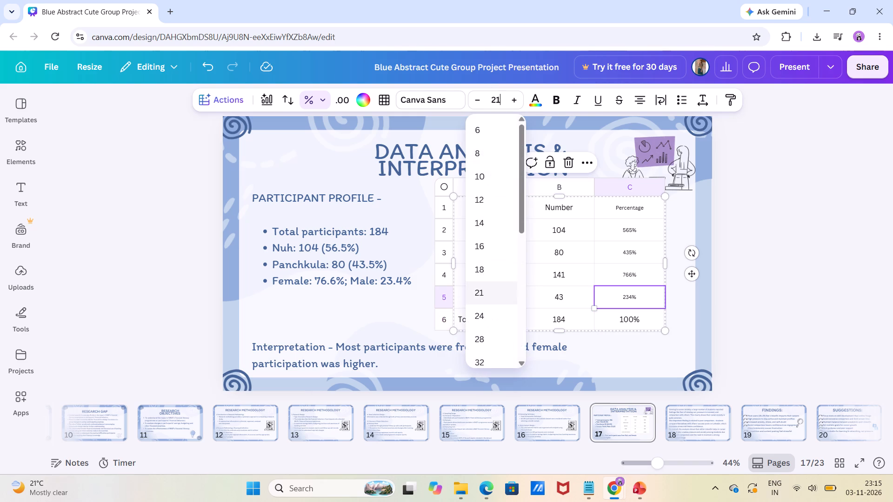
{"action": "key", "text": "Return"}
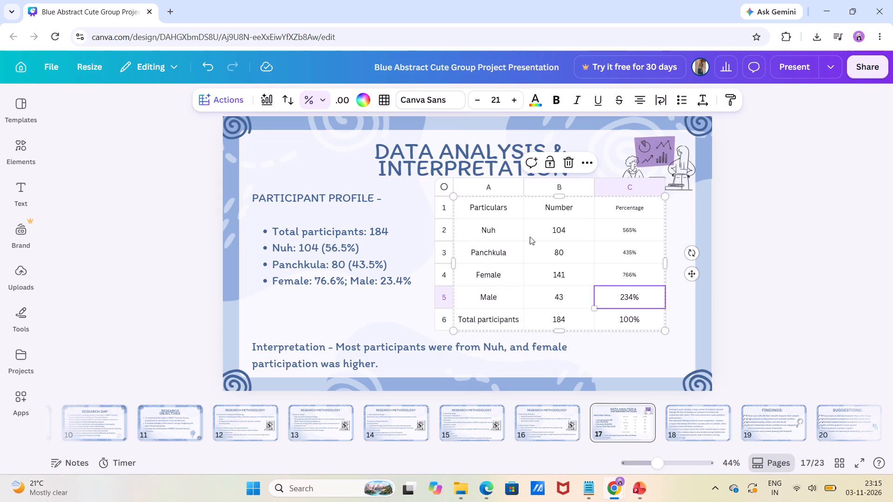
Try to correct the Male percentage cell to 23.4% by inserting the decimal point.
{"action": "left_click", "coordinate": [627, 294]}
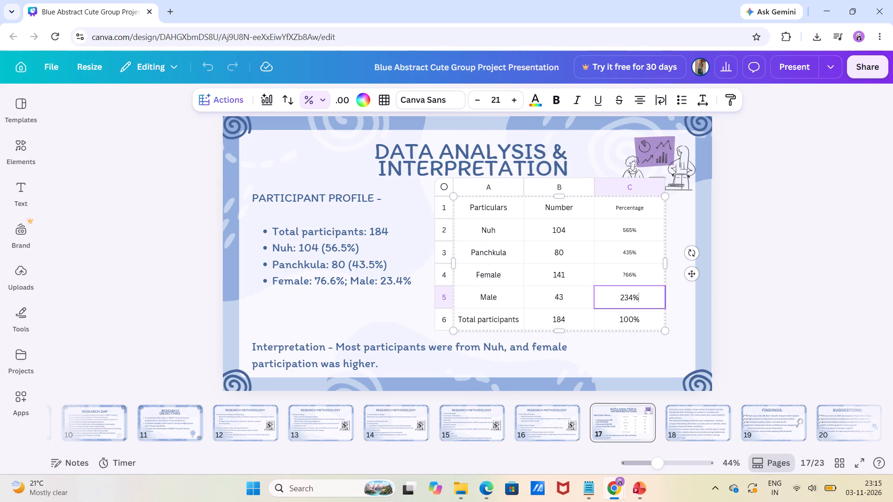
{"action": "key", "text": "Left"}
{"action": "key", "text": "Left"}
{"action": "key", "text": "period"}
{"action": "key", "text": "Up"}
Set the font size of the Female percentage cell and the Percentage header cell to 21.
{"action": "left_click", "coordinate": [614, 275]}
{"action": "left_click", "coordinate": [497, 101]}
{"action": "type", "text": "21"}
{"action": "key", "text": "Return"}
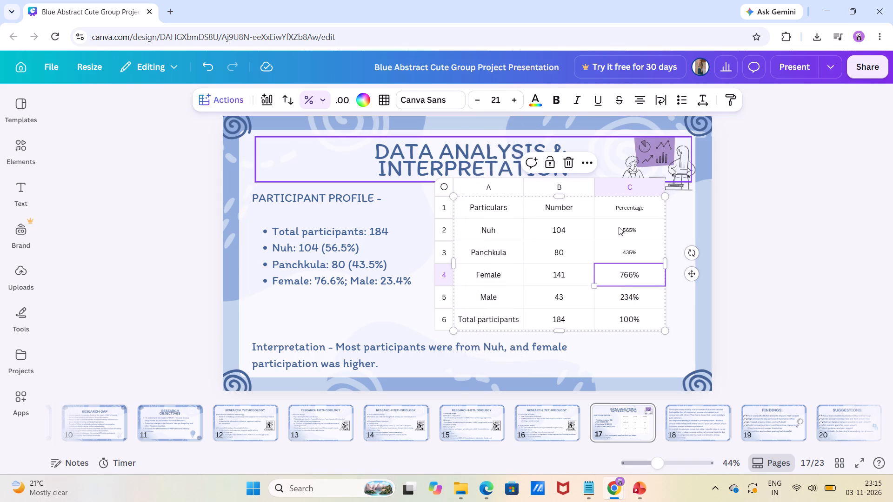
{"action": "left_click", "coordinate": [621, 203]}
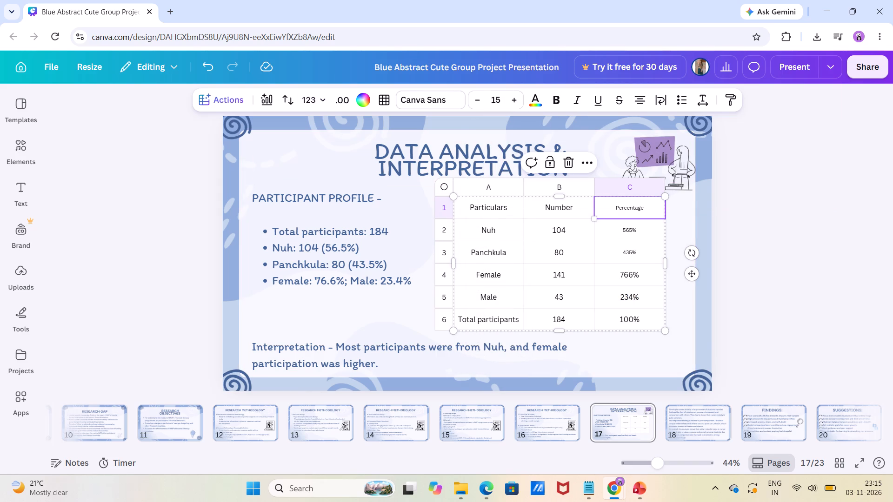
{"action": "left_click", "coordinate": [500, 99]}
{"action": "type", "text": "21"}
{"action": "key", "text": "Return"}
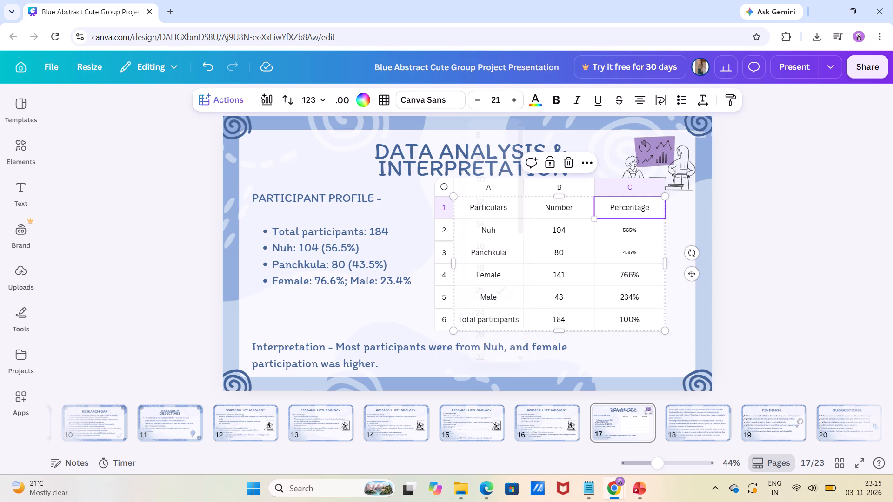
{"action": "key", "text": "Return"}
Set the font size of the Nuh and Panchkula cells in the Percentage column to 21.
{"action": "key", "text": "Down"}
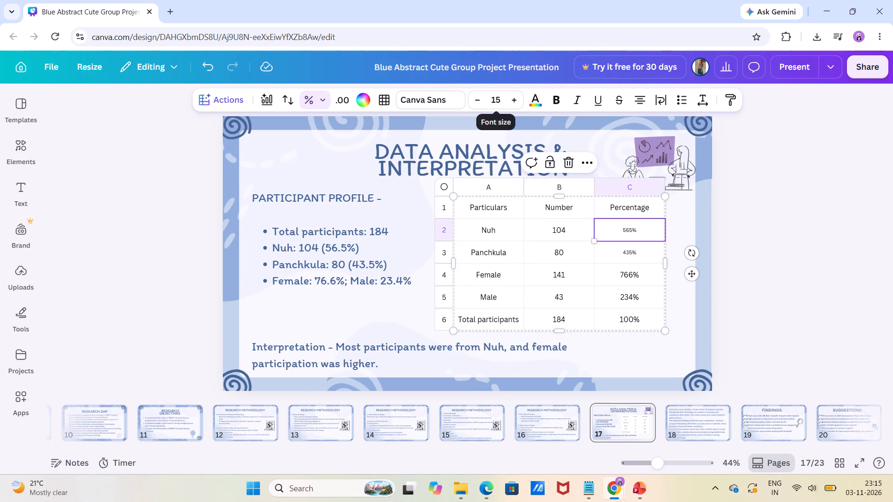
{"action": "left_click", "coordinate": [498, 101]}
{"action": "type", "text": "21"}
{"action": "key", "text": "Return"}
{"action": "key", "text": "Down"}
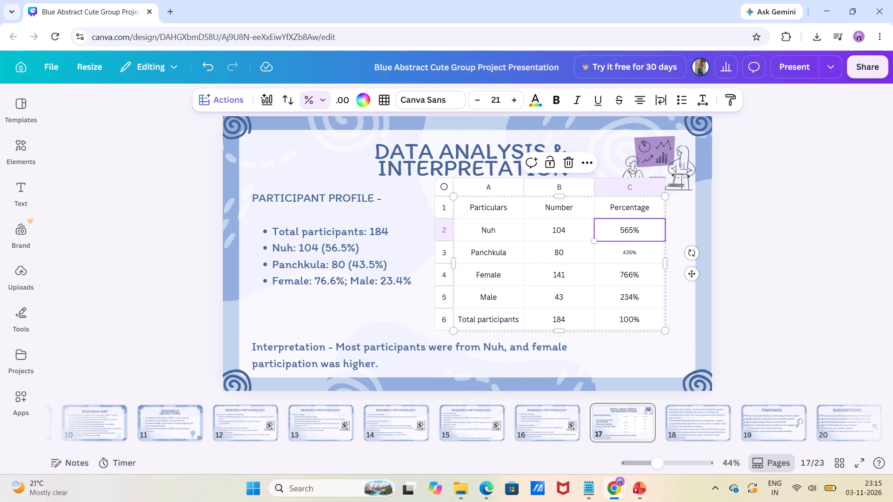
{"action": "left_click", "coordinate": [497, 99]}
{"action": "type", "text": "21"}
{"action": "key", "text": "Return"}
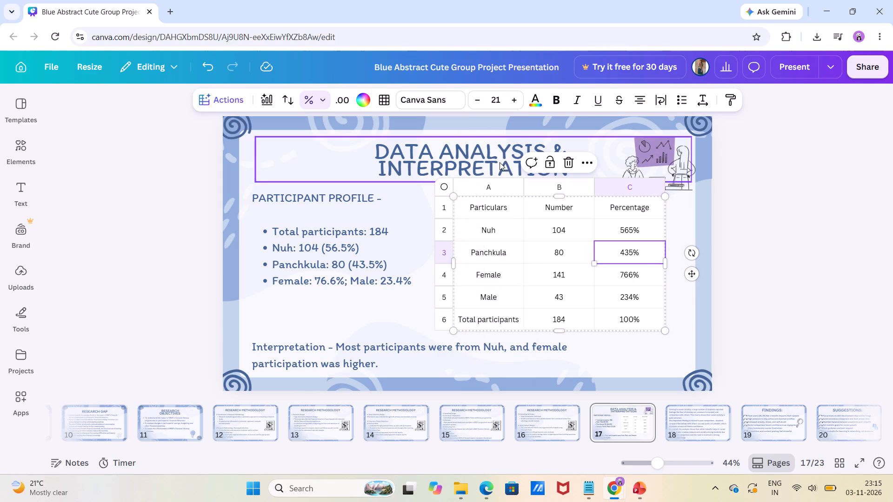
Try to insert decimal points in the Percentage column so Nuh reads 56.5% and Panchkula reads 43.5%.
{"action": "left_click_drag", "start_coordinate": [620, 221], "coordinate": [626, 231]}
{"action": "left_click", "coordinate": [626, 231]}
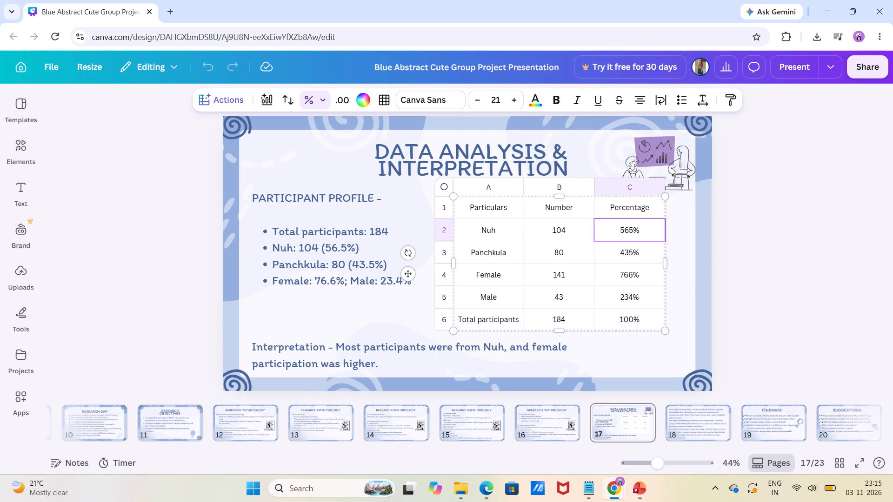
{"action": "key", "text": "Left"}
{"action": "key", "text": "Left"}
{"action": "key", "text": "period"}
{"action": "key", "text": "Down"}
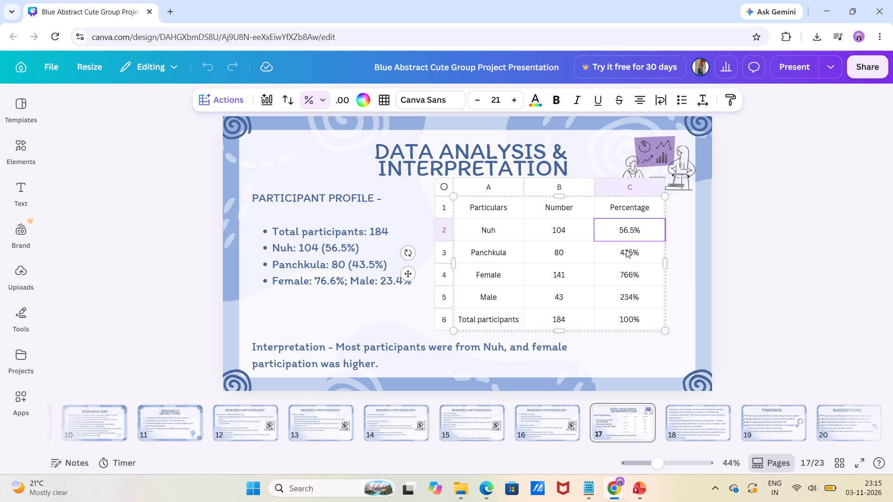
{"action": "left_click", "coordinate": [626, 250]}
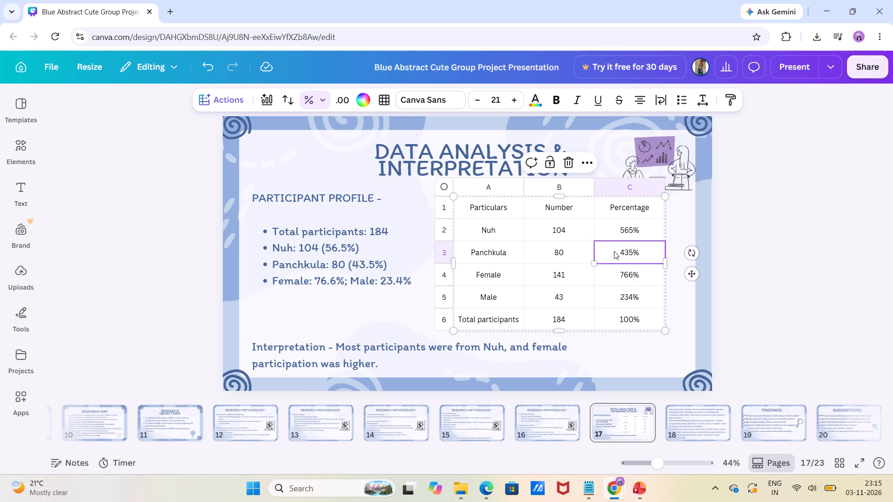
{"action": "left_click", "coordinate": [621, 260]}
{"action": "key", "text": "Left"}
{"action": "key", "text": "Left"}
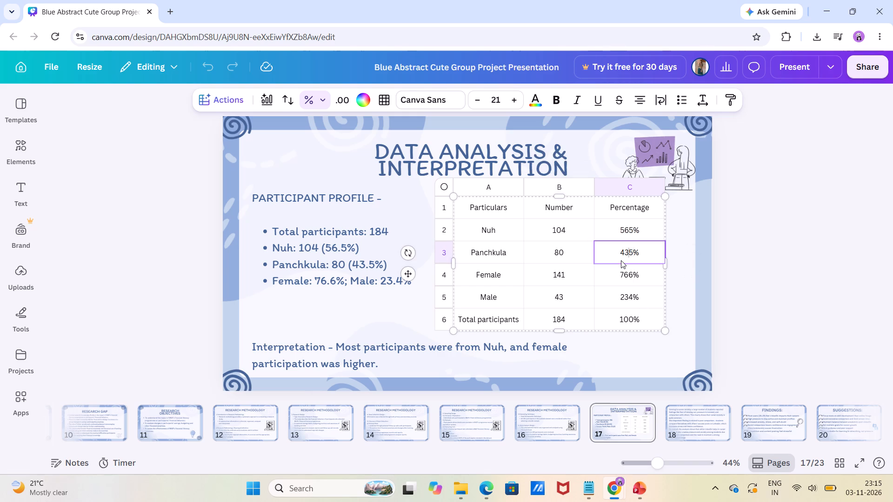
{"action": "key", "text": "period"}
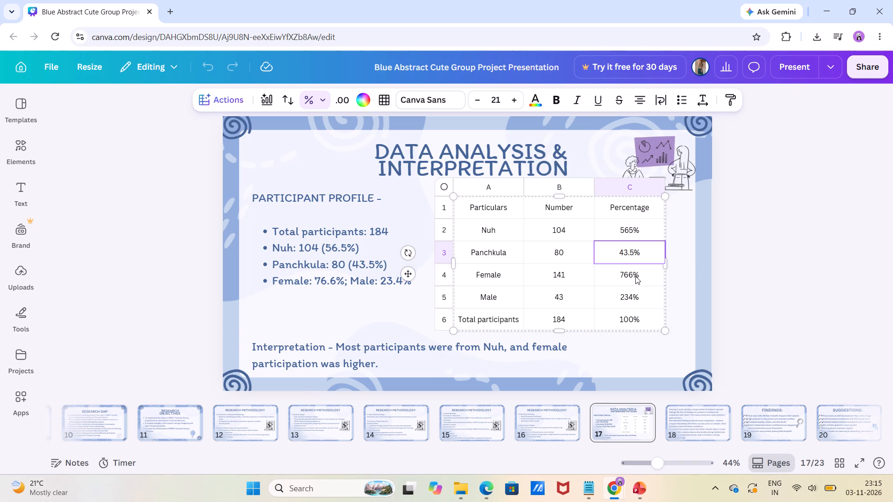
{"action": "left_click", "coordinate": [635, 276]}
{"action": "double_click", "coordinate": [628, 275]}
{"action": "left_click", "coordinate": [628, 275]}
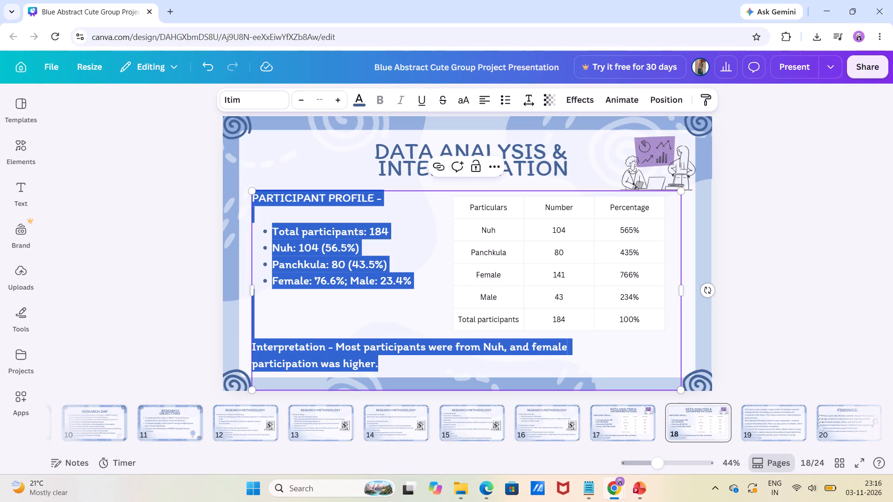
{"action": "key", "text": "ctrl+v"}
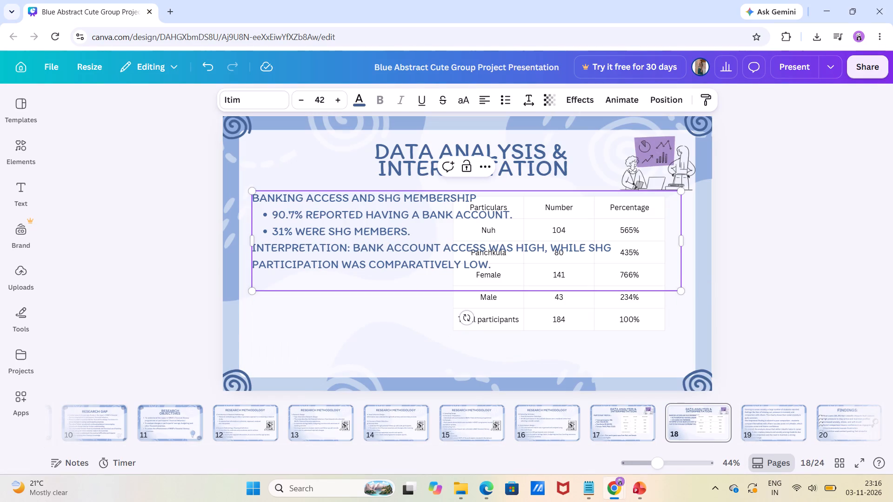
Turn off uppercase for the whole Banking Access and SHG Membership text block on page 18.
{"action": "left_click", "coordinate": [464, 99]}
{"action": "left_click", "coordinate": [462, 97]}
{"action": "left_click", "coordinate": [462, 97]}
{"action": "left_click_drag", "start_coordinate": [254, 200], "coordinate": [462, 273]}
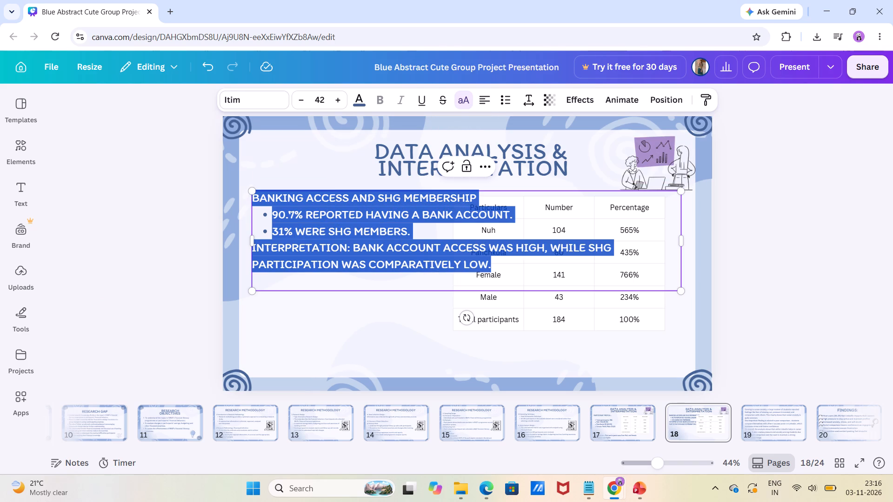
{"action": "left_click_drag", "start_coordinate": [462, 273], "coordinate": [481, 279]}
{"action": "left_click", "coordinate": [459, 99]}
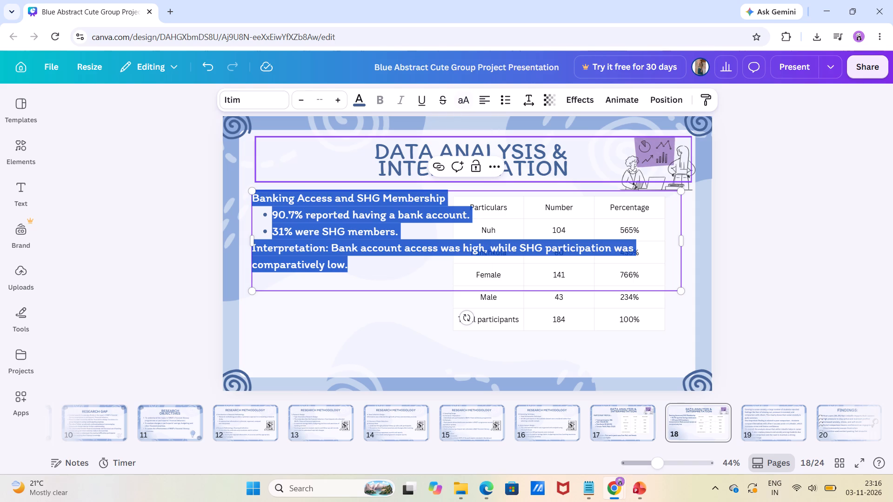
Set only the "Banking Access and SHG Membership" heading in uppercase, ending it with " -" and a blank line below.
{"action": "left_click", "coordinate": [323, 205]}
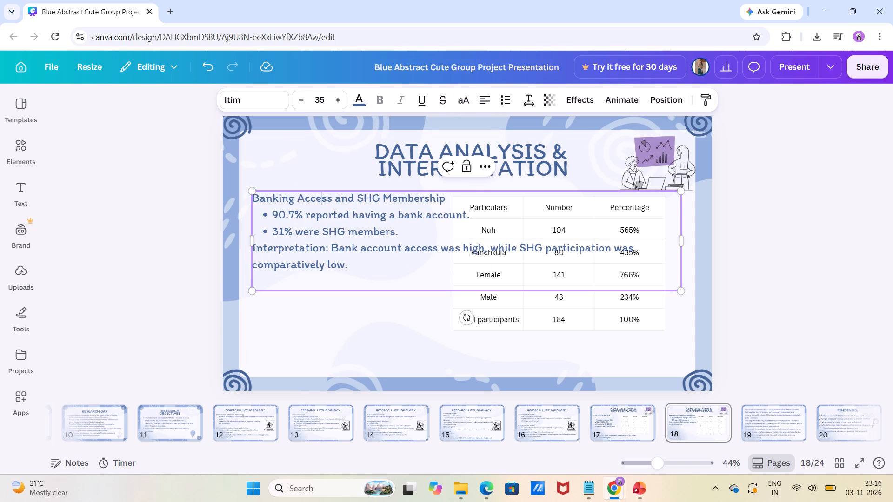
{"action": "left_click_drag", "start_coordinate": [254, 198], "coordinate": [415, 196]}
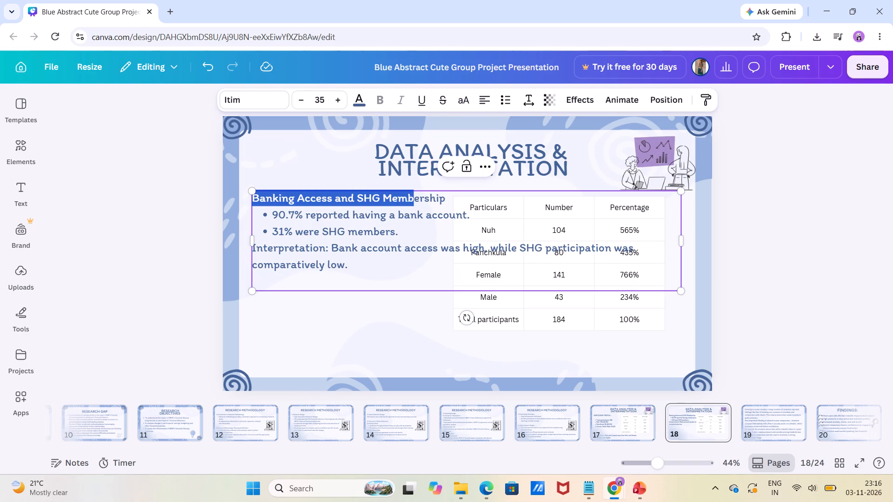
{"action": "left_click_drag", "start_coordinate": [415, 196], "coordinate": [453, 198]}
{"action": "left_click", "coordinate": [459, 101]}
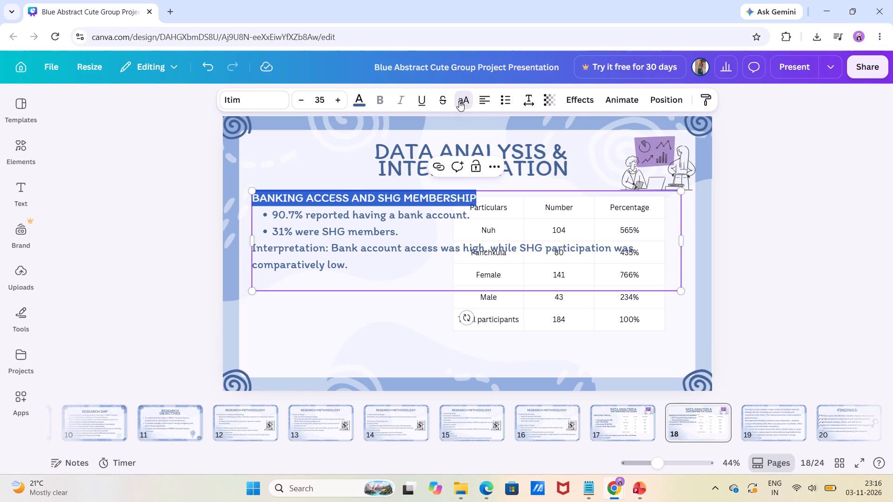
{"action": "left_click", "coordinate": [404, 197]}
{"action": "left_click", "coordinate": [482, 198]}
{"action": "key", "text": "space"}
{"action": "type", "text": "-"}
{"action": "key", "text": "Return"}
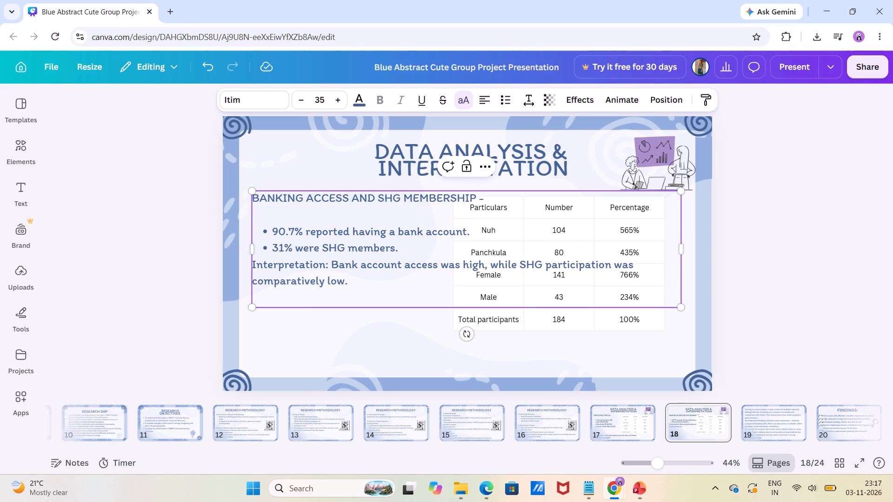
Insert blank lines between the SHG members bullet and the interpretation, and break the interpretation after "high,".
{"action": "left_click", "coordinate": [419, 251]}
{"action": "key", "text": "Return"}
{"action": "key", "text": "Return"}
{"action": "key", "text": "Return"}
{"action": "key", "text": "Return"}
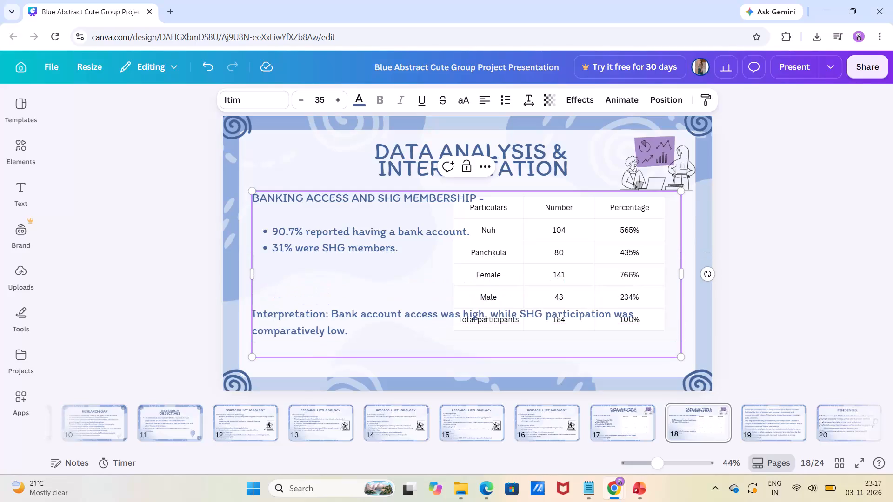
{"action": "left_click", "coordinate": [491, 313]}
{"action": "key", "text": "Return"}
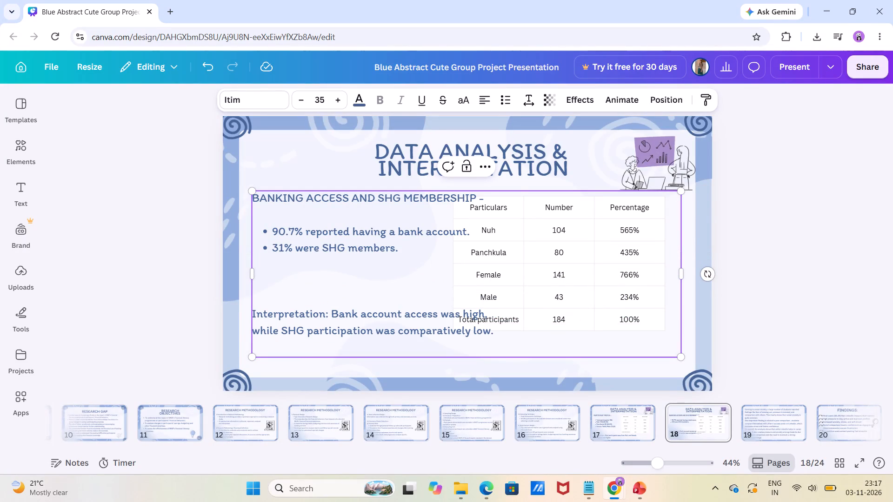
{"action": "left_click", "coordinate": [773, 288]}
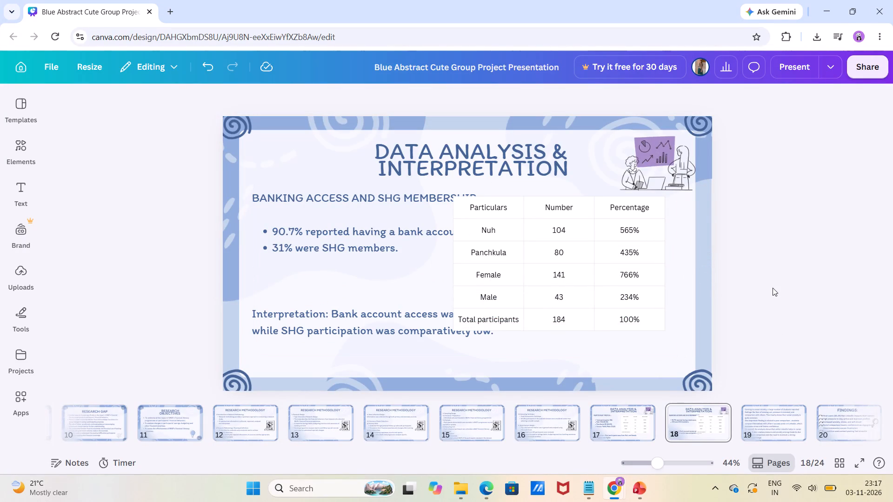
{"action": "left_click", "coordinate": [602, 241]}
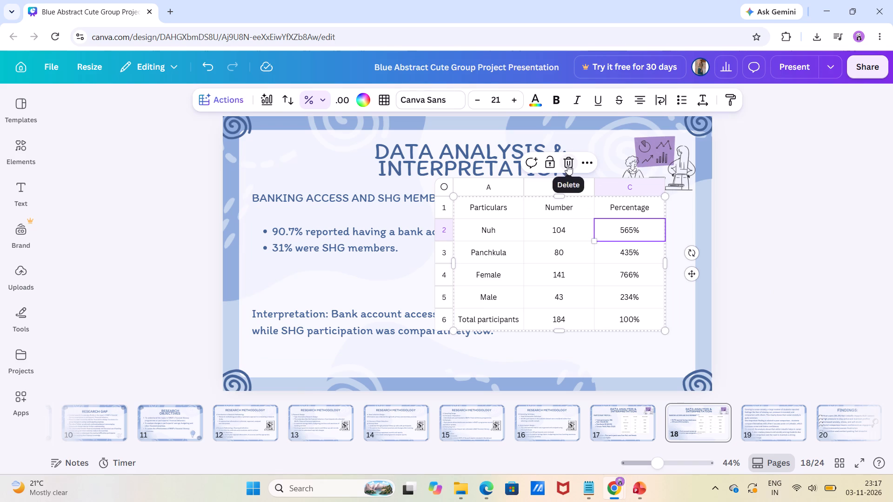
{"action": "left_click", "coordinate": [567, 165]}
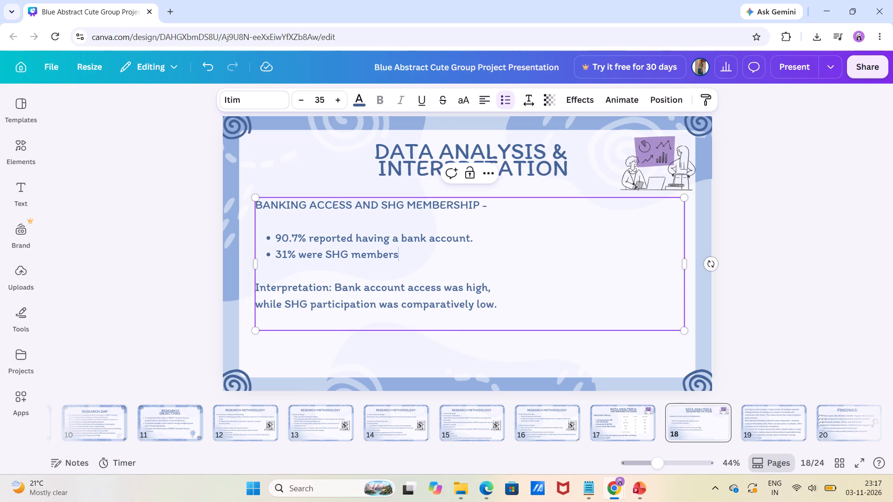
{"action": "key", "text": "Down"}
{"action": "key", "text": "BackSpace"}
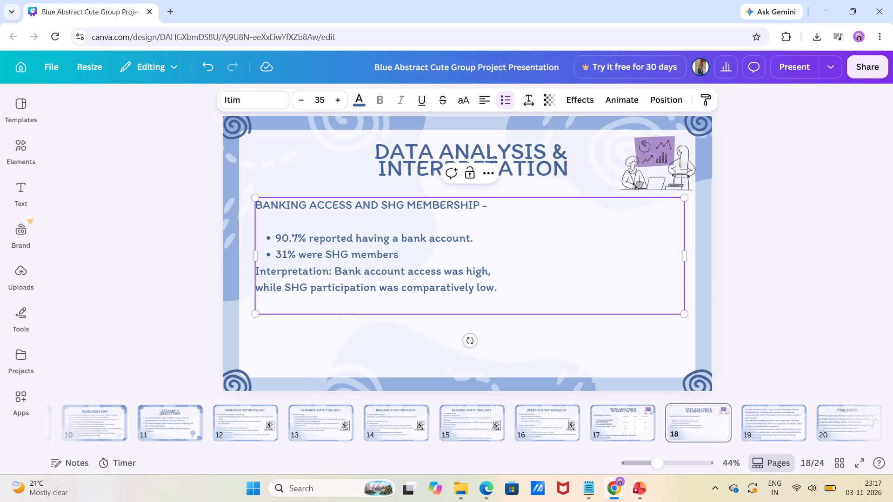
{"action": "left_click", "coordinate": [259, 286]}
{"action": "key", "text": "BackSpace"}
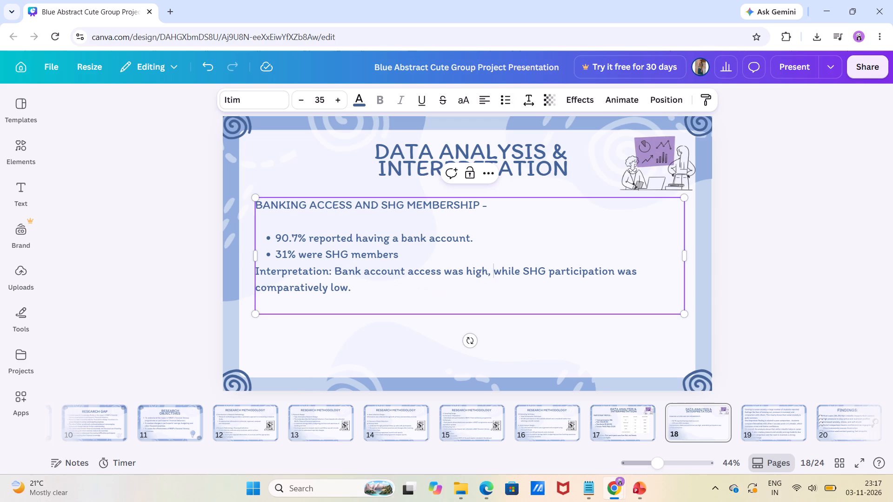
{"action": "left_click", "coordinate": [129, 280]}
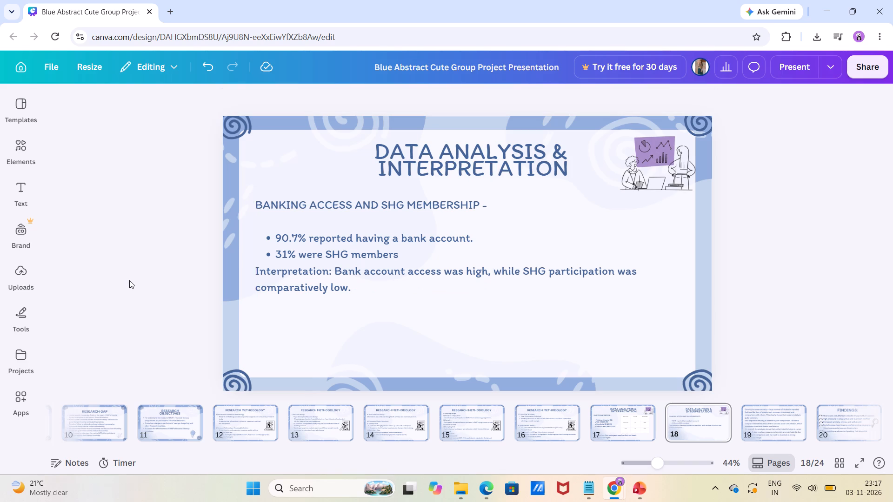
Nudge the text block on page 18 slightly up and left, and compare the layout with page 17.
{"action": "left_click_drag", "start_coordinate": [367, 250], "coordinate": [360, 246]}
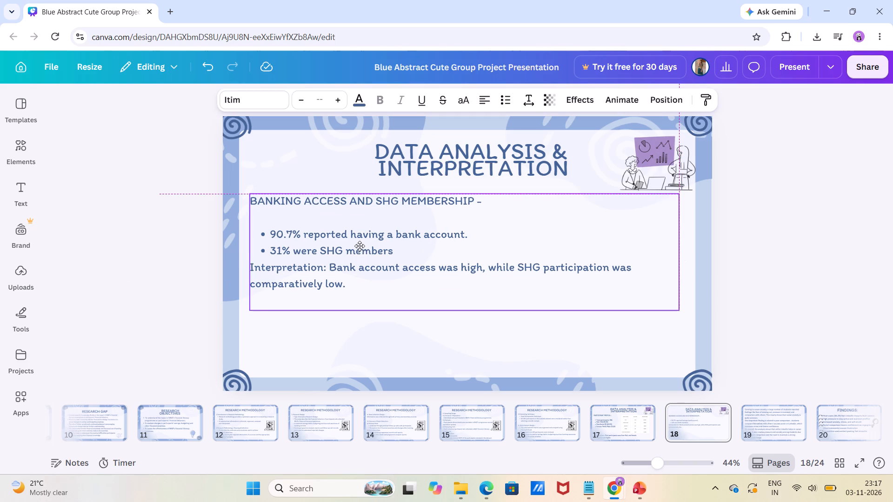
{"action": "left_click", "coordinate": [639, 426]}
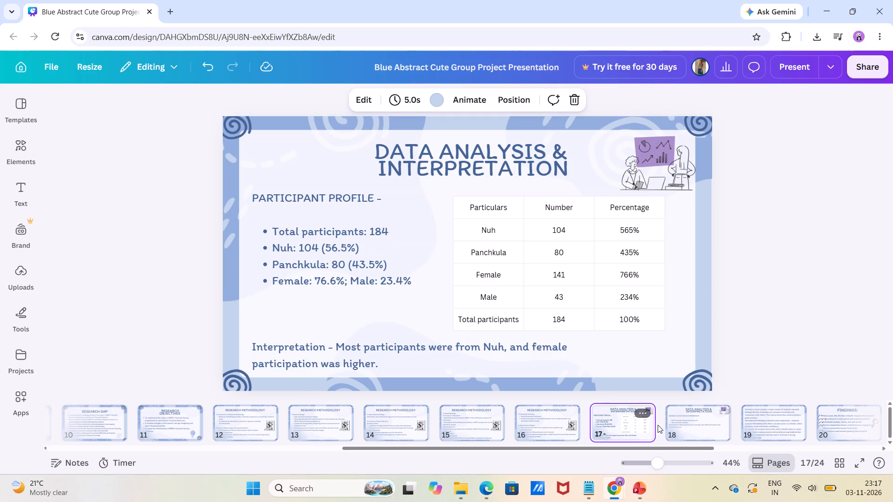
{"action": "left_click", "coordinate": [689, 427]}
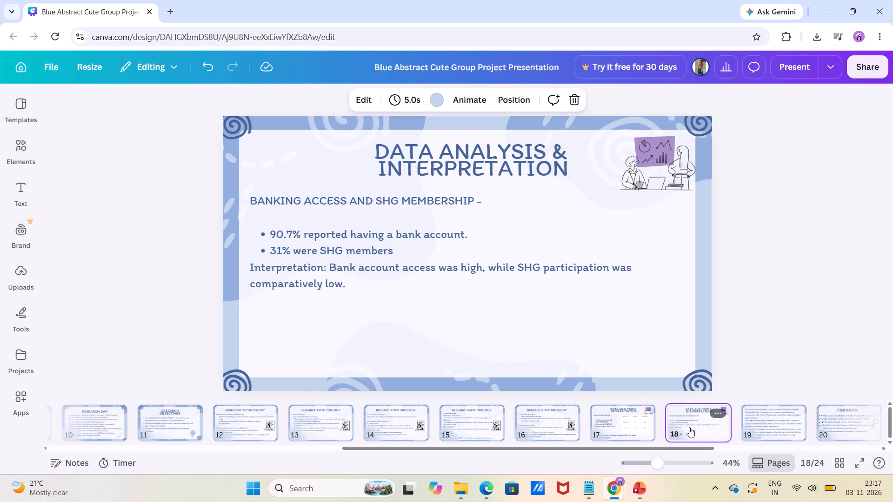
Remove the blank line between the Banking Access and SHG Membership heading and its first bullet.
{"action": "left_click", "coordinate": [313, 211]}
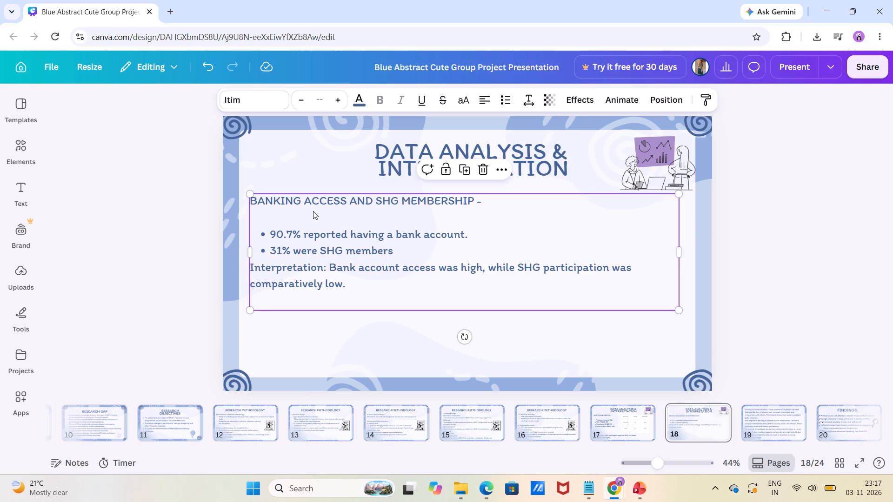
{"action": "left_click", "coordinate": [299, 213]}
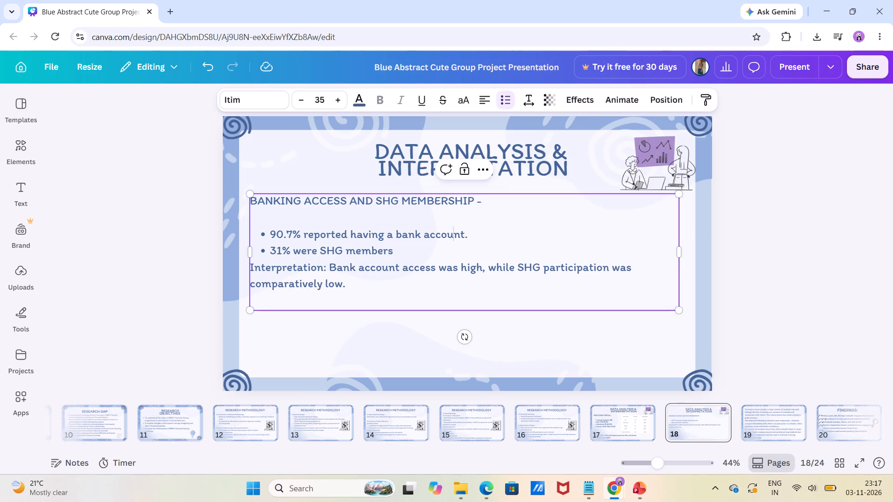
{"action": "key", "text": "BackSpace"}
{"action": "key", "text": "u"}
{"action": "key", "text": "Up"}
{"action": "key", "text": "BackSpace"}
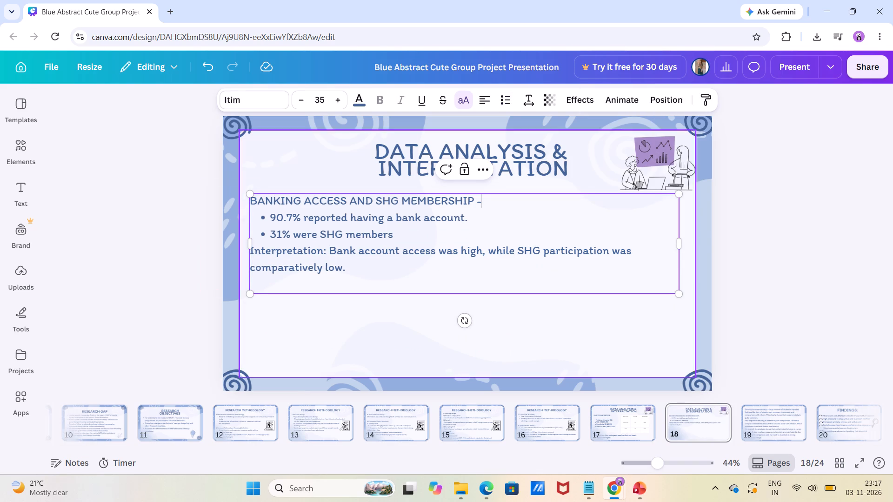
Add an empty line after the interpretation ending "comparatively low." in the page 18 text block.
{"action": "left_click", "coordinate": [358, 271]}
{"action": "key", "text": "Return"}
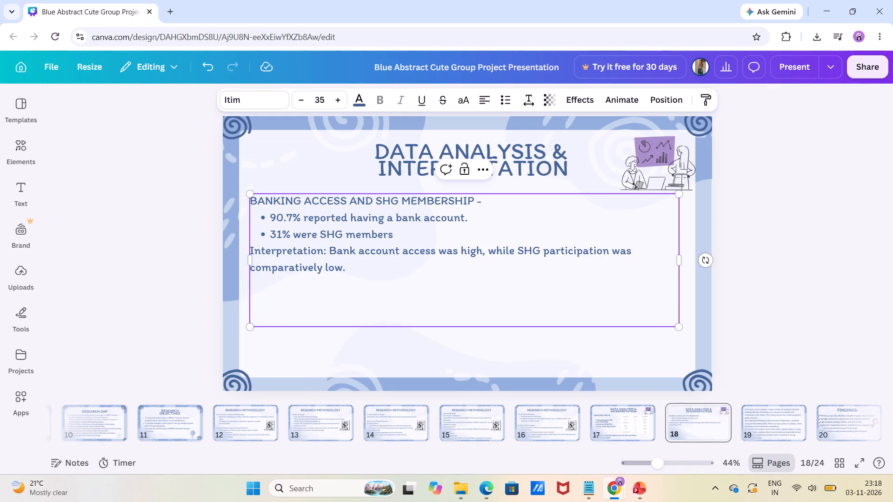
{"action": "key", "text": "ctrl+v"}
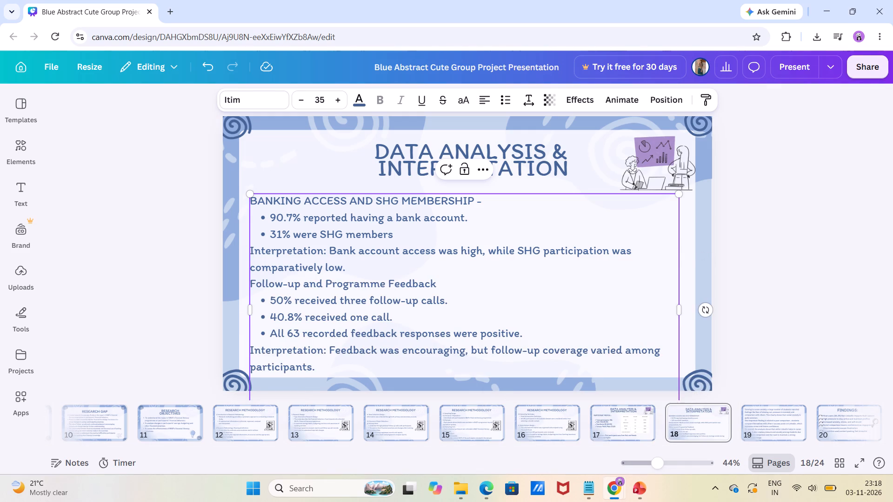
Make the "Follow-up and Programme Feedback" heading uppercase and end it with " -".
{"action": "left_click_drag", "start_coordinate": [251, 281], "coordinate": [321, 284]}
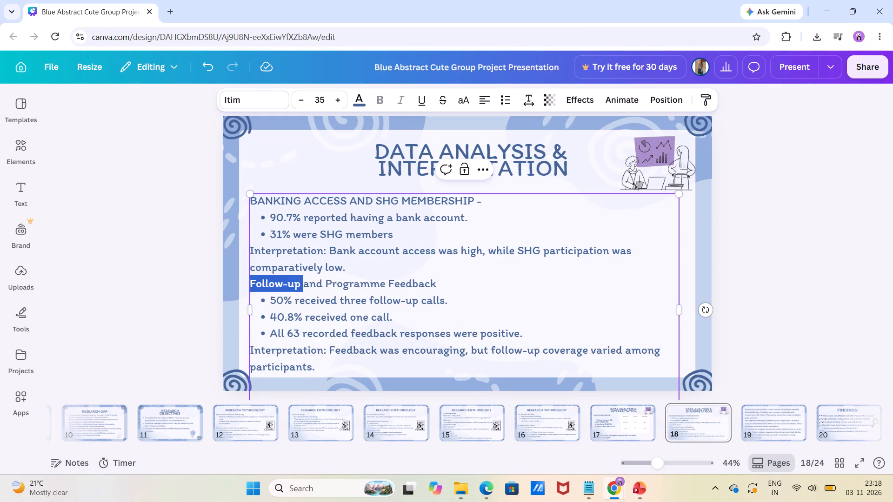
{"action": "left_click_drag", "start_coordinate": [321, 284], "coordinate": [447, 290]}
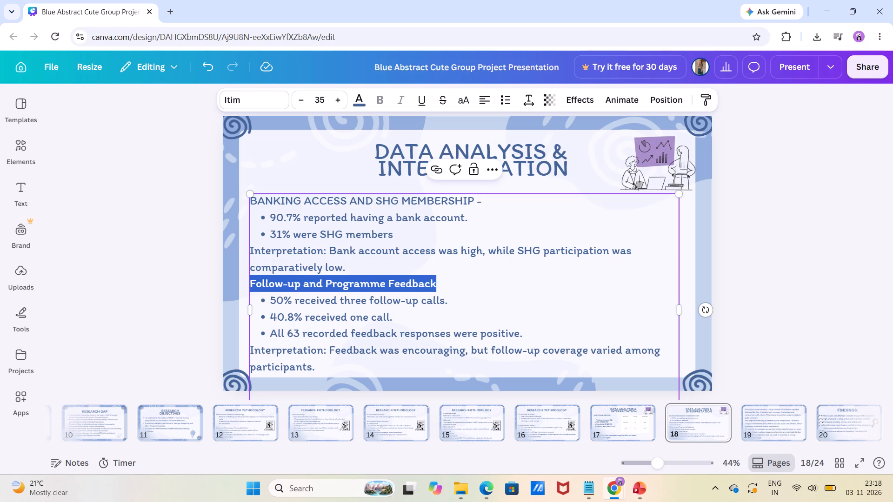
{"action": "left_click", "coordinate": [460, 97]}
{"action": "left_click", "coordinate": [507, 282]}
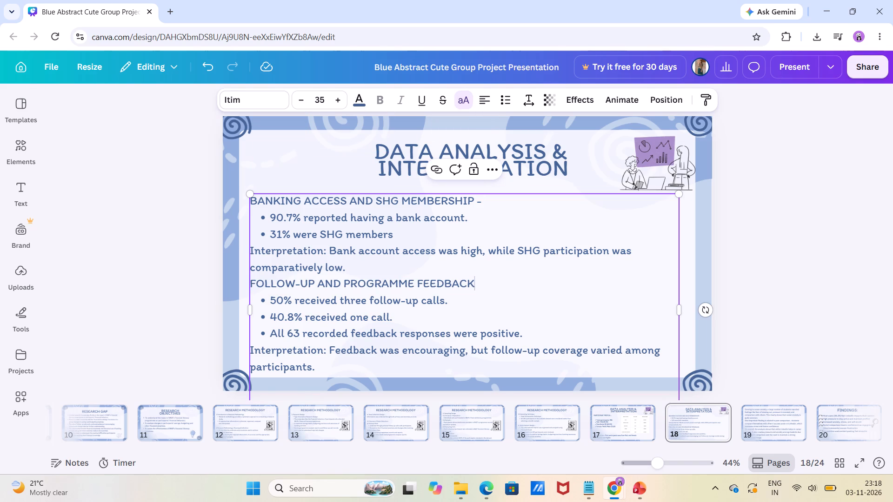
{"action": "key", "text": "space"}
{"action": "type", "text": "-"}
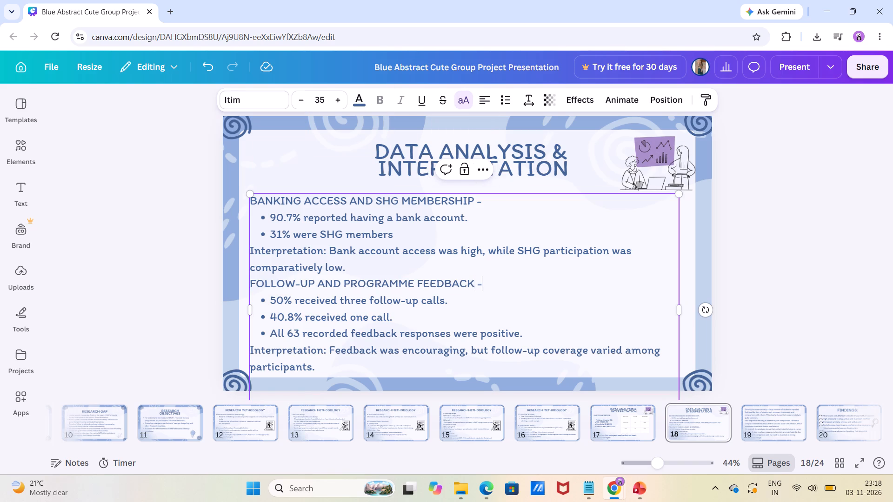
Number the page 18 headings: "2." before Banking Access and SHG Membership, and "3." before Follow-up and Programme Feedback.
{"action": "left_click", "coordinate": [255, 203]}
{"action": "key", "text": "Left"}
{"action": "type", "text": "2."}
{"action": "key", "text": "space"}
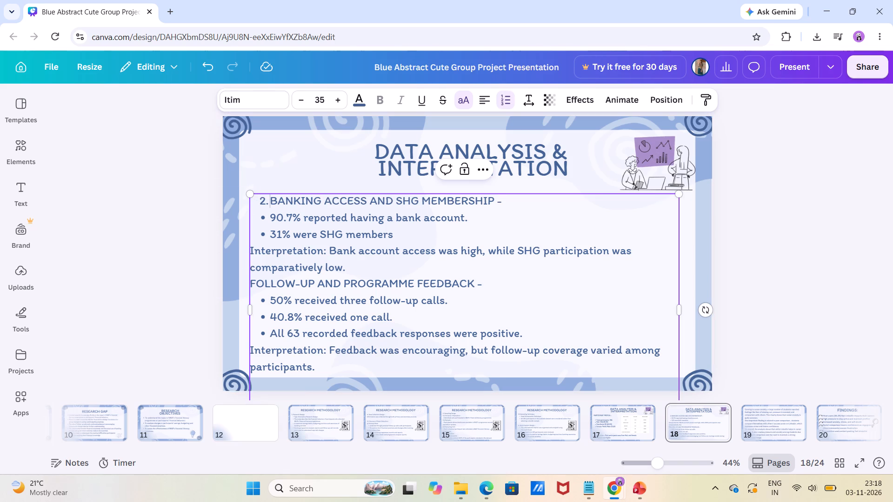
{"action": "left_click", "coordinate": [255, 279]}
{"action": "key", "text": "Left"}
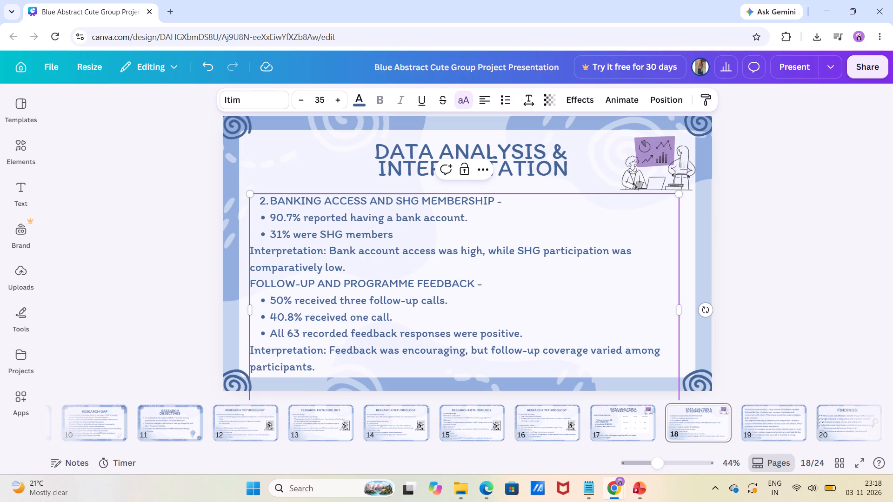
{"action": "type", "text": "3."}
{"action": "key", "text": "space"}
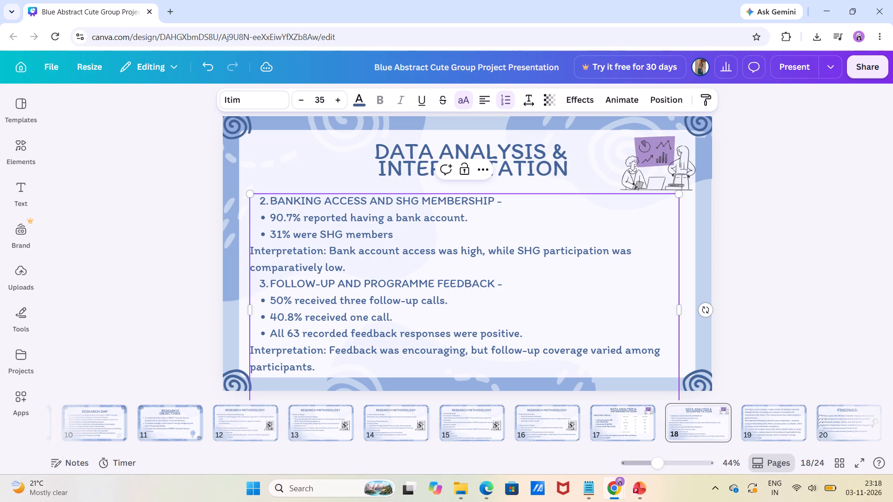
Add the number "1." in front of the Participant Profile heading on page 17.
{"action": "left_click", "coordinate": [613, 423]}
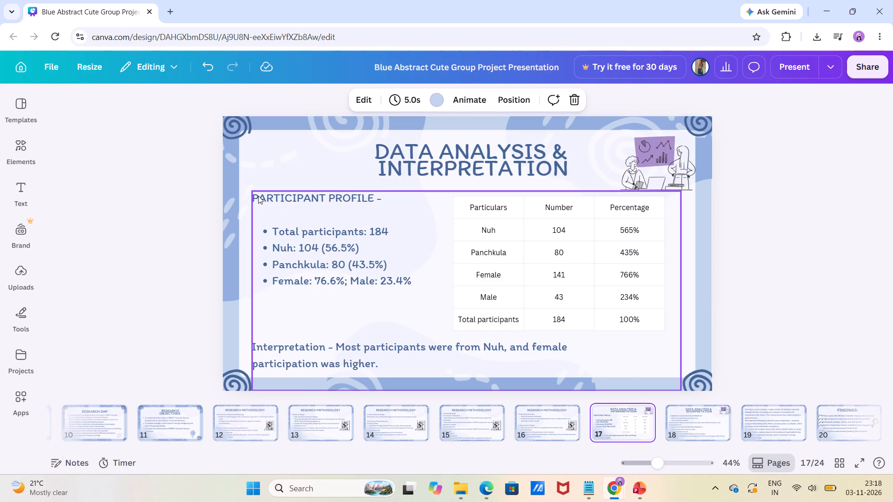
{"action": "left_click", "coordinate": [257, 195]}
{"action": "key", "text": "Left"}
{"action": "type", "text": "1."}
{"action": "key", "text": "space"}
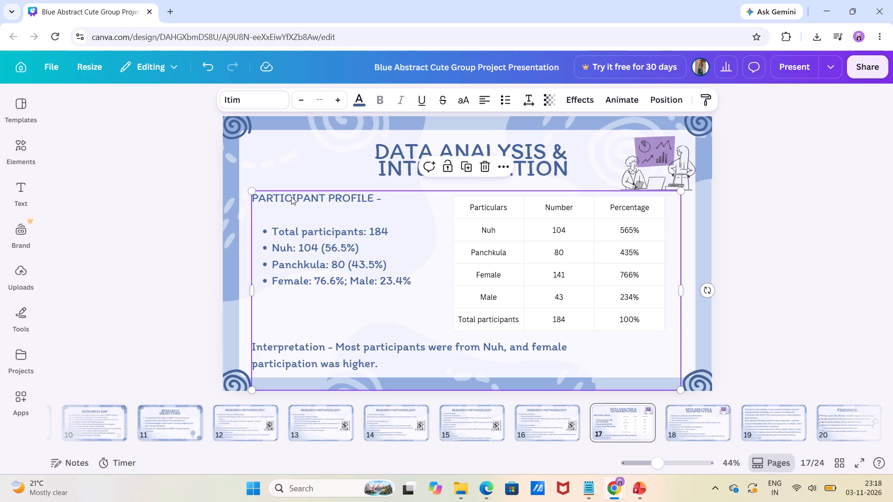
{"action": "left_click", "coordinate": [309, 194]}
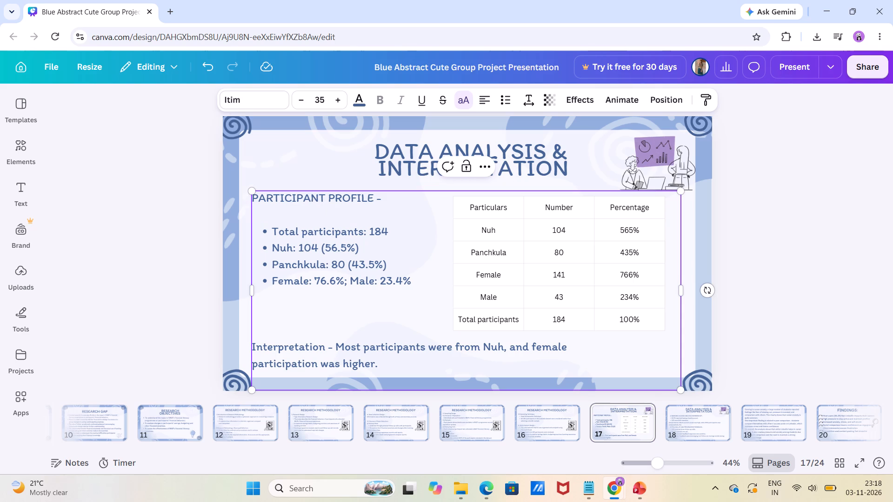
{"action": "key", "text": "Left"}
{"action": "key", "text": "Left"}
{"action": "key", "text": "Left"}
{"action": "key", "text": "Left"}
{"action": "key", "text": "Left"}
{"action": "key", "text": "Left"}
{"action": "key", "text": "Left"}
{"action": "key", "text": "Left"}
{"action": "key", "text": "Left"}
{"action": "type", "text": "1."}
{"action": "key", "text": "space"}
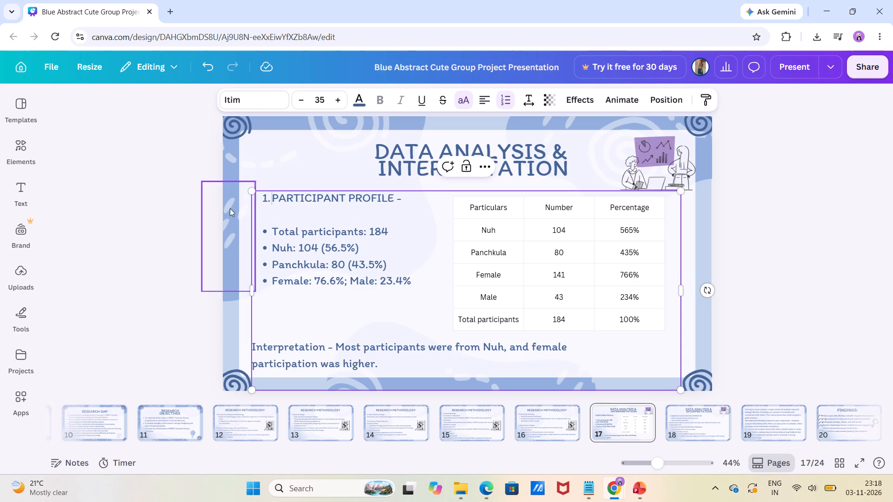
Move the text block on page 18 slightly up, closer to the slide title.
{"action": "left_click", "coordinate": [686, 424]}
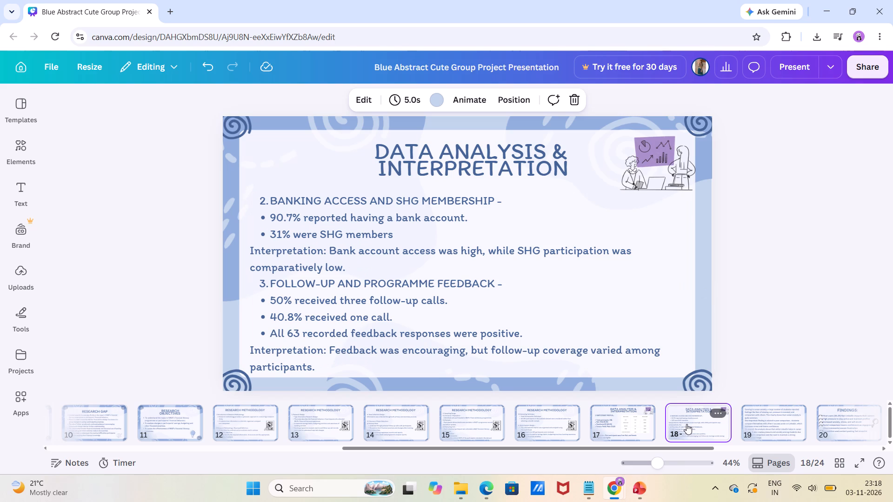
{"action": "left_click_drag", "start_coordinate": [547, 349], "coordinate": [547, 347]}
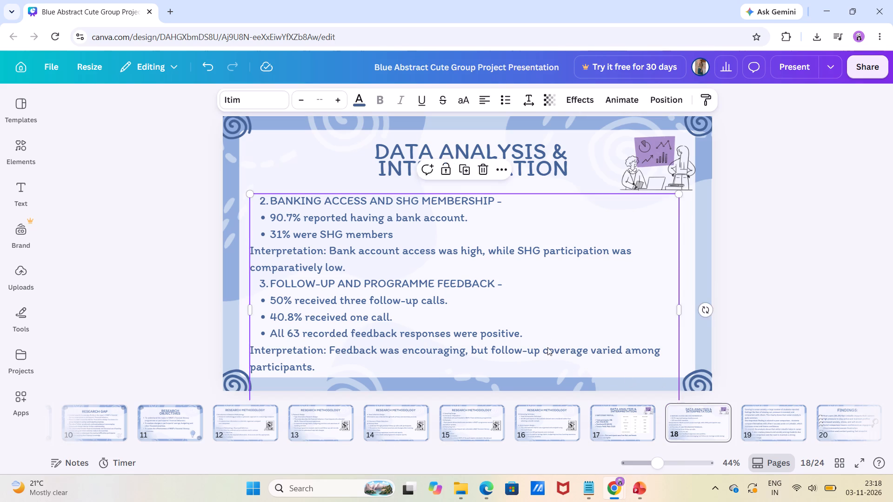
{"action": "left_click_drag", "start_coordinate": [547, 347], "coordinate": [548, 341]}
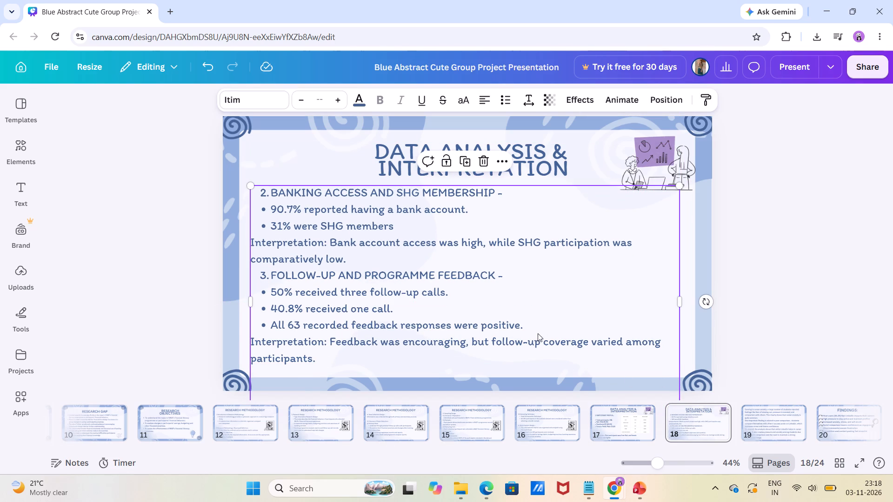
Insert a blank line between the Banking Access interpretation and the Follow-up and Programme Feedback heading on page 18.
{"action": "left_click", "coordinate": [465, 260]}
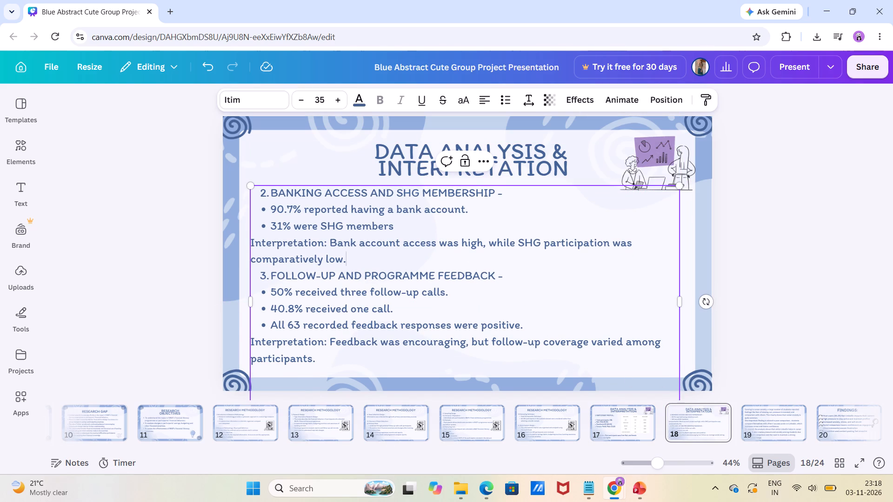
{"action": "key", "text": "Return"}
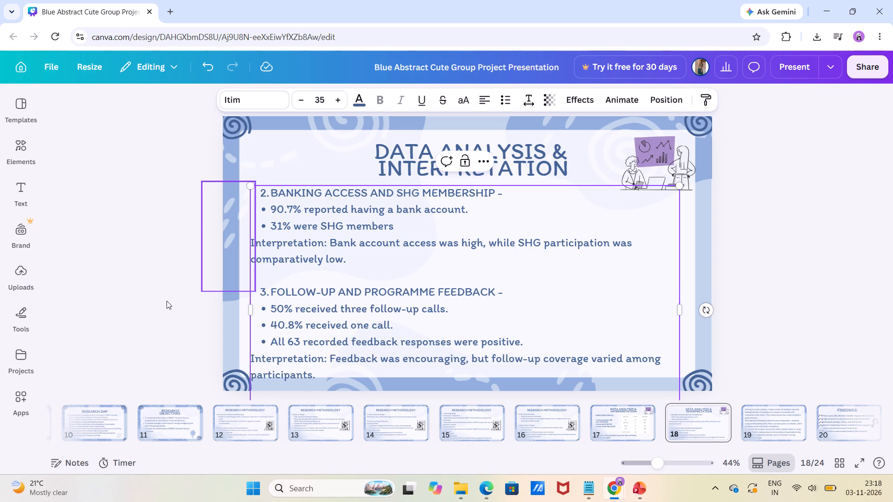
{"action": "left_click", "coordinate": [167, 301]}
{"action": "left_click", "coordinate": [503, 153]}
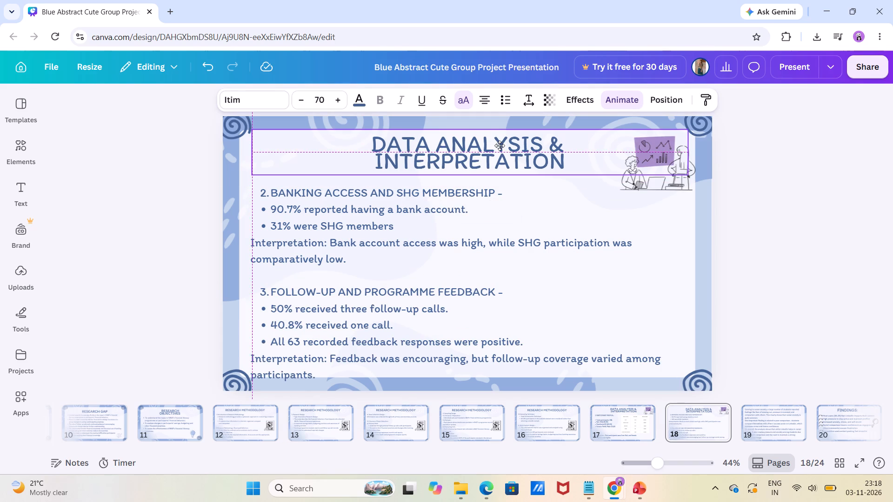
{"action": "left_click", "coordinate": [165, 310]}
Reposition the page 18 text block slightly up and to the right, with its top edge just beneath the title.
{"action": "left_click_drag", "start_coordinate": [336, 313], "coordinate": [336, 307]}
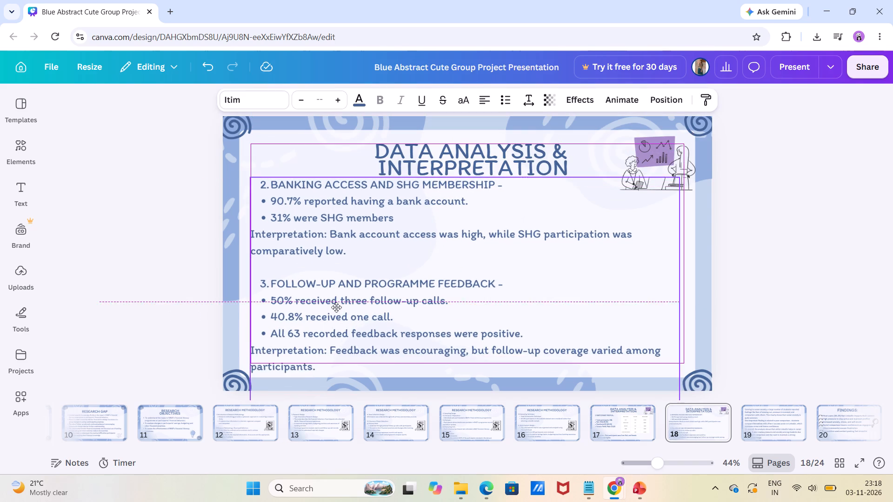
{"action": "left_click_drag", "start_coordinate": [336, 307], "coordinate": [336, 309]}
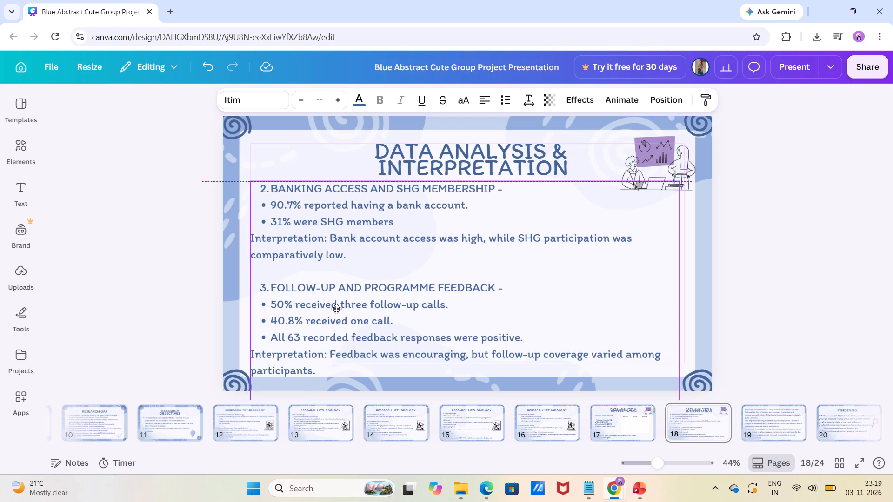
{"action": "left_click_drag", "start_coordinate": [336, 309], "coordinate": [336, 308]}
{"action": "left_click", "coordinate": [165, 333]}
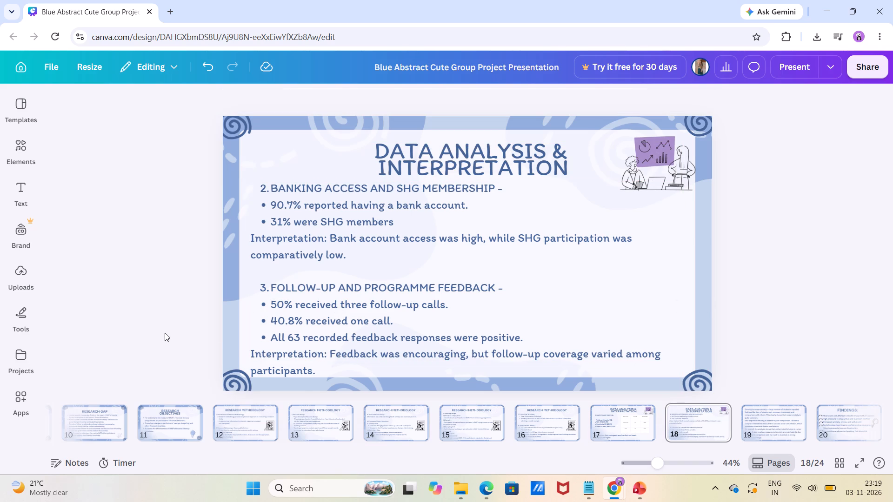
{"action": "left_click_drag", "start_coordinate": [341, 296], "coordinate": [347, 292]}
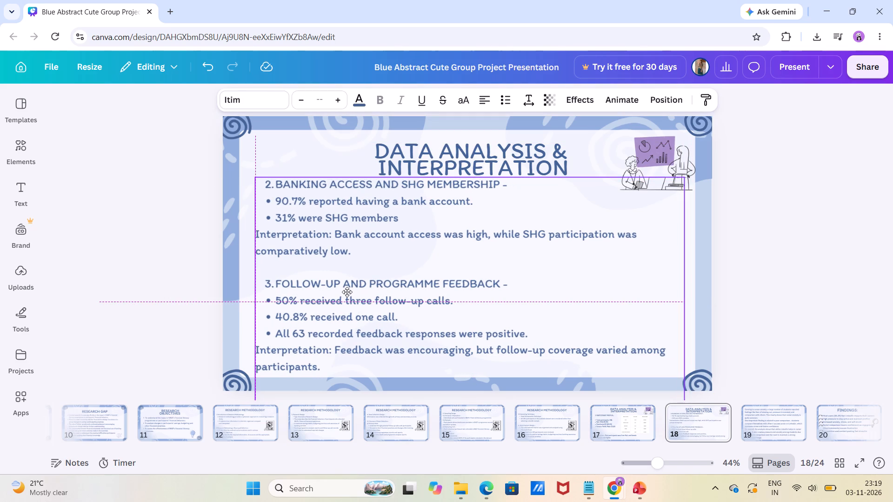
{"action": "left_click_drag", "start_coordinate": [347, 292], "coordinate": [347, 295]}
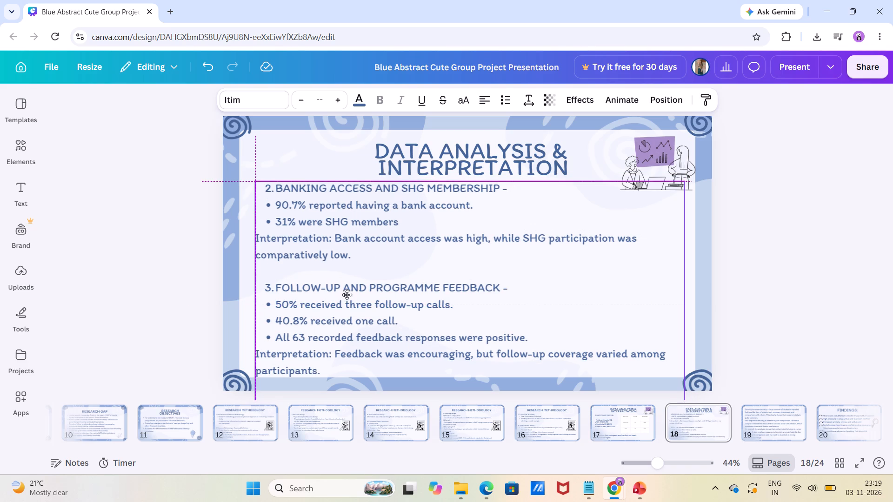
{"action": "left_click_drag", "start_coordinate": [347, 295], "coordinate": [348, 294]}
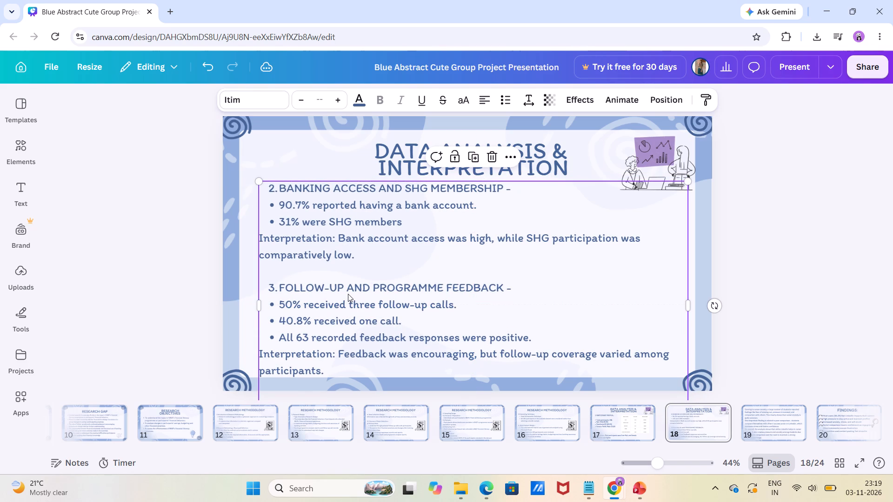
{"action": "left_click", "coordinate": [179, 284]}
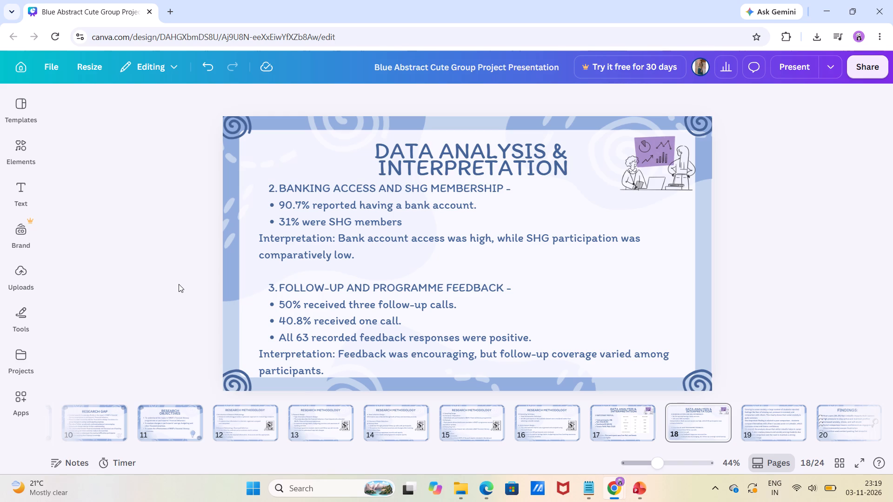
Select page 18 in the page overview.
{"action": "left_click", "coordinate": [674, 418]}
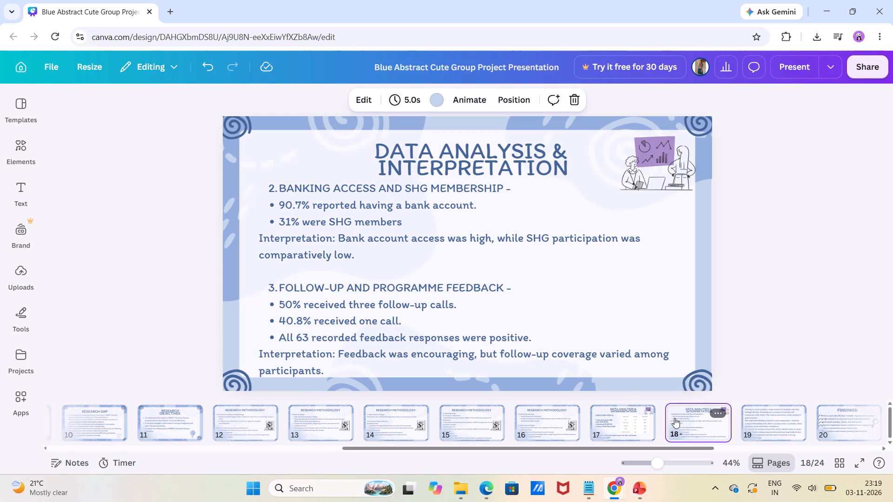
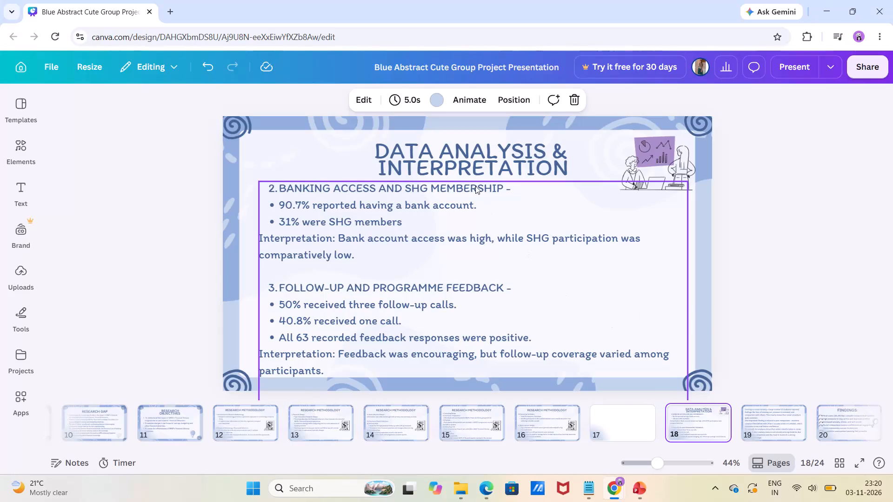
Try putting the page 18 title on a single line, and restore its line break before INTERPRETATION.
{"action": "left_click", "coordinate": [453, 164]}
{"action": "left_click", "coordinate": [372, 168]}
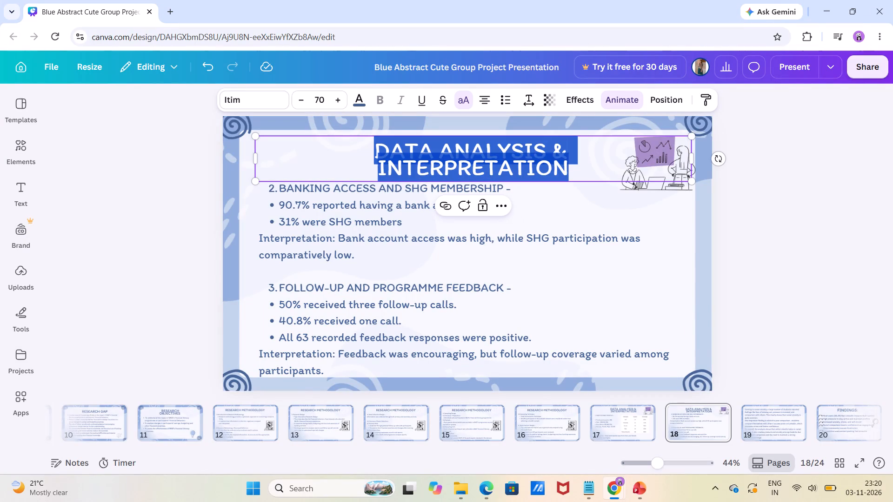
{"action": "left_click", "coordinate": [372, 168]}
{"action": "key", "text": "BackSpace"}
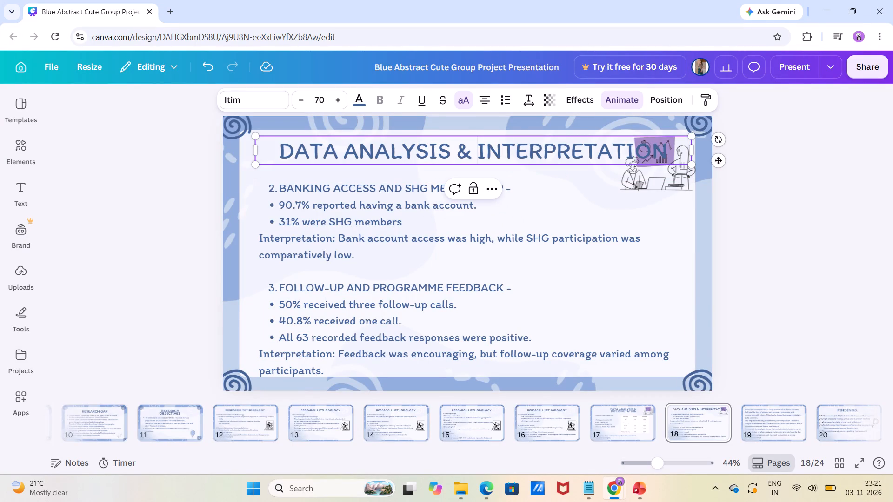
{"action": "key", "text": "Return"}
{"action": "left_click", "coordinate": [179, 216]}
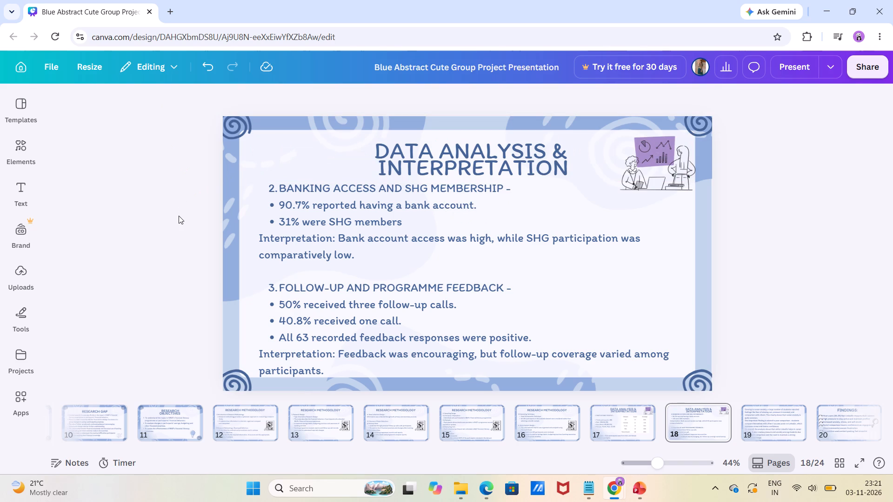
Duplicate page 18 and select the copy as page 19.
{"action": "left_click", "coordinate": [715, 413]}
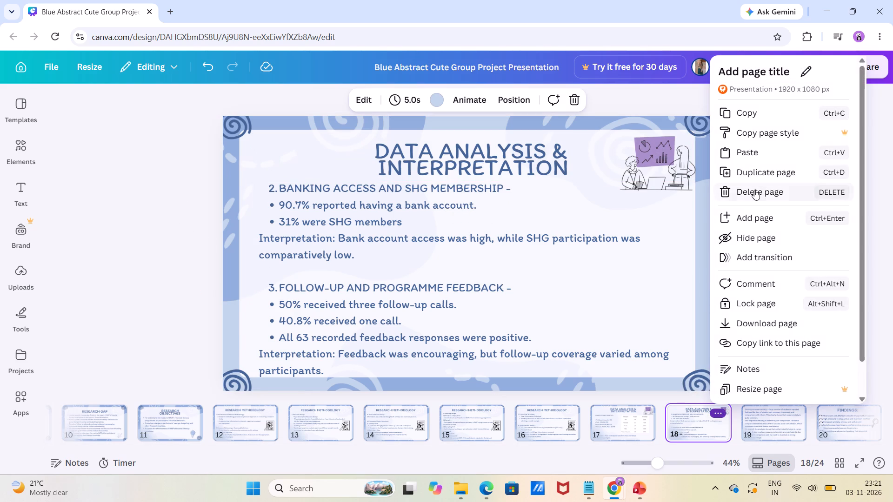
{"action": "left_click", "coordinate": [751, 176]}
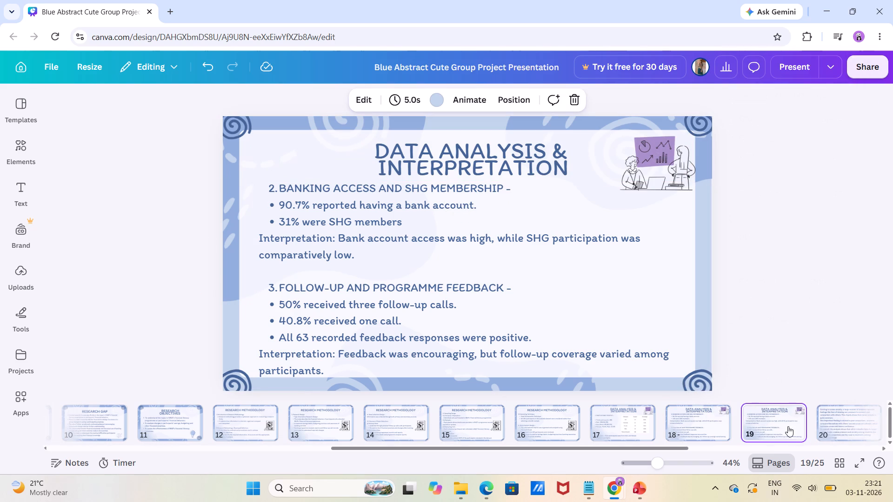
{"action": "left_click", "coordinate": [771, 428]}
{"action": "scroll", "coordinate": [664, 408], "scroll_direction": "left", "scroll_amount": 1}
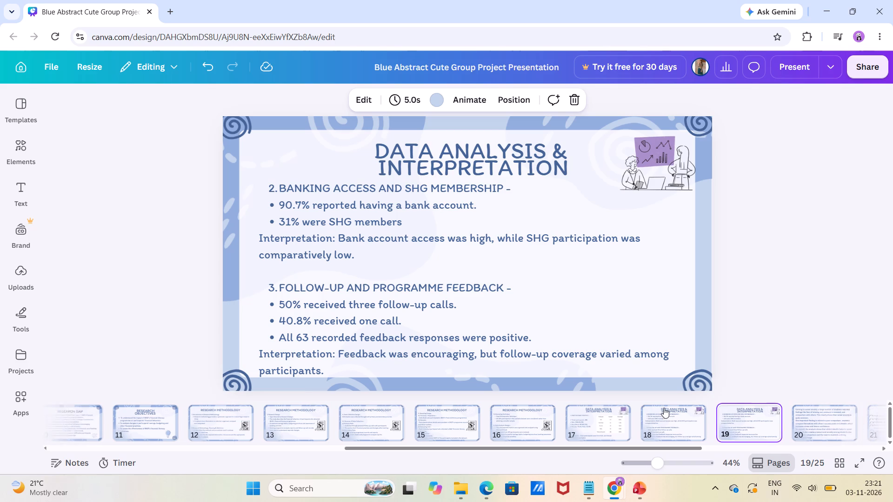
{"action": "scroll", "coordinate": [664, 408], "scroll_direction": "left", "scroll_amount": 1}
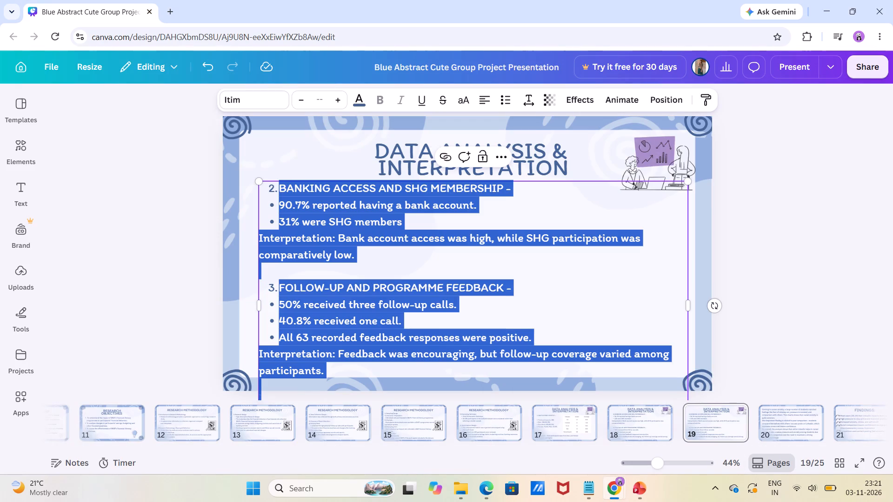
{"action": "key", "text": "ctrl+v"}
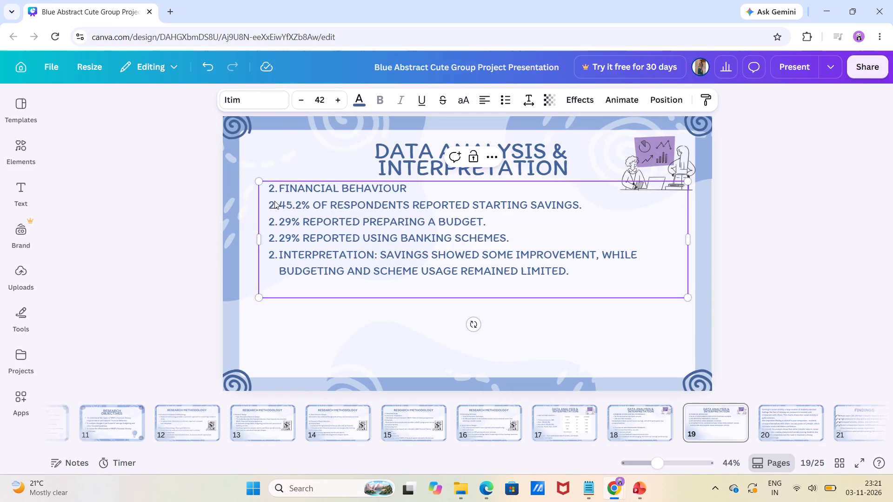
Remove the uppercase formatting from the three statistics lines and the interpretation below the Financial Behaviour heading.
{"action": "left_click_drag", "start_coordinate": [270, 202], "coordinate": [349, 228]}
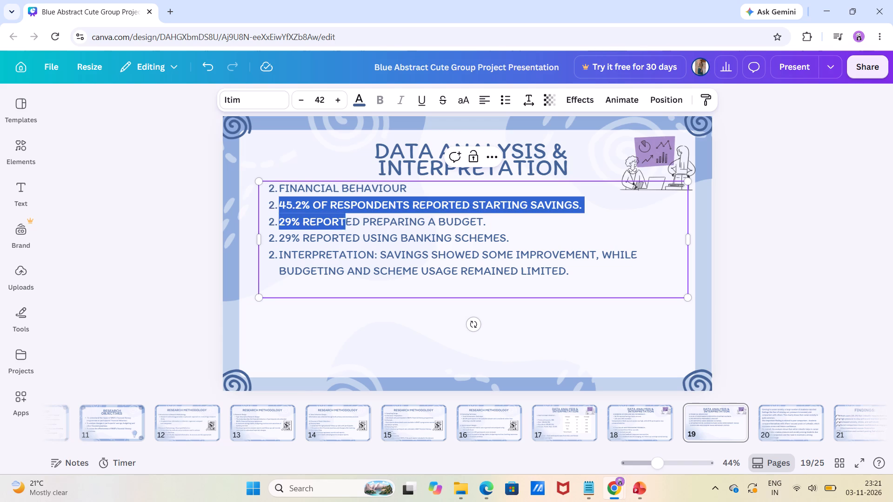
{"action": "left_click_drag", "start_coordinate": [349, 228], "coordinate": [603, 275]}
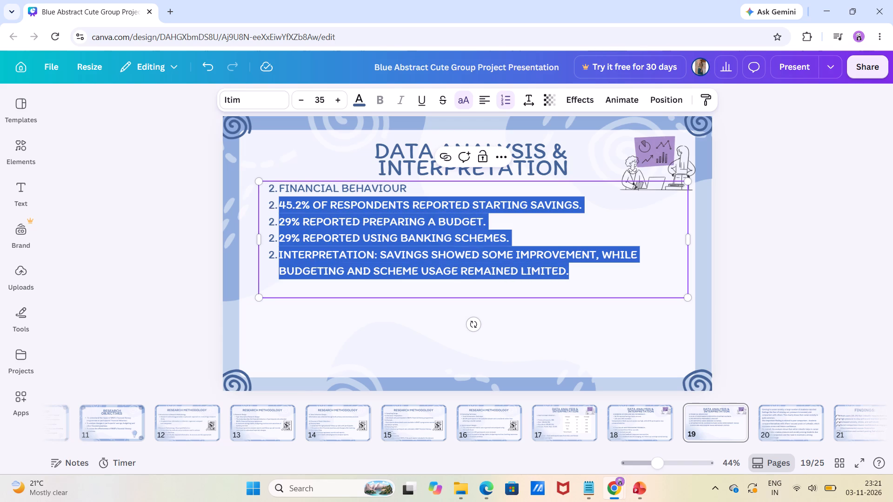
{"action": "left_click", "coordinate": [462, 106]}
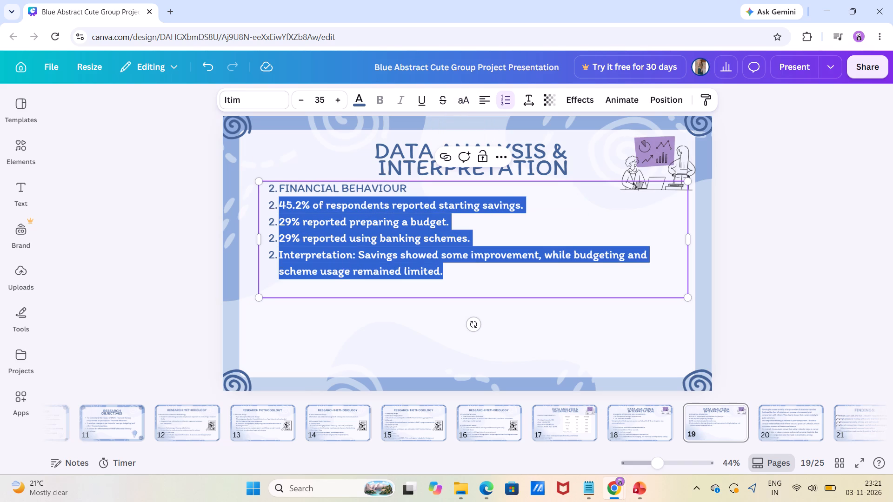
Remove the list number from the 45.2% savings line and indent the line with six spaces.
{"action": "left_click", "coordinate": [277, 205]}
{"action": "key", "text": "BackSpace"}
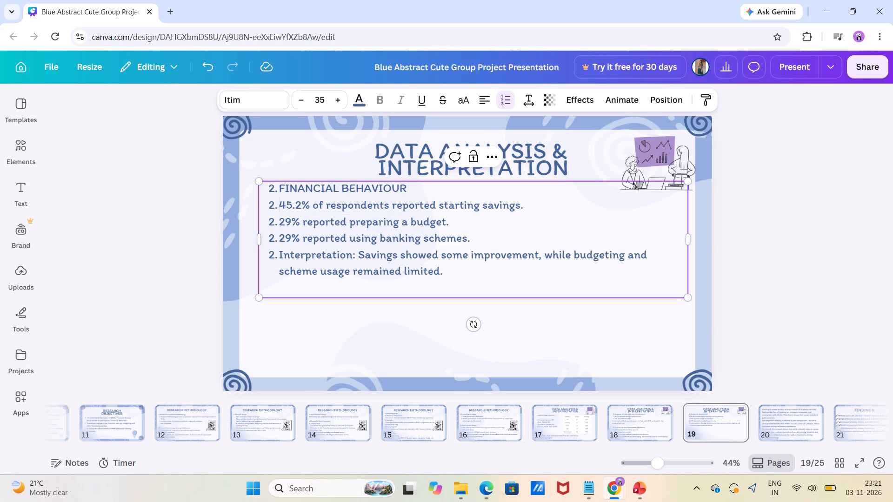
{"action": "key", "text": "space"}
{"action": "key", "text": "space"}
{"action": "key", "text": "space"}
{"action": "key", "text": "space"}
{"action": "key", "text": "space"}
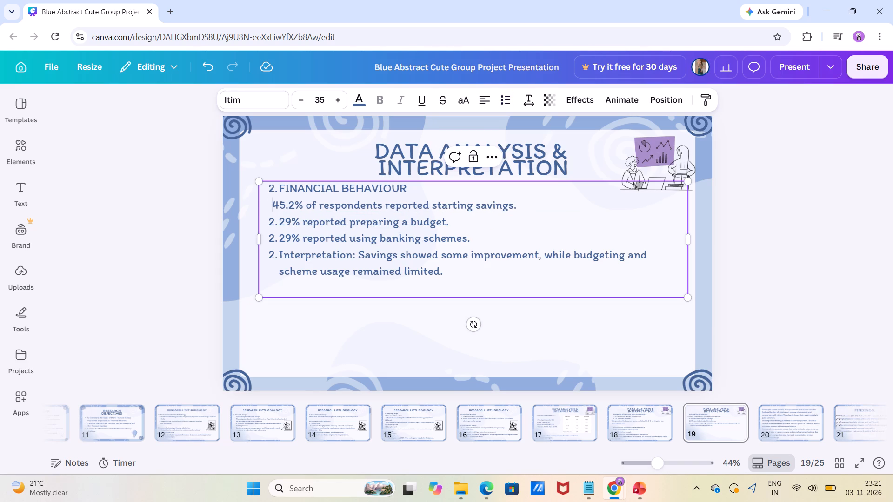
{"action": "key", "text": "space"}
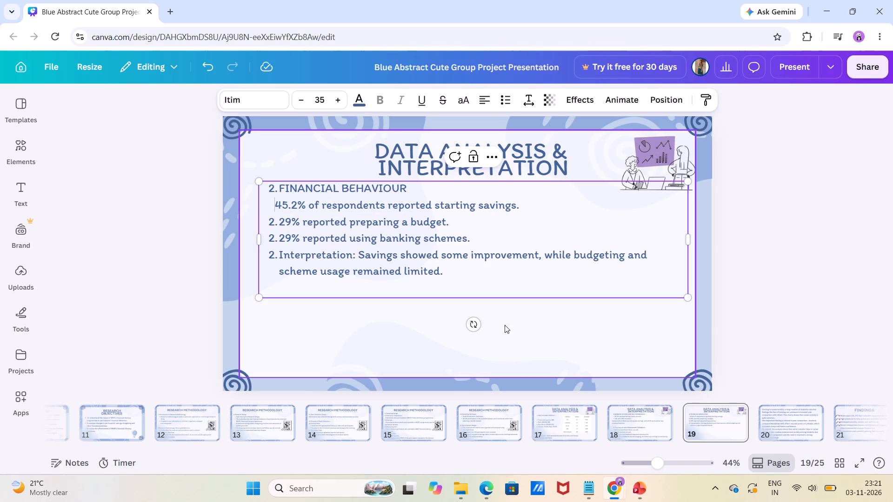
Merge the two numbered 29% lines on page 19 into the 45.2% paragraph, keeping the full stop after "budget".
{"action": "left_click", "coordinate": [631, 416]}
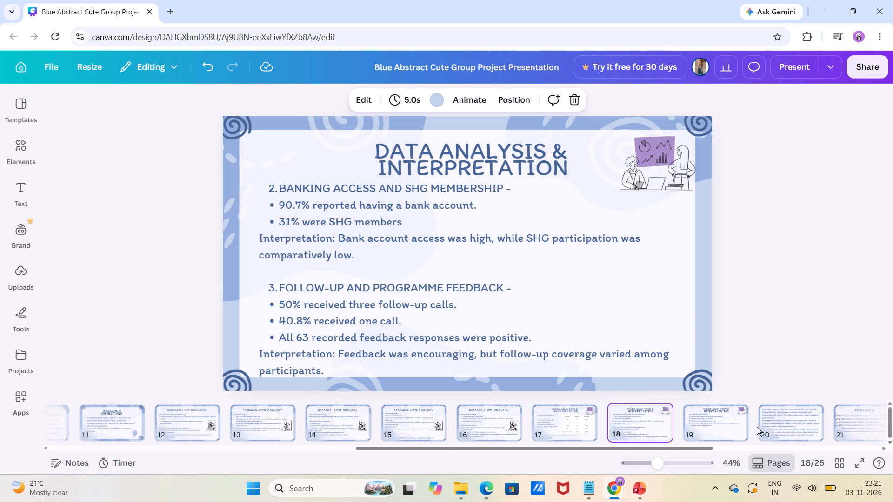
{"action": "left_click", "coordinate": [718, 414]}
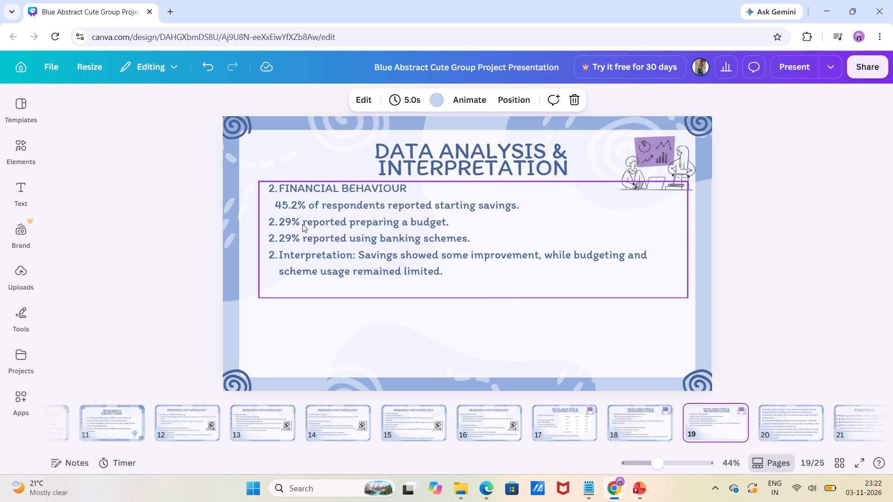
{"action": "left_click", "coordinate": [279, 221]}
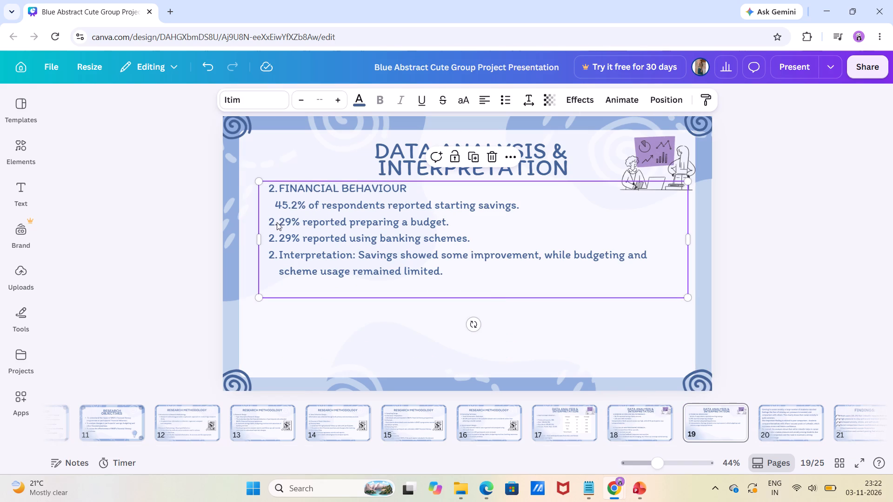
{"action": "left_click", "coordinate": [280, 222]}
{"action": "key", "text": "BackSpace"}
{"action": "key", "text": "BackSpace"}
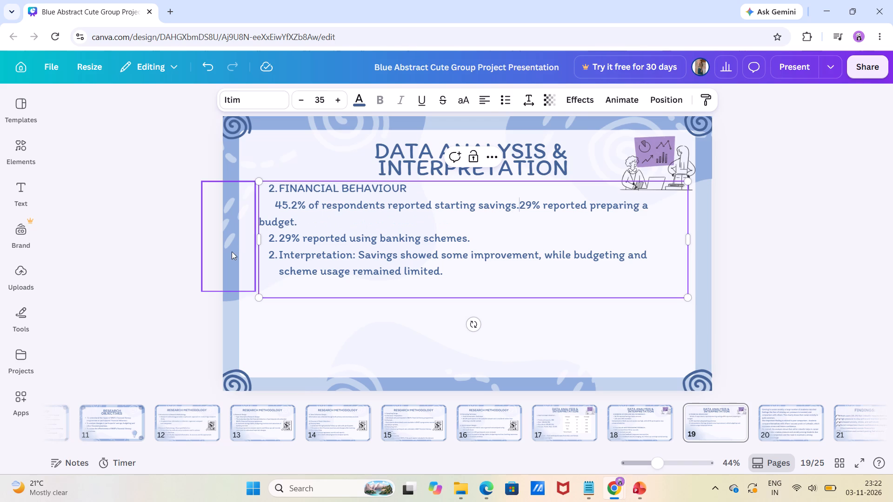
{"action": "left_click", "coordinate": [278, 236]}
{"action": "key", "text": "BackSpace"}
{"action": "key", "text": "BackSpace"}
{"action": "key", "text": "BackSpace"}
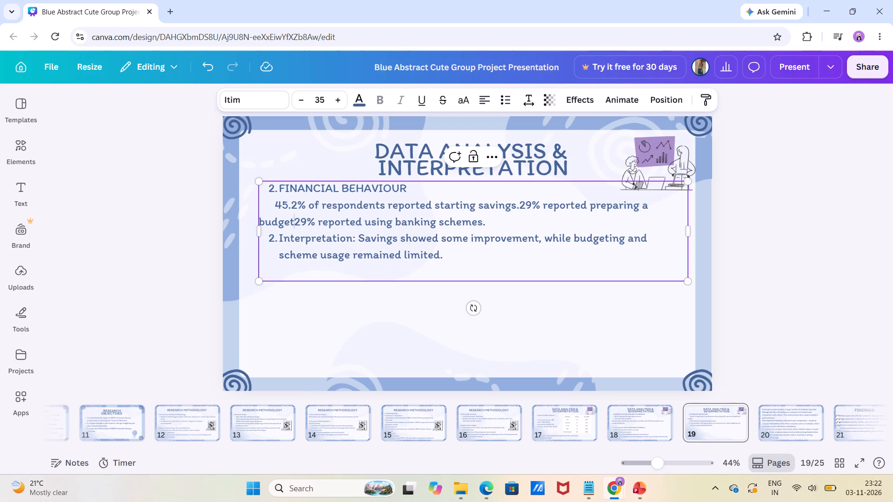
{"action": "key", "text": "period"}
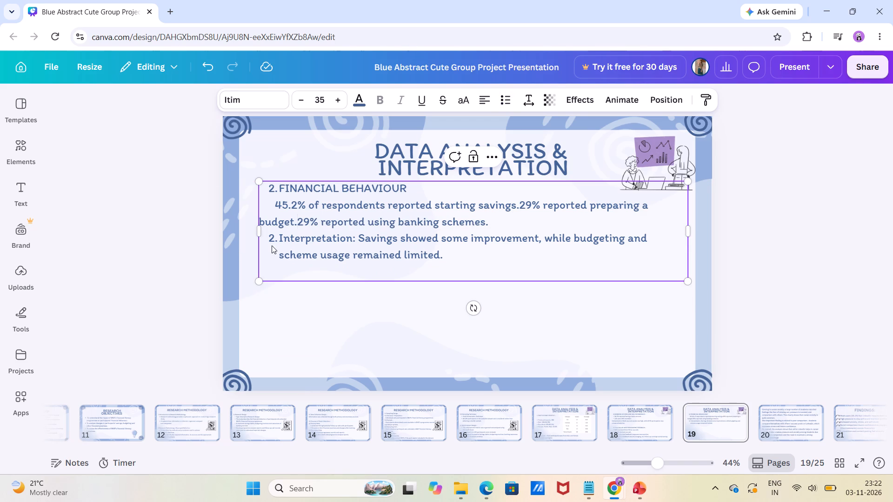
Remove the list number from the interpretation, keeping it as a separate unnumbered paragraph.
{"action": "left_click", "coordinate": [277, 238]}
{"action": "key", "text": "BackSpace"}
{"action": "key", "text": "BackSpace"}
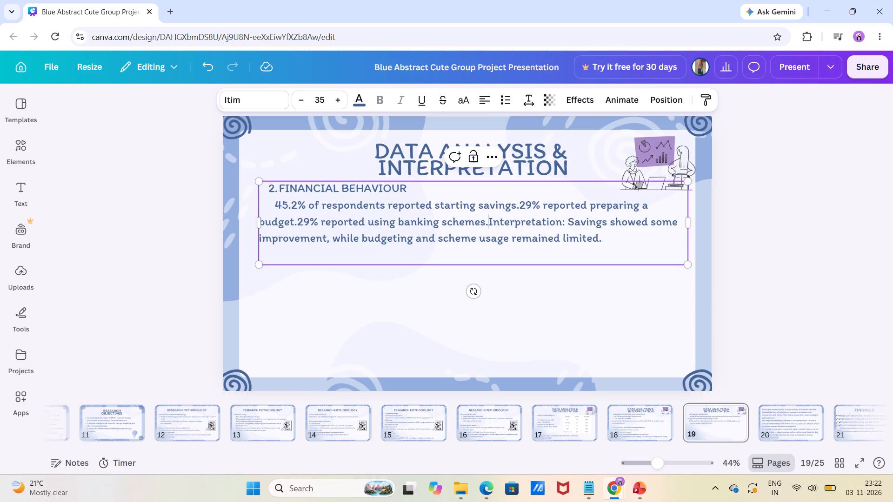
{"action": "key", "text": "Return"}
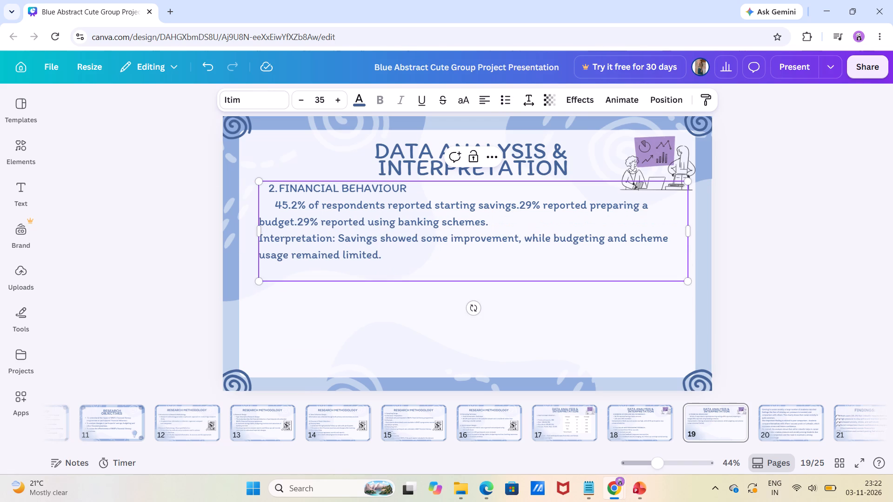
Bullet the 45.2% savings paragraph on page 19 and split "29% reported using banking schemes." into its own bullet.
{"action": "left_click", "coordinate": [275, 204]}
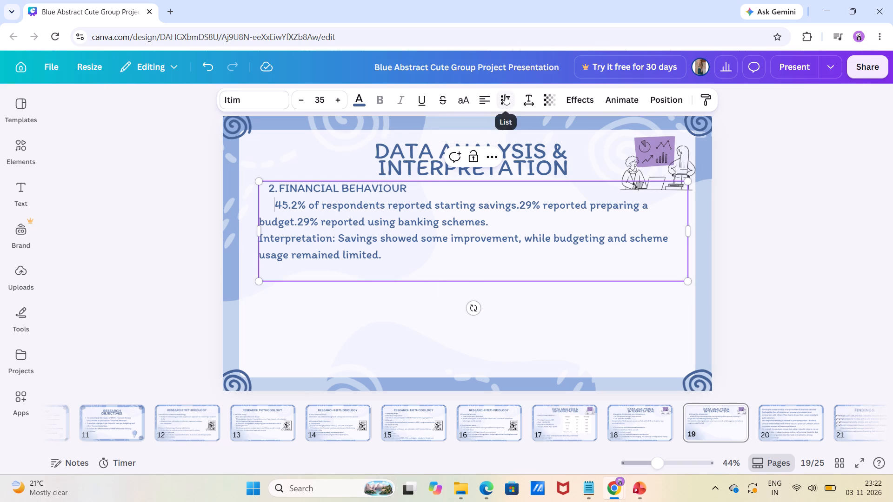
{"action": "left_click", "coordinate": [505, 94]}
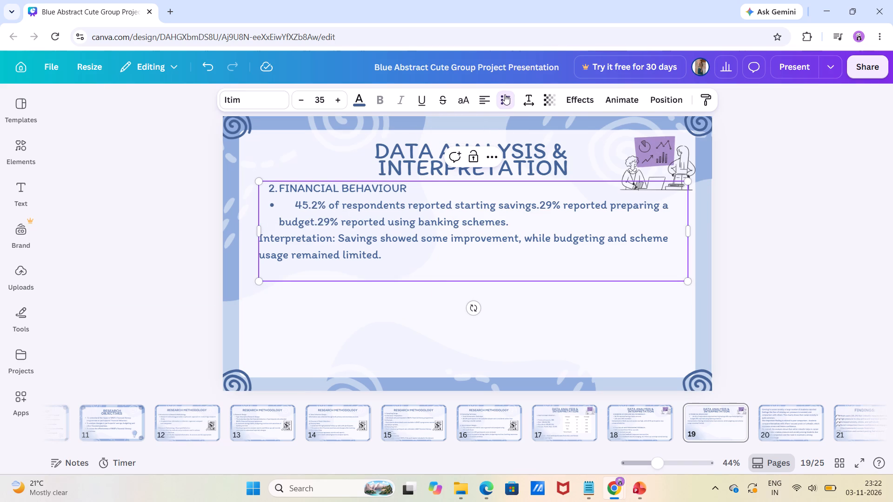
{"action": "left_click", "coordinate": [318, 224]}
{"action": "key", "text": "Return"}
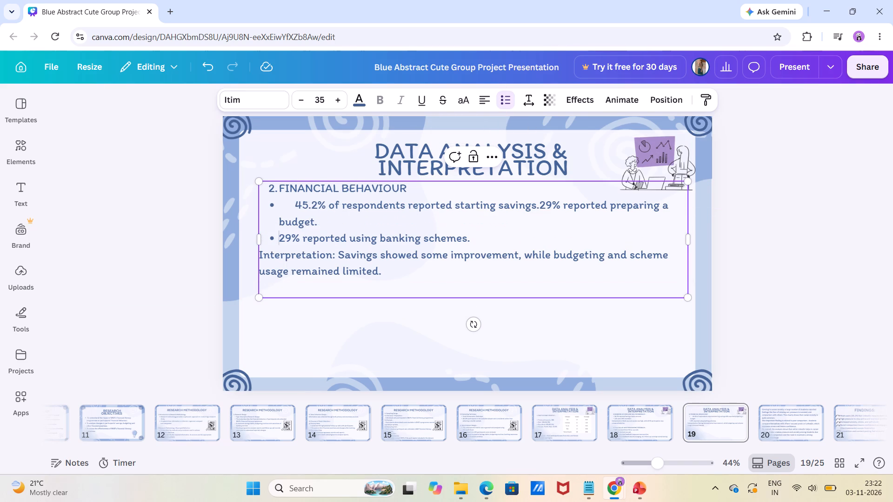
Delete the extra indent spaces before "45.2%" and keep that line as a bullet.
{"action": "left_click", "coordinate": [293, 208]}
{"action": "key", "text": "BackSpace"}
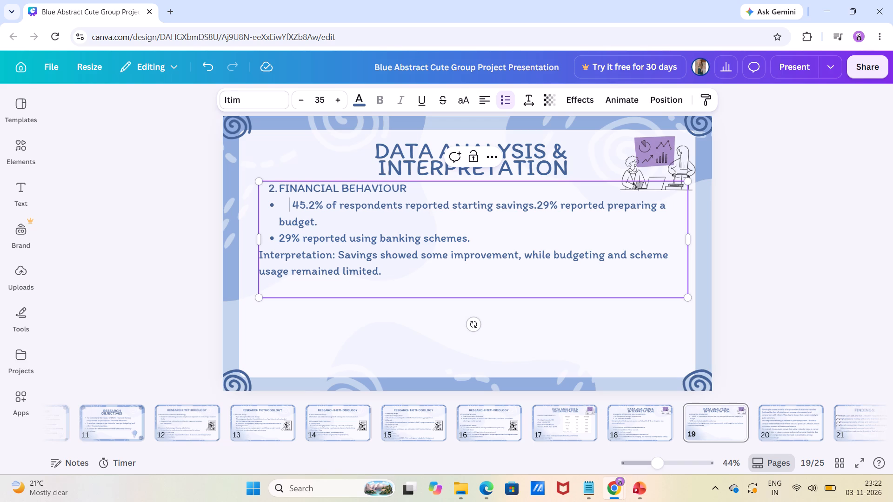
{"action": "key", "text": "BackSpace"}
{"action": "key", "text": "BackSpace"}
{"action": "key", "text": "BackSpace"}
{"action": "key", "text": "BackSpace"}
{"action": "key", "text": "BackSpace"}
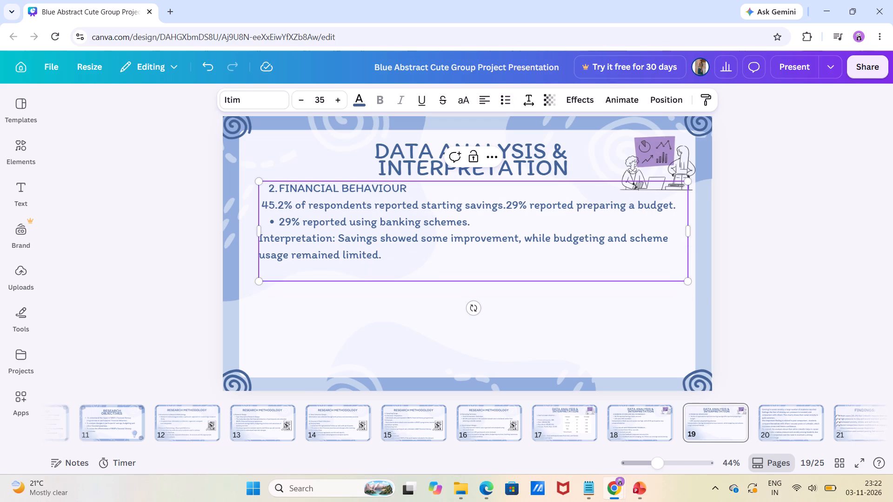
{"action": "left_click", "coordinate": [504, 97]}
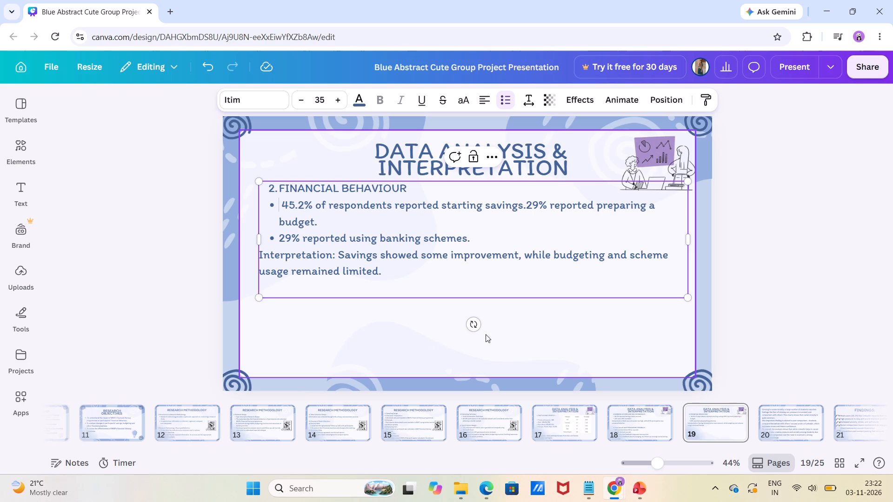
Move the page 19 body text box slightly left and up on the slide.
{"action": "left_click", "coordinate": [469, 353]}
{"action": "left_click_drag", "start_coordinate": [476, 246], "coordinate": [464, 244]}
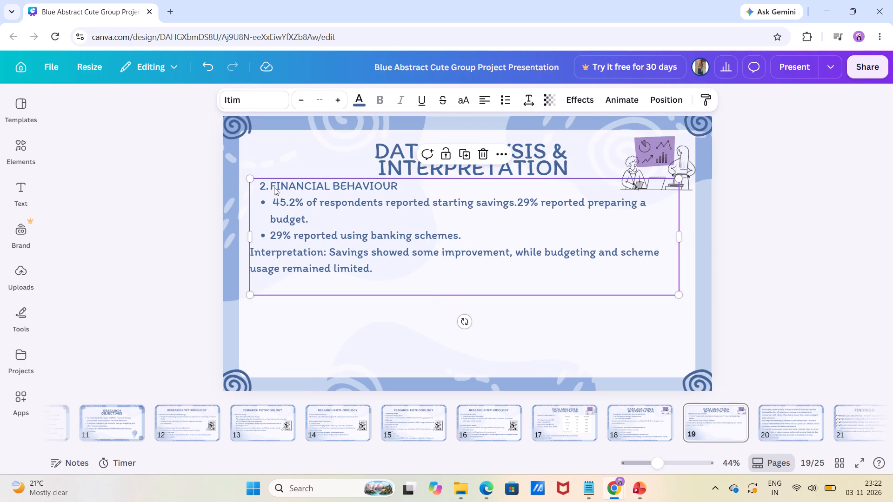
Renumber the Financial Behaviour heading as 4.
{"action": "left_click", "coordinate": [265, 187]}
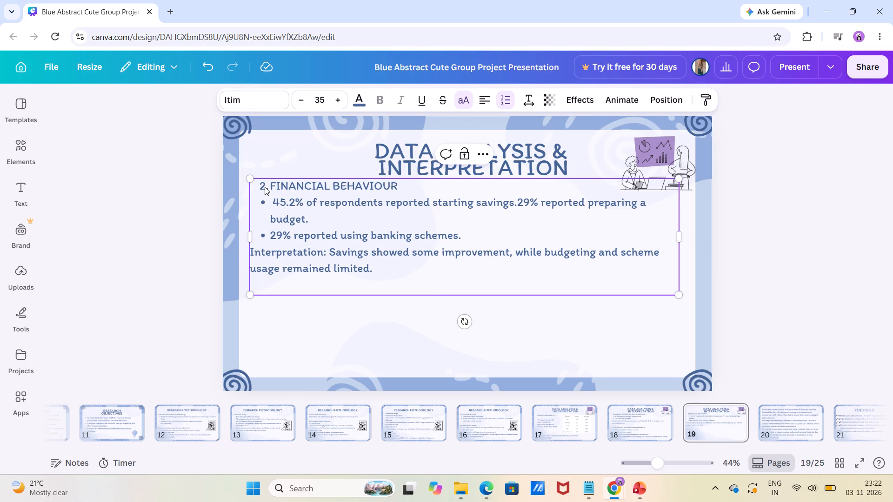
{"action": "key", "text": "BackSpace"}
{"action": "key", "text": "BackSpace"}
{"action": "type", "text": "4."}
{"action": "key", "text": "space"}
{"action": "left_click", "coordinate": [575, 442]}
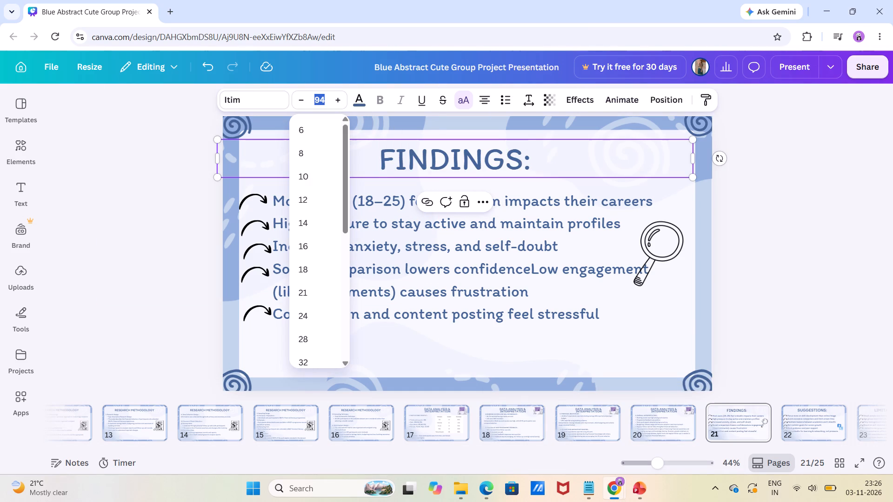
{"action": "type", "text": "70"}
{"action": "key", "text": "Return"}
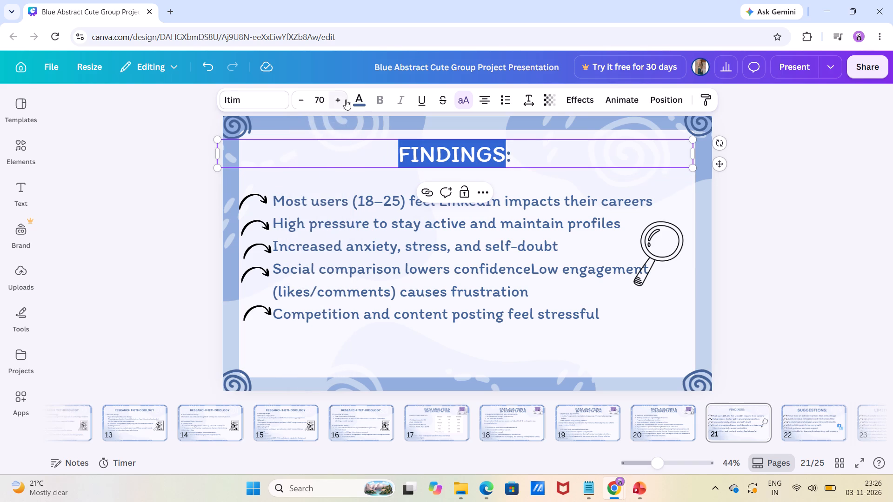
Reword the page 21 heading as "MAJOR FINDINGS", without the trailing colon.
{"action": "left_click", "coordinate": [515, 160]}
{"action": "key", "text": "BackSpace"}
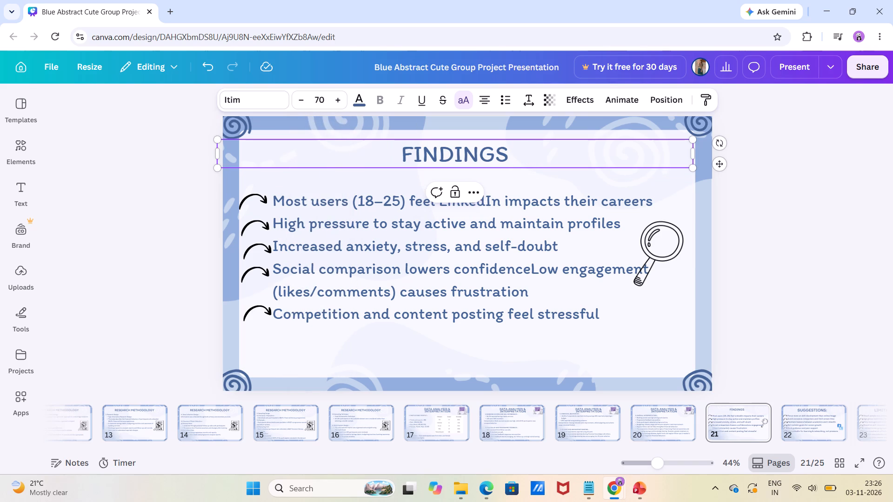
{"action": "key", "text": "Left"}
{"action": "key", "text": "Left"}
{"action": "key", "text": "Left"}
{"action": "key", "text": "Left"}
{"action": "key", "text": "Left"}
{"action": "key", "text": "Left"}
{"action": "key", "text": "Left"}
{"action": "key", "text": "Left"}
{"action": "key", "text": "m"}
{"action": "key", "text": "BackSpace"}
{"action": "type", "text": "major"}
{"action": "key", "text": "space"}
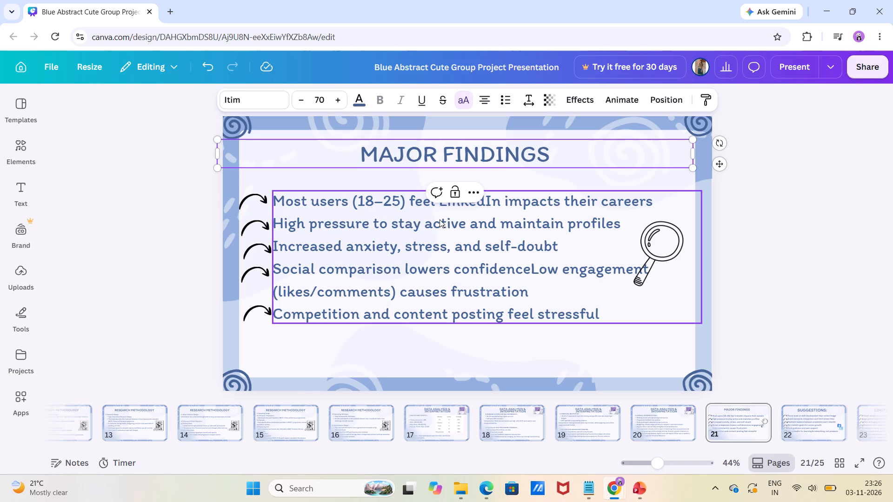
Delete the five curved arrows beside the lines of body text on page 21.
{"action": "double_click", "coordinate": [395, 223]}
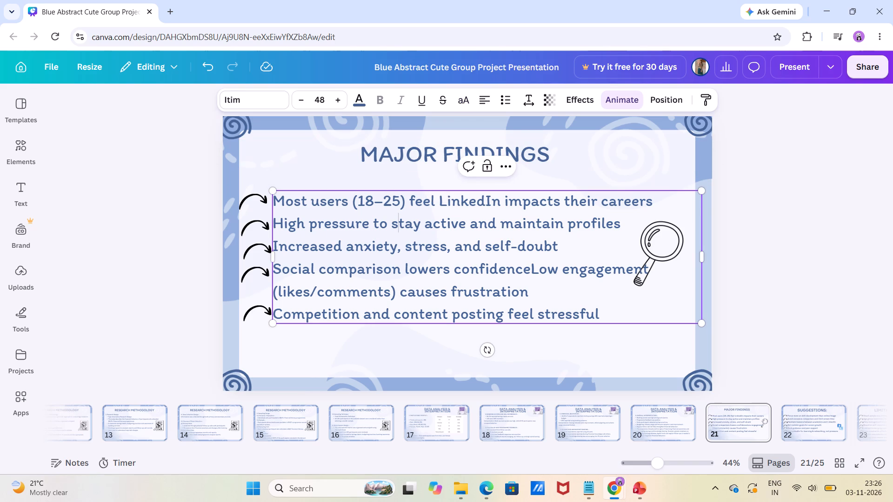
{"action": "left_click", "coordinate": [258, 200]}
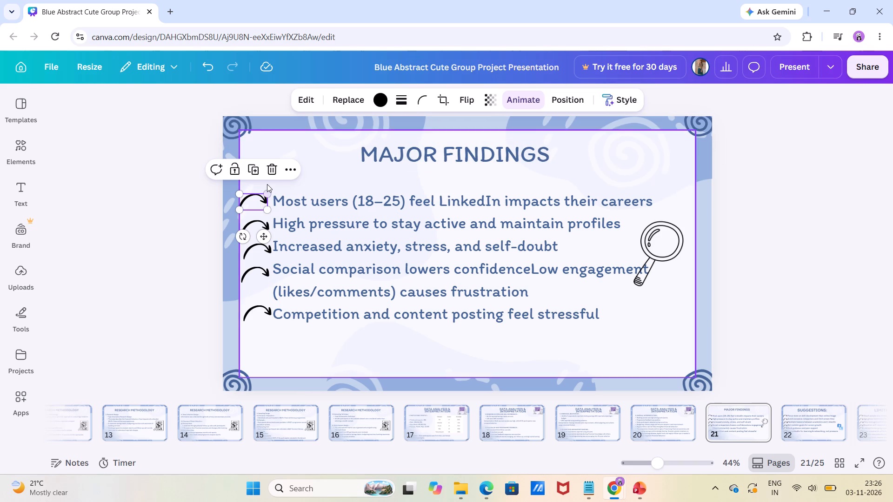
{"action": "left_click", "coordinate": [268, 171]}
{"action": "left_click", "coordinate": [256, 219]}
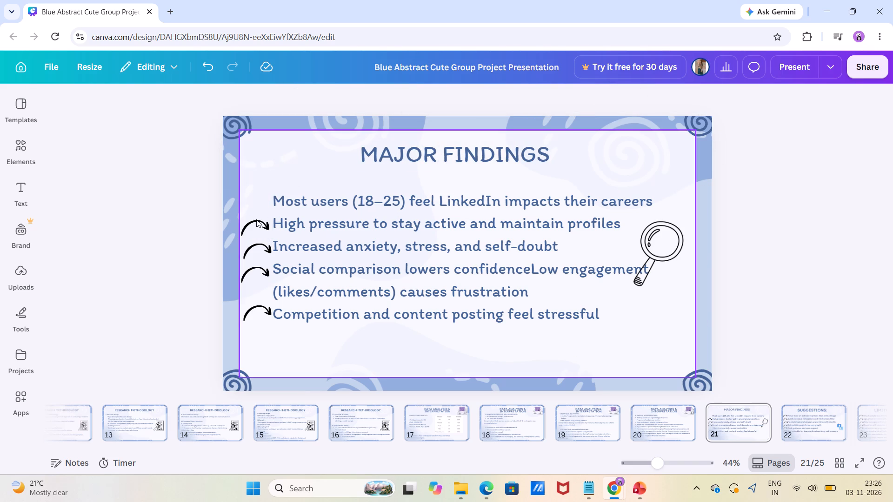
{"action": "left_click", "coordinate": [255, 227]}
{"action": "left_click", "coordinate": [270, 198]}
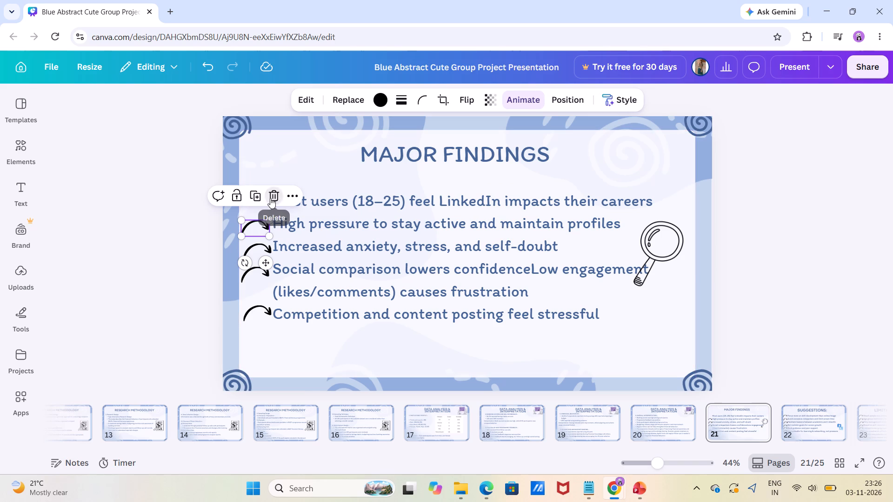
{"action": "left_click", "coordinate": [260, 249]}
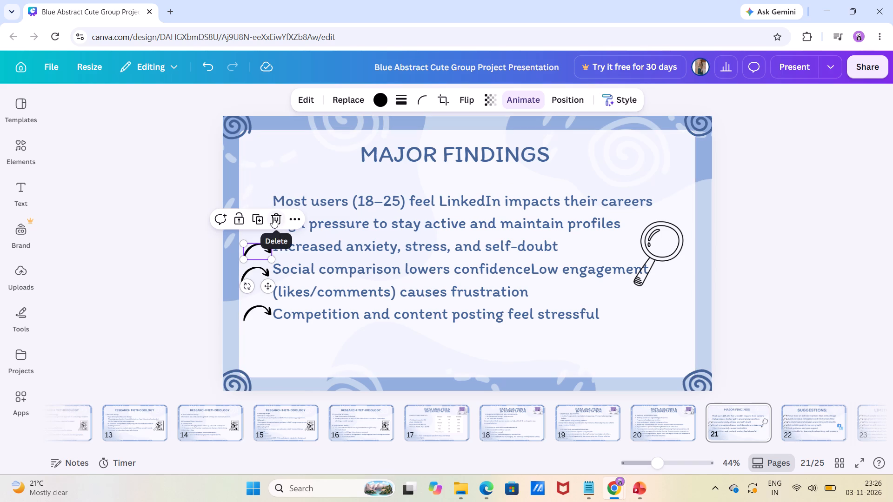
{"action": "left_click", "coordinate": [273, 218]}
{"action": "left_click", "coordinate": [261, 271]}
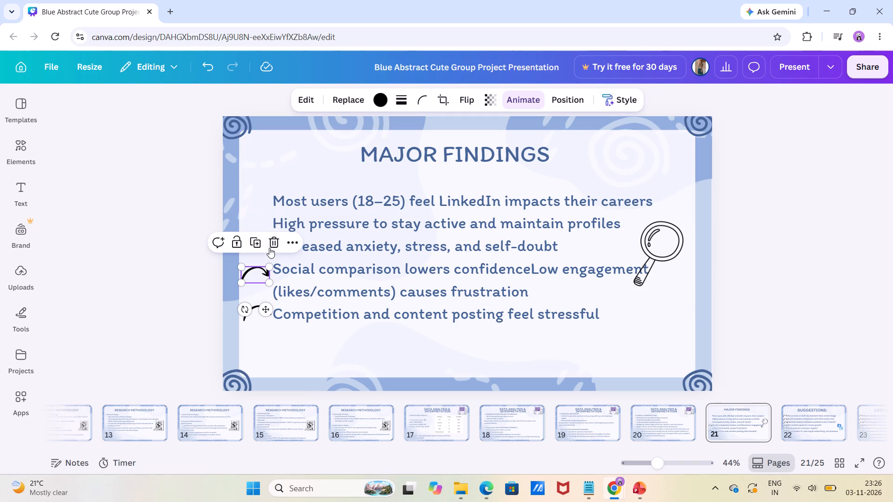
{"action": "left_click", "coordinate": [269, 247]}
{"action": "left_click", "coordinate": [258, 315]}
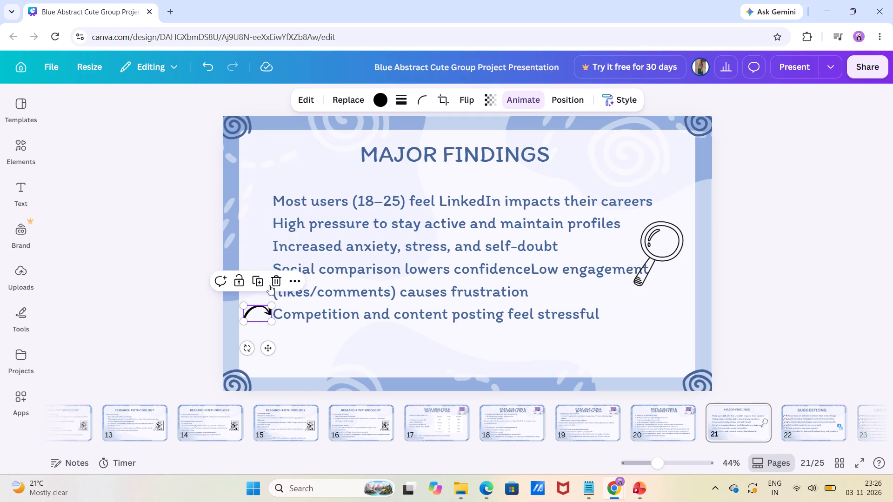
{"action": "left_click", "coordinate": [272, 280]}
Replace the LinkedIn body text on page 21 with the eight numbered findings copied from ChatGPT.
{"action": "left_click", "coordinate": [299, 255]}
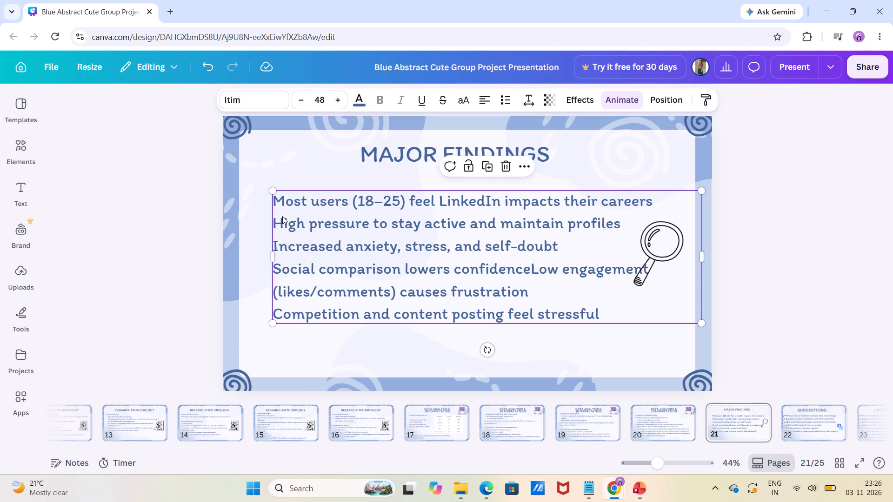
{"action": "double_click", "coordinate": [275, 203]}
{"action": "left_click_drag", "start_coordinate": [275, 203], "coordinate": [351, 231]}
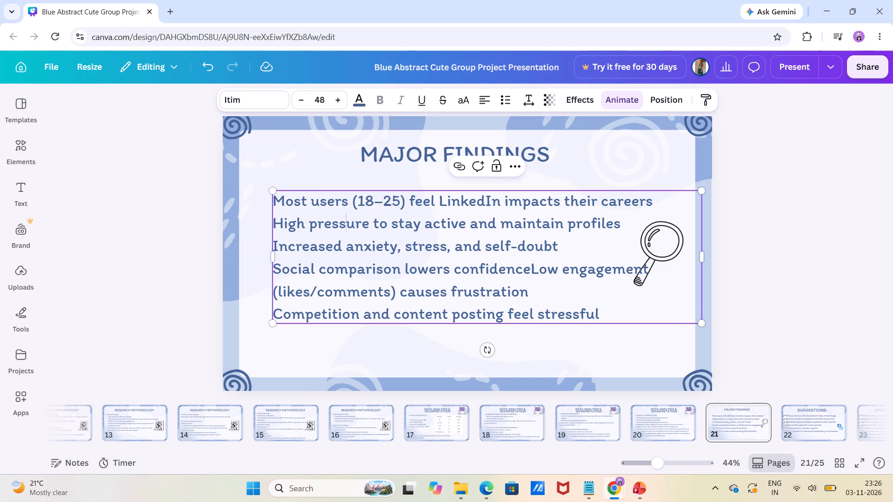
{"action": "left_click_drag", "start_coordinate": [351, 231], "coordinate": [362, 237]}
{"action": "left_click_drag", "start_coordinate": [276, 204], "coordinate": [561, 330]}
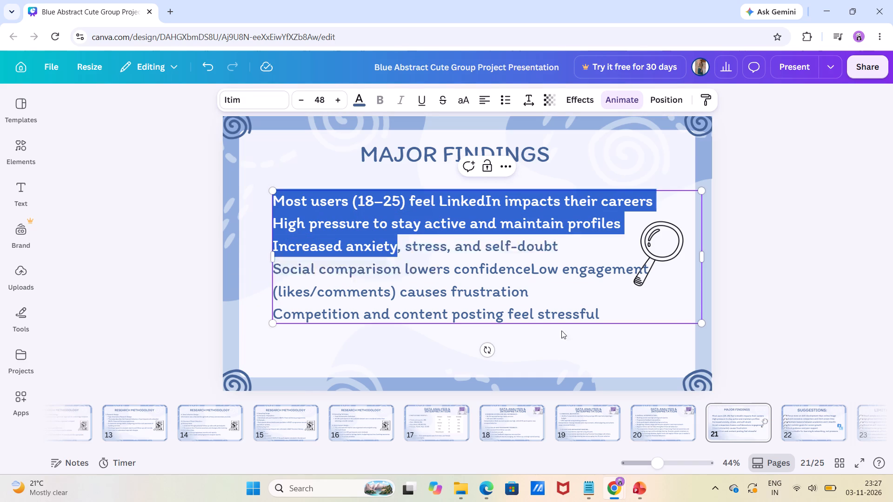
{"action": "left_click_drag", "start_coordinate": [561, 330], "coordinate": [602, 321]}
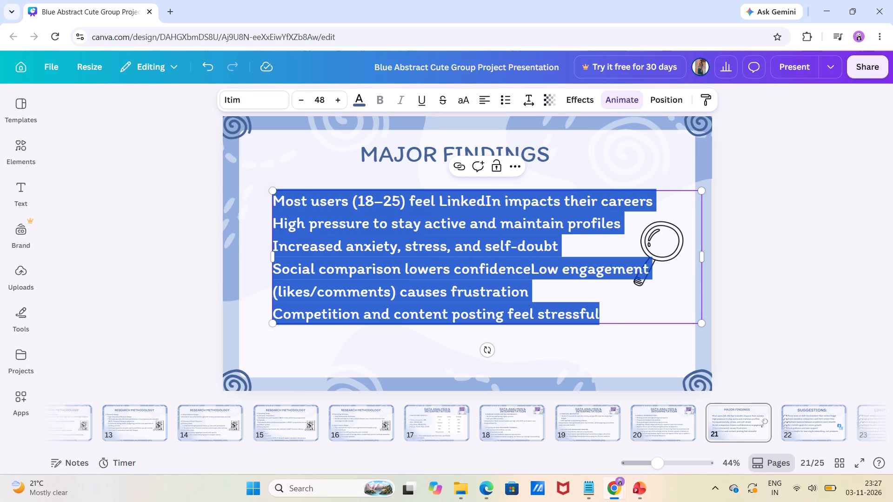
{"action": "key", "text": "ctrl+v"}
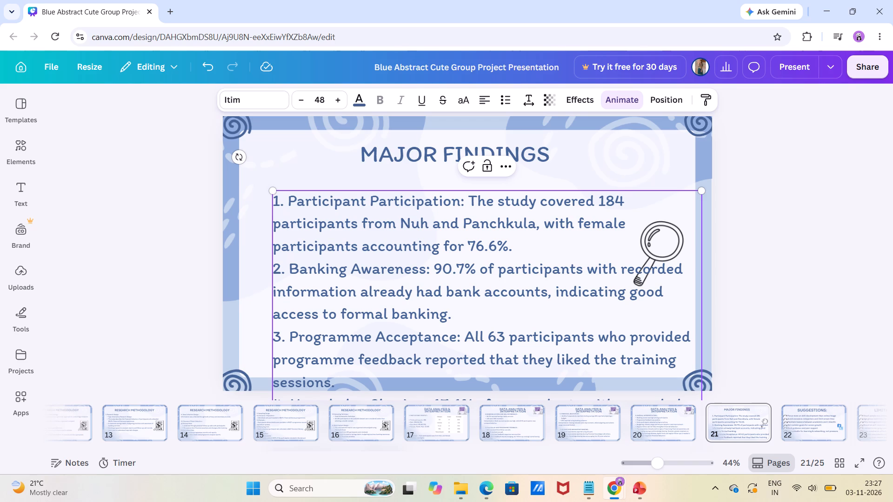
Set the pasted findings text on page 21 to font size 35.
{"action": "left_click_drag", "start_coordinate": [285, 198], "coordinate": [666, 456]}
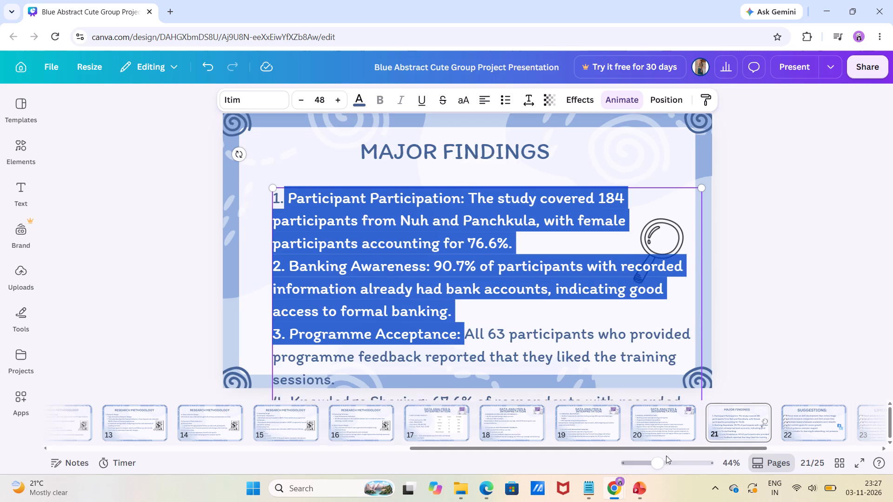
{"action": "left_click_drag", "start_coordinate": [666, 456], "coordinate": [600, 431]}
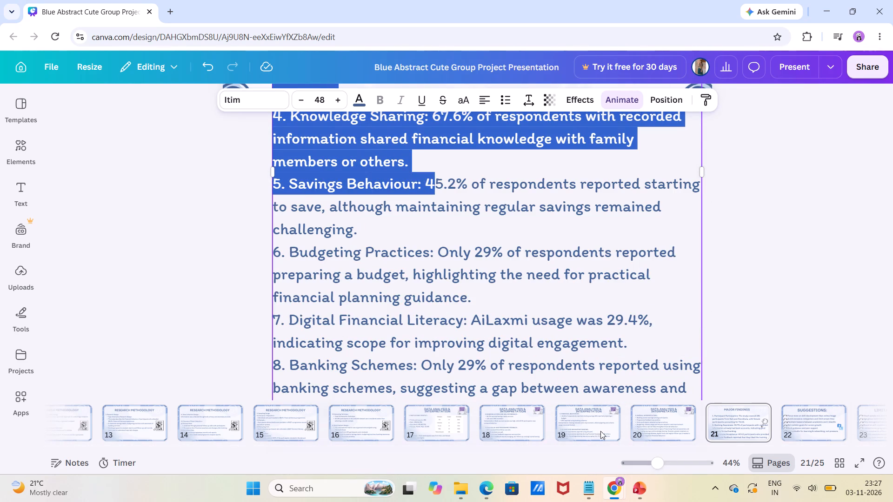
{"action": "left_click_drag", "start_coordinate": [600, 431], "coordinate": [687, 393]}
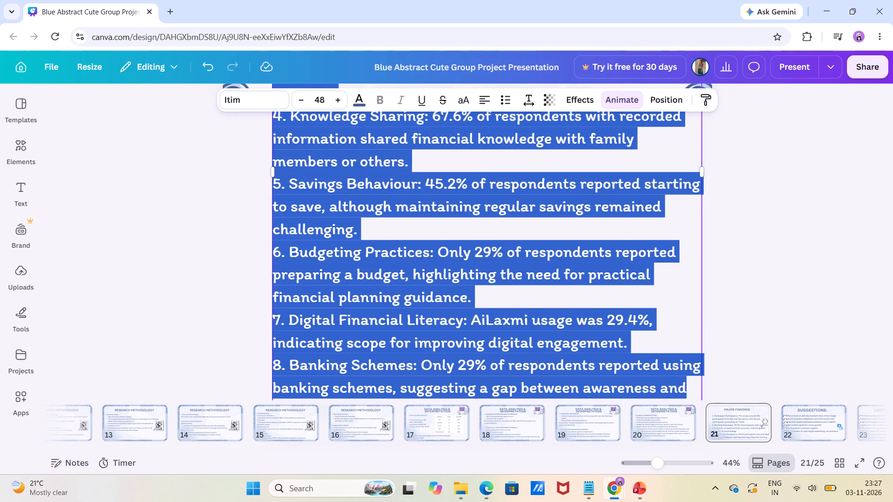
{"action": "left_click", "coordinate": [322, 99]}
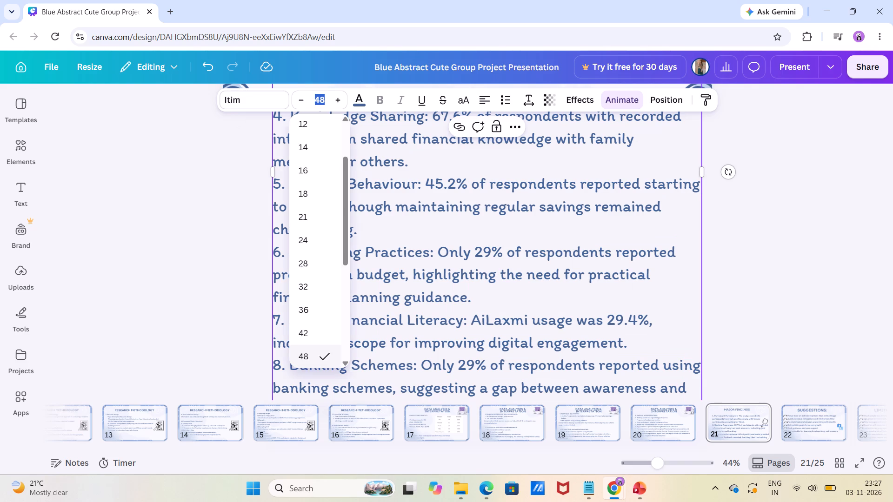
{"action": "type", "text": "35"}
{"action": "key", "text": "Return"}
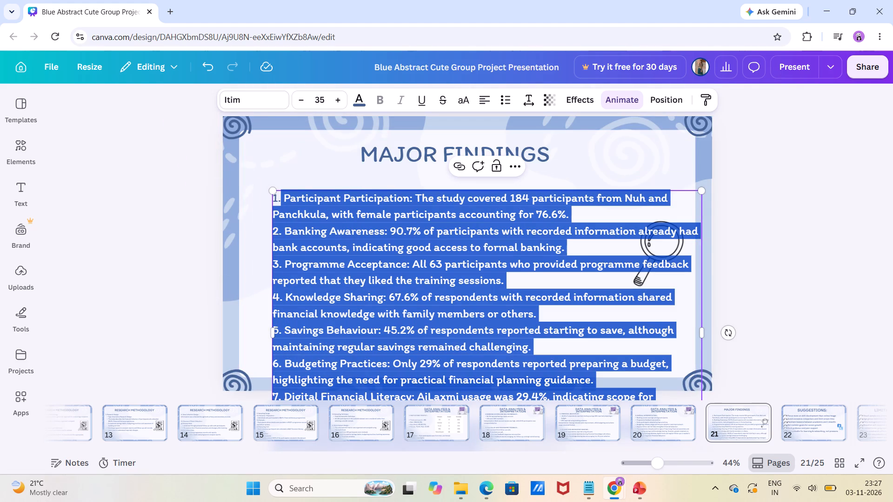
Delete findings 5 to 8, Savings Behaviour through Banking Schemes, from the page 21 text.
{"action": "left_click_drag", "start_coordinate": [278, 332], "coordinate": [320, 343]}
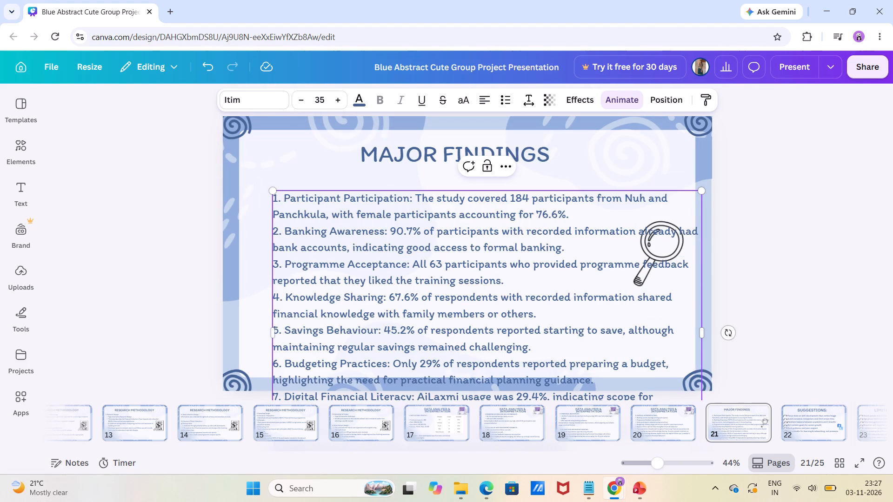
{"action": "left_click_drag", "start_coordinate": [276, 331], "coordinate": [514, 501]}
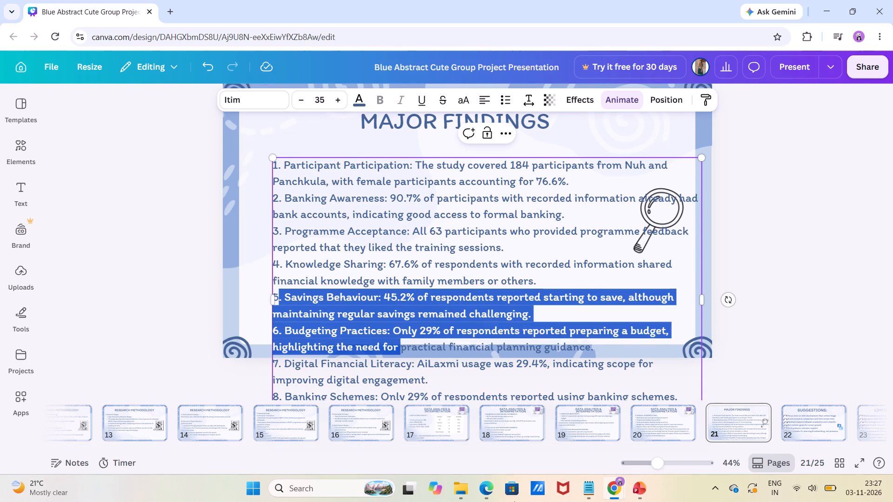
{"action": "left_click_drag", "start_coordinate": [514, 501], "coordinate": [646, 390]}
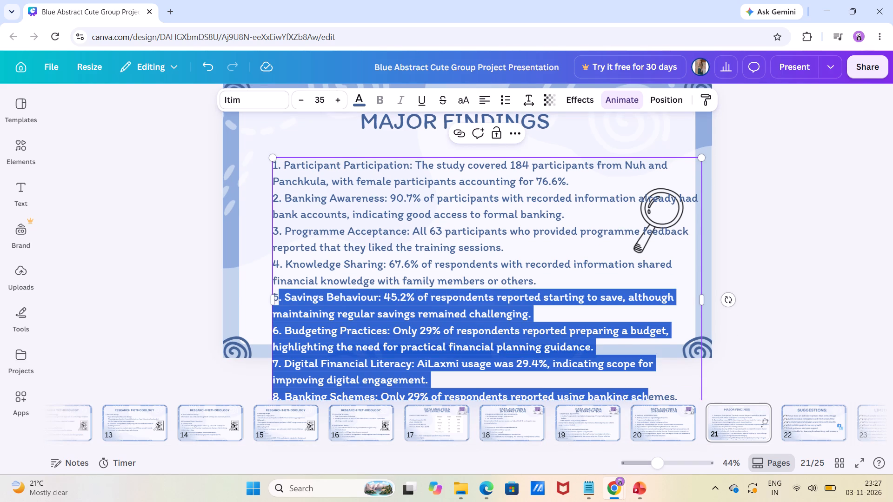
{"action": "key", "text": "BackSpace"}
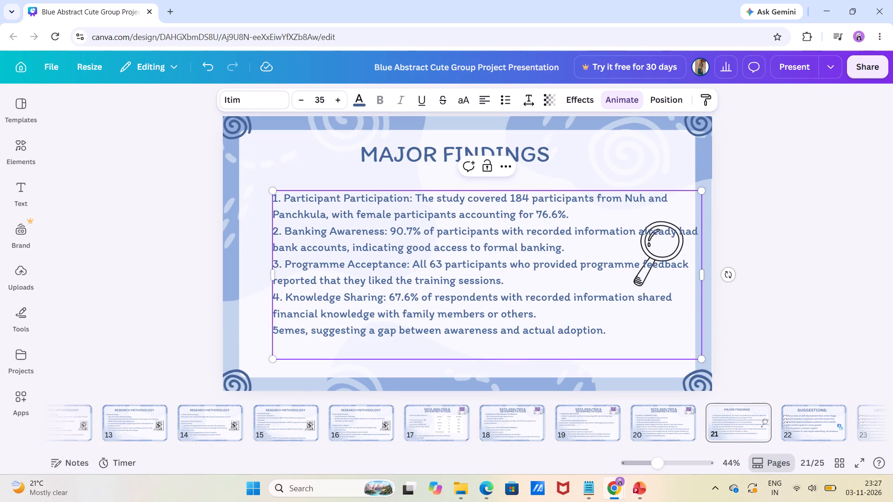
{"action": "left_click_drag", "start_coordinate": [275, 331], "coordinate": [443, 325]}
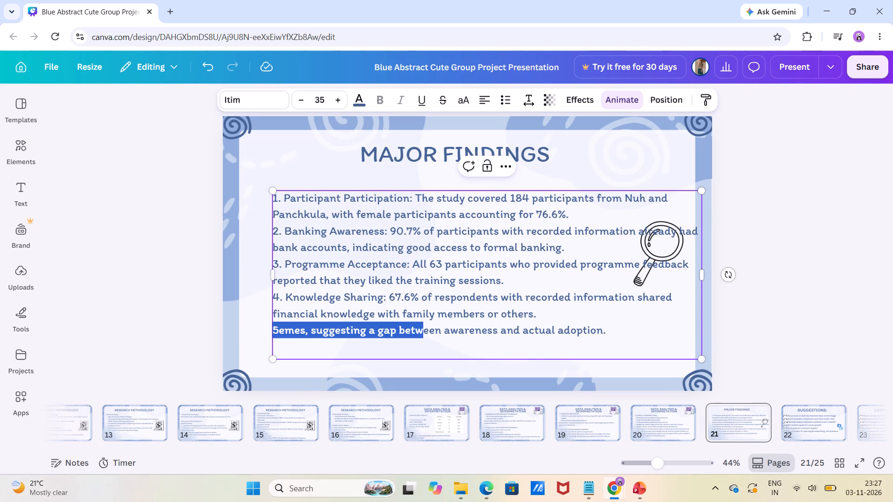
{"action": "left_click_drag", "start_coordinate": [443, 325], "coordinate": [611, 332]}
{"action": "key", "text": "BackSpace"}
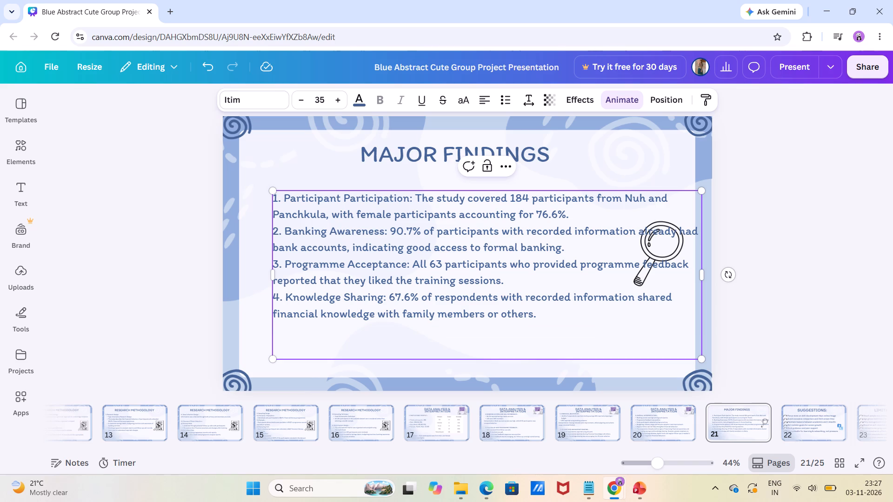
Turn the Participant Participation and Banking Awareness findings into bullet points, removing their typed numbers 1 and 2.
{"action": "left_click", "coordinate": [285, 198]}
{"action": "key", "text": "BackSpace"}
{"action": "key", "text": "BackSpace"}
{"action": "key", "text": "BackSpace"}
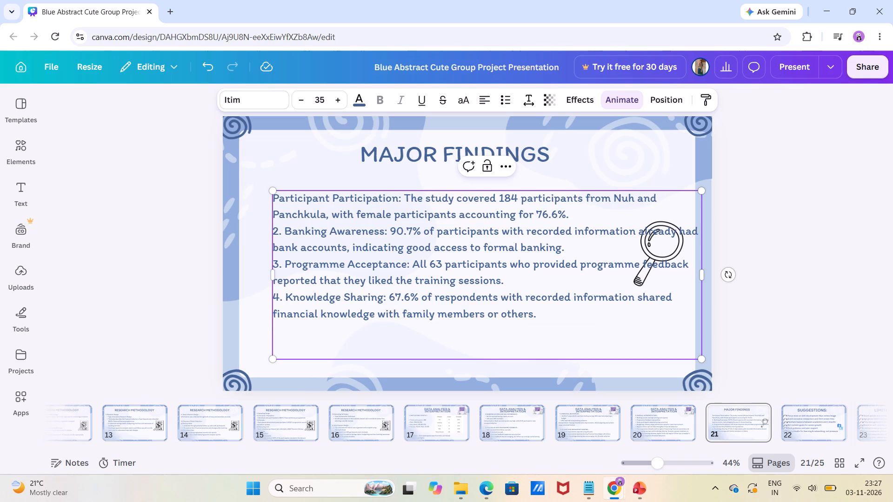
{"action": "left_click", "coordinate": [503, 101]}
{"action": "left_click", "coordinate": [286, 236]}
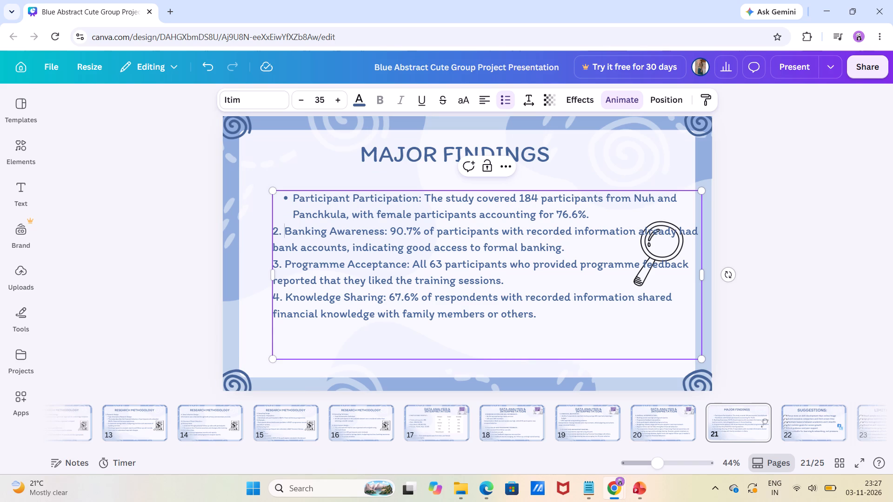
{"action": "key", "text": "BackSpace"}
{"action": "key", "text": "BackSpace"}
{"action": "key", "text": "BackSpace"}
{"action": "key", "text": "BackSpace"}
{"action": "key", "text": "Return"}
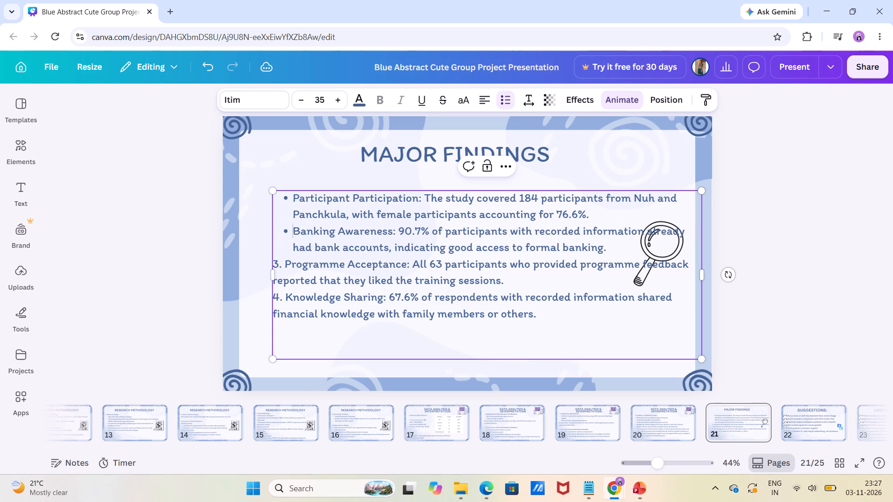
Turn the Programme Acceptance and Knowledge Sharing findings into bullet points, removing their typed numbers 3 and 4.
{"action": "left_click", "coordinate": [284, 262]}
{"action": "key", "text": "BackSpace"}
{"action": "key", "text": "BackSpace"}
{"action": "key", "text": "BackSpace"}
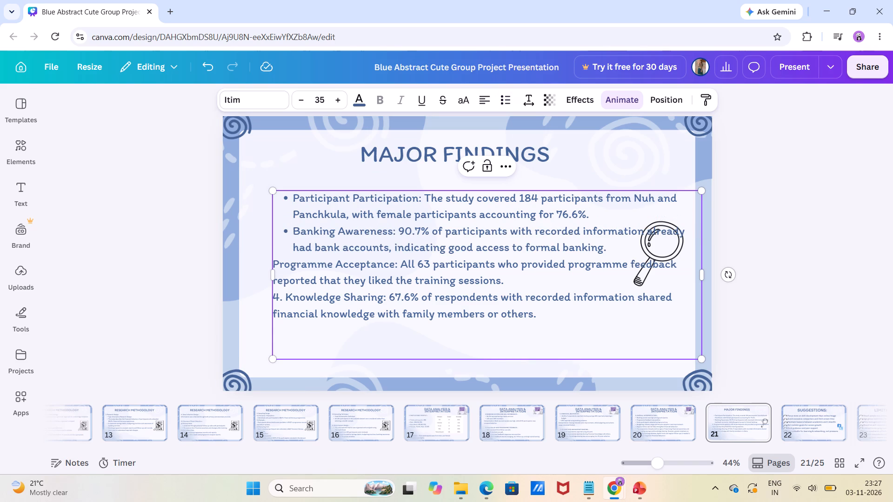
{"action": "key", "text": "BackSpace"}
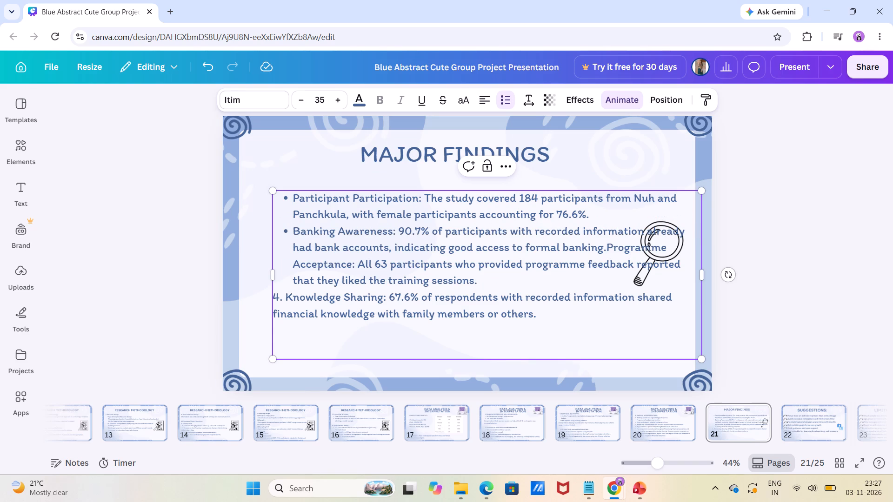
{"action": "key", "text": "Return"}
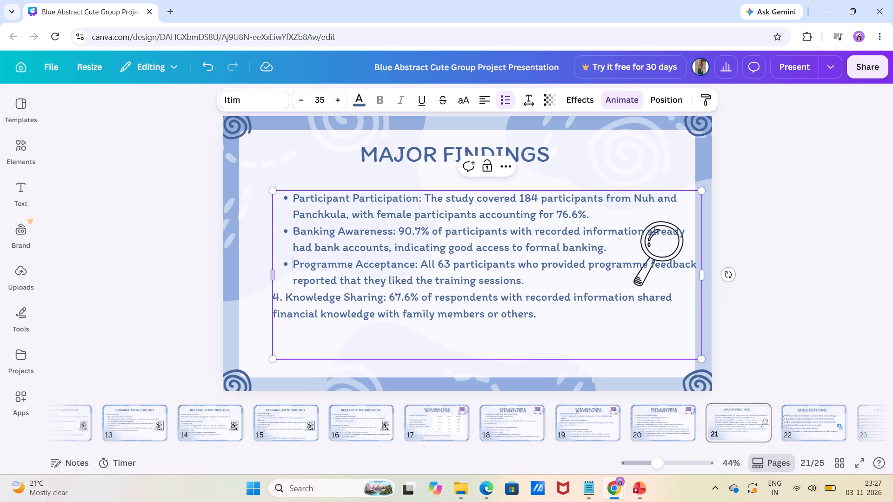
{"action": "left_click", "coordinate": [287, 299]}
{"action": "key", "text": "BackSpace"}
{"action": "key", "text": "BackSpace"}
{"action": "key", "text": "BackSpace"}
{"action": "key", "text": "BackSpace"}
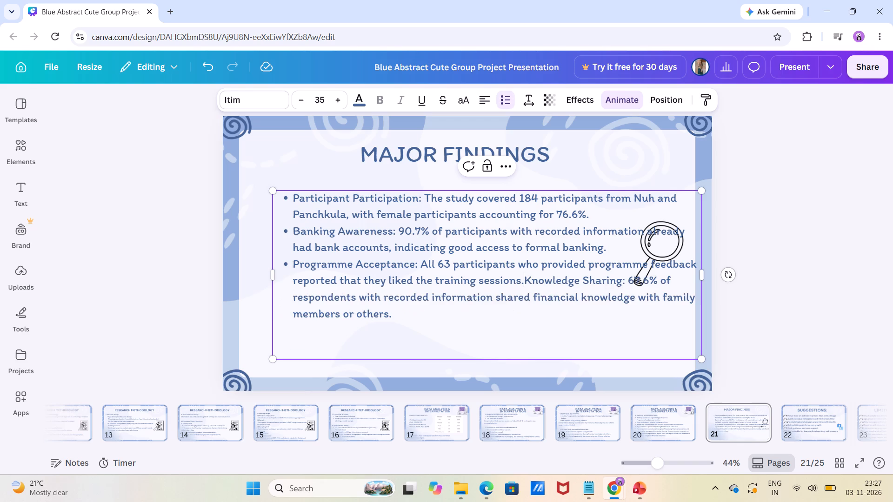
{"action": "key", "text": "Return"}
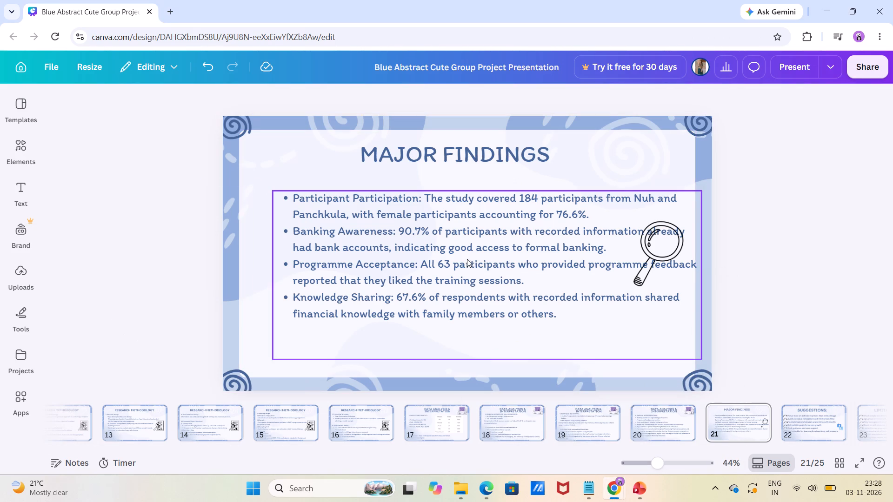
{"action": "left_click_drag", "start_coordinate": [467, 259], "coordinate": [440, 260]}
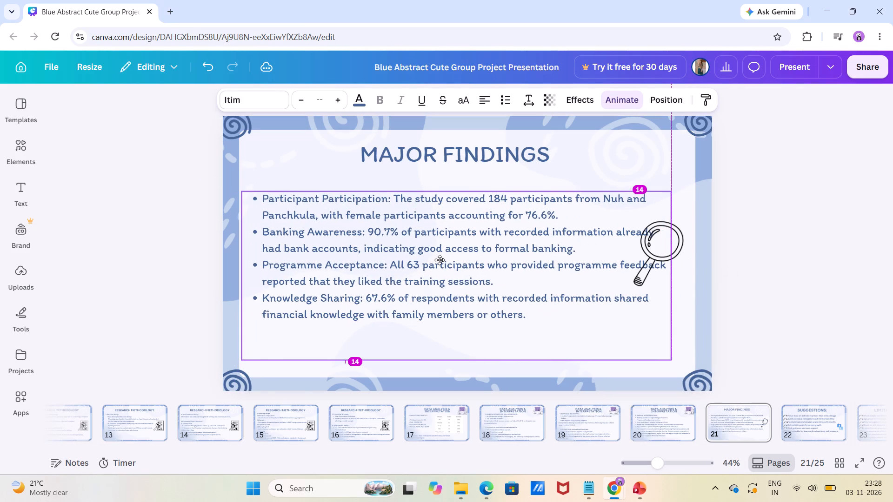
{"action": "left_click_drag", "start_coordinate": [440, 260], "coordinate": [443, 260]}
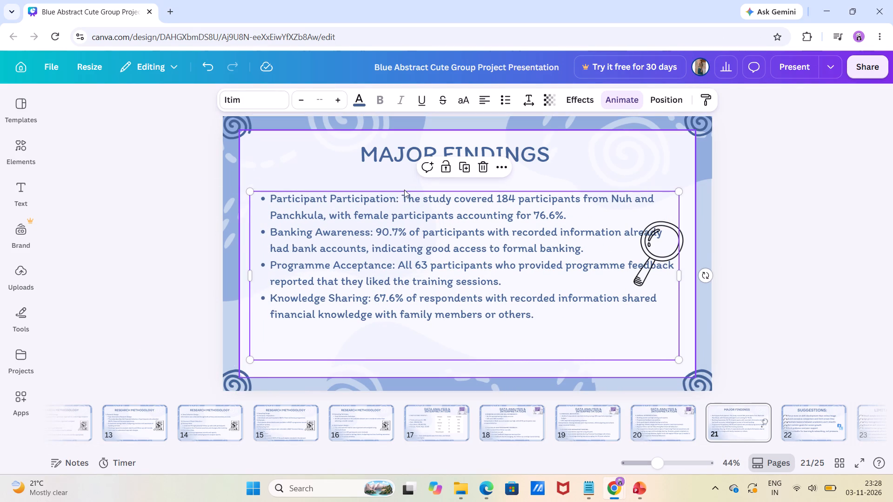
{"action": "left_click_drag", "start_coordinate": [402, 246], "coordinate": [400, 225]}
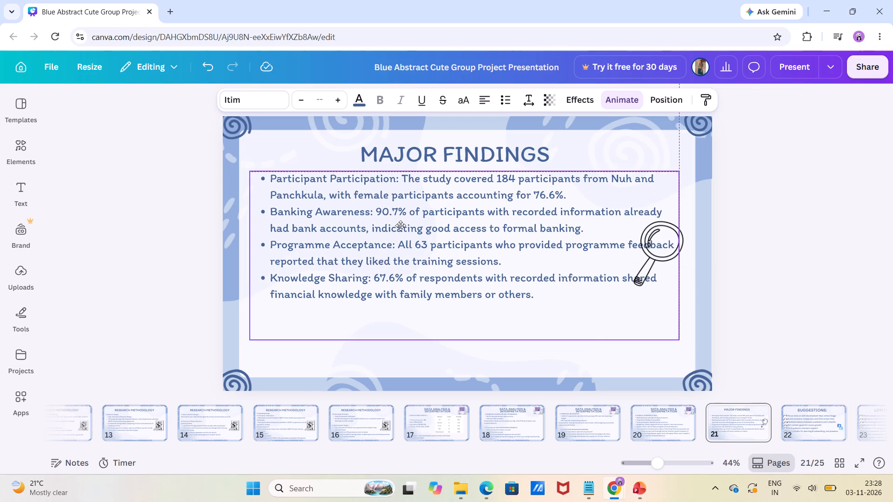
{"action": "left_click_drag", "start_coordinate": [400, 225], "coordinate": [400, 229]}
Replace the colons after Participant Participation and Banking Awareness with a space and a hyphen.
{"action": "left_click", "coordinate": [399, 181]}
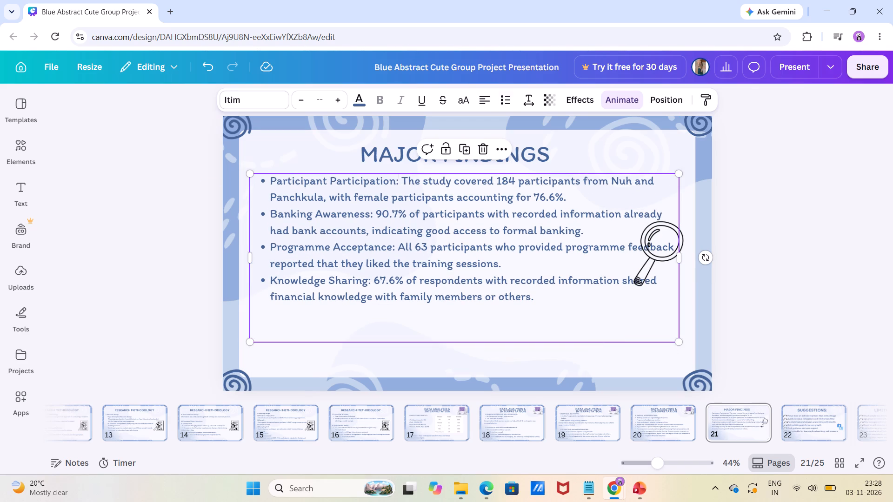
{"action": "key", "text": "BackSpace"}
{"action": "key", "text": "space"}
{"action": "type", "text": "-"}
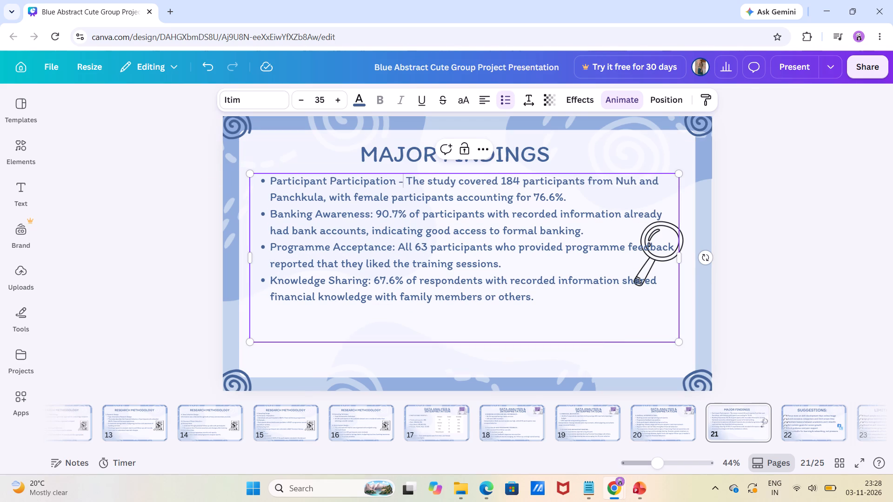
{"action": "left_click", "coordinate": [373, 211]}
{"action": "key", "text": "BackSpace"}
{"action": "key", "text": "space"}
{"action": "type", "text": "-"}
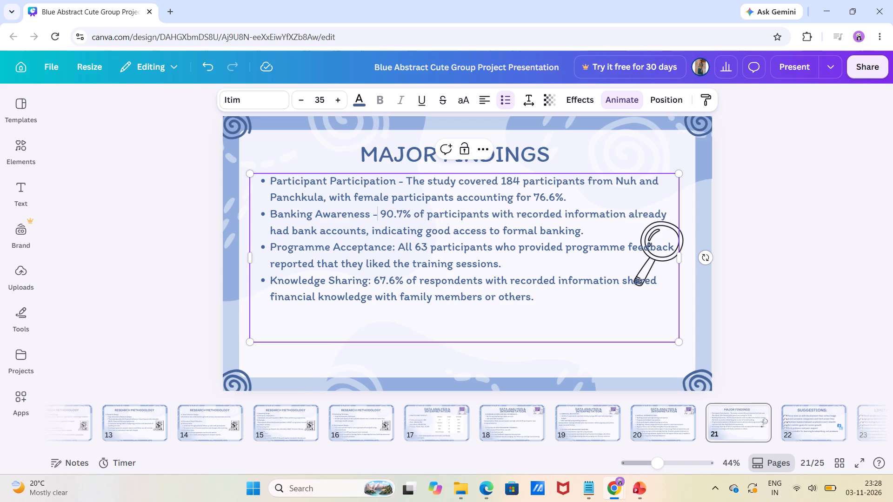
Break the Programme Acceptance finding before "feedback" and indent the unbulleted continuation line with spaces to match the bullet text.
{"action": "left_click", "coordinate": [627, 249]}
{"action": "key", "text": "Return"}
{"action": "key", "text": "BackSpace"}
{"action": "key", "text": "space"}
{"action": "key", "text": "space"}
{"action": "key", "text": "space"}
{"action": "key", "text": "space"}
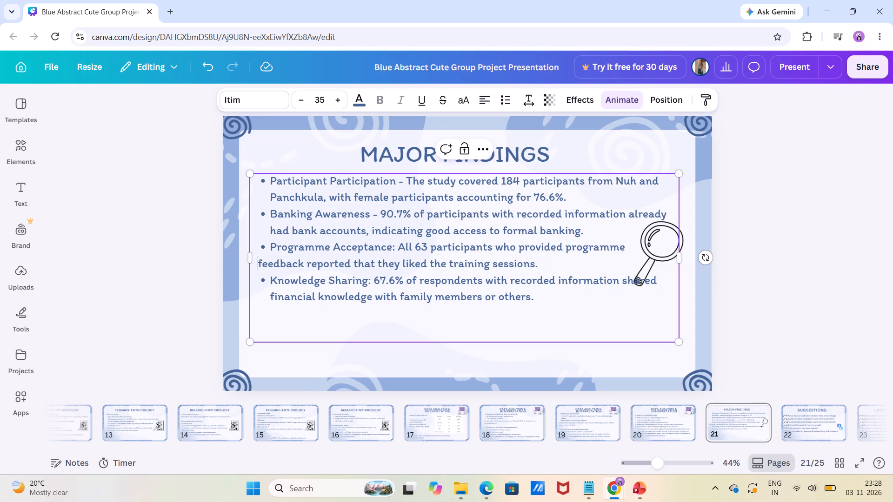
{"action": "key", "text": "space"}
{"action": "key", "text": "space"}
{"action": "key", "text": "space"}
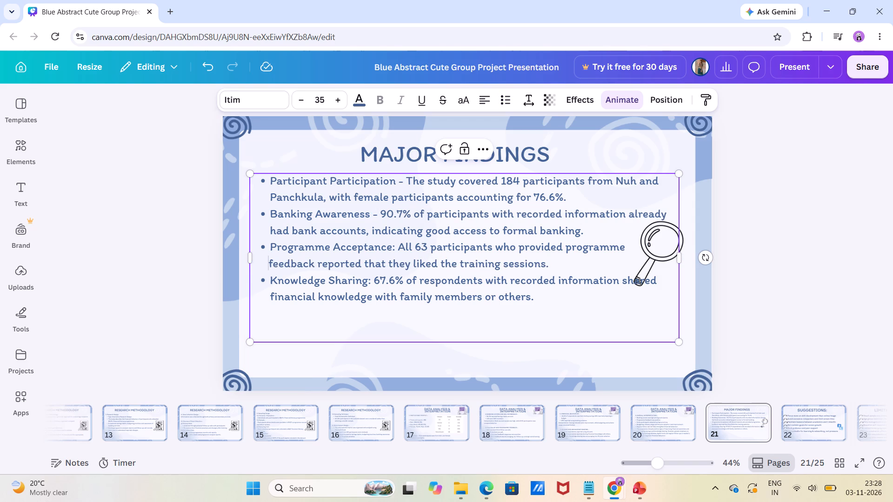
Replace the colons after Programme Acceptance and Knowledge Sharing with a space and a hyphen.
{"action": "left_click", "coordinate": [396, 250]}
{"action": "key", "text": "BackSpace"}
{"action": "key", "text": "space"}
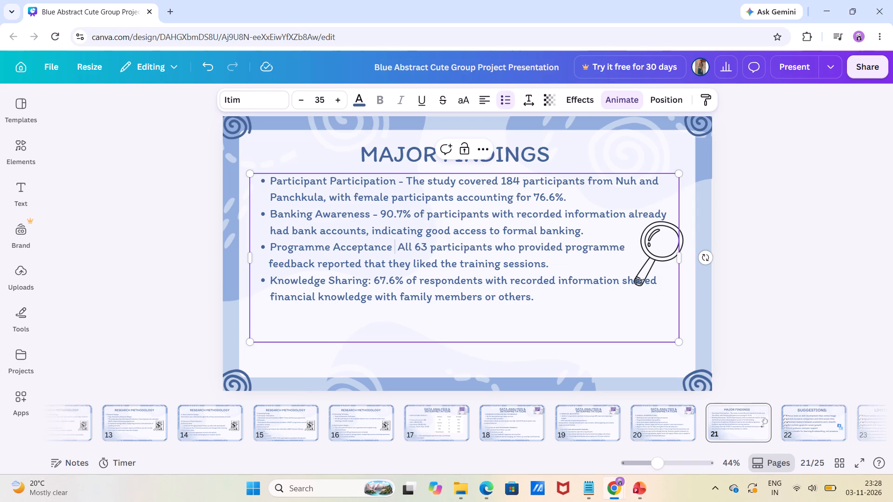
{"action": "type", "text": "-"}
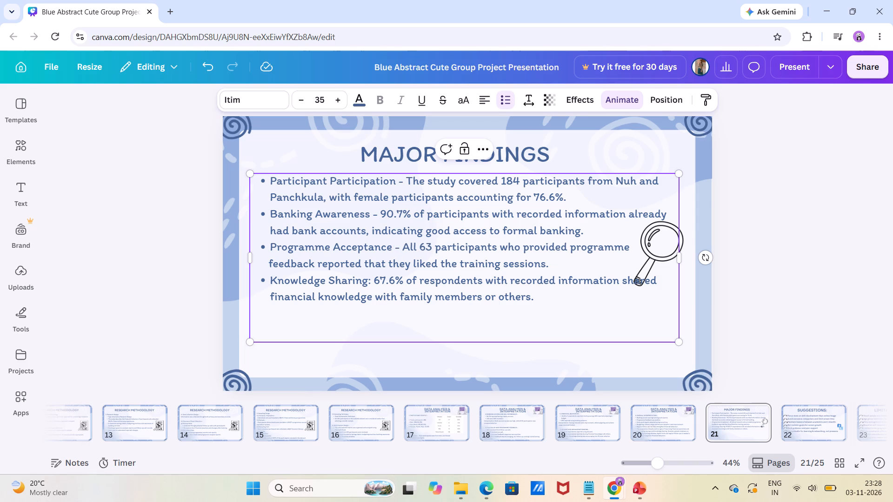
{"action": "left_click", "coordinate": [370, 280]}
{"action": "key", "text": "BackSpace"}
{"action": "key", "text": "space"}
{"action": "type", "text": "-"}
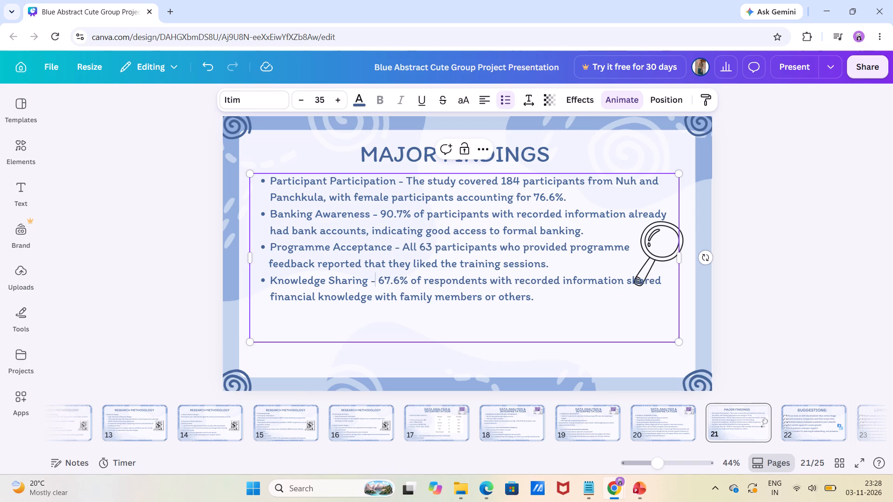
Insert the word "that" before "shared" in the Knowledge Sharing finding.
{"action": "left_click", "coordinate": [623, 283]}
{"action": "key", "text": "Return"}
{"action": "key", "text": "BackSpace"}
{"action": "key", "text": "BackSpace"}
{"action": "type", "text": "that"}
{"action": "key", "text": "BackSpace"}
{"action": "key", "text": "BackSpace"}
{"action": "key", "text": "BackSpace"}
{"action": "key", "text": "BackSpace"}
{"action": "key", "text": "space"}
{"action": "type", "text": "that"}
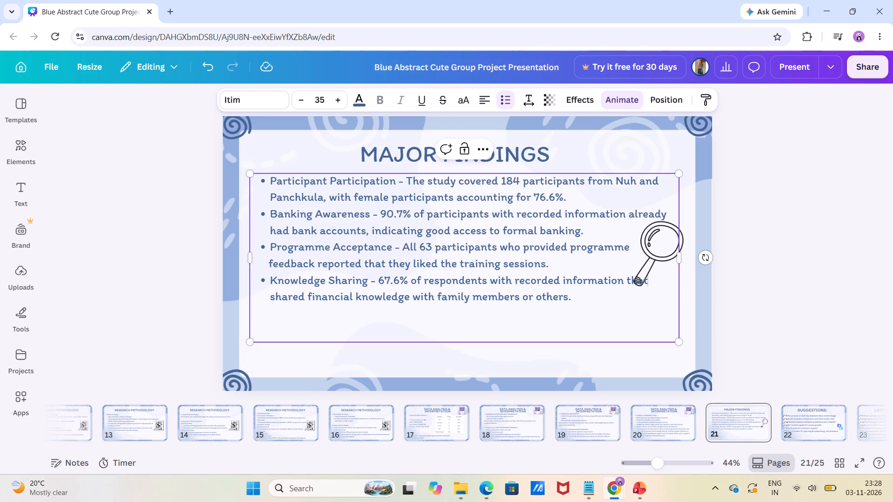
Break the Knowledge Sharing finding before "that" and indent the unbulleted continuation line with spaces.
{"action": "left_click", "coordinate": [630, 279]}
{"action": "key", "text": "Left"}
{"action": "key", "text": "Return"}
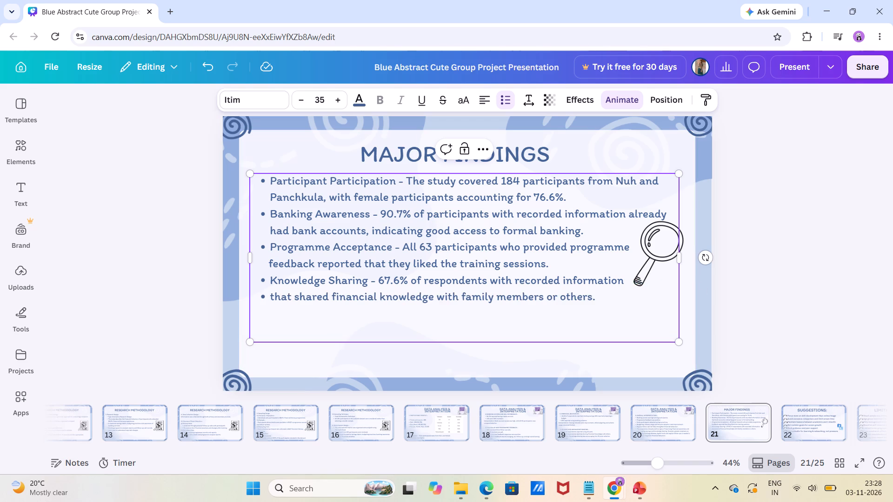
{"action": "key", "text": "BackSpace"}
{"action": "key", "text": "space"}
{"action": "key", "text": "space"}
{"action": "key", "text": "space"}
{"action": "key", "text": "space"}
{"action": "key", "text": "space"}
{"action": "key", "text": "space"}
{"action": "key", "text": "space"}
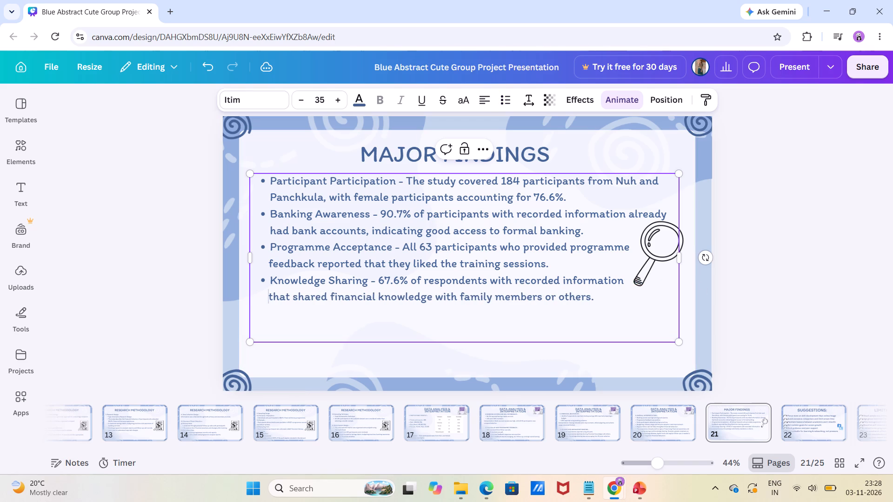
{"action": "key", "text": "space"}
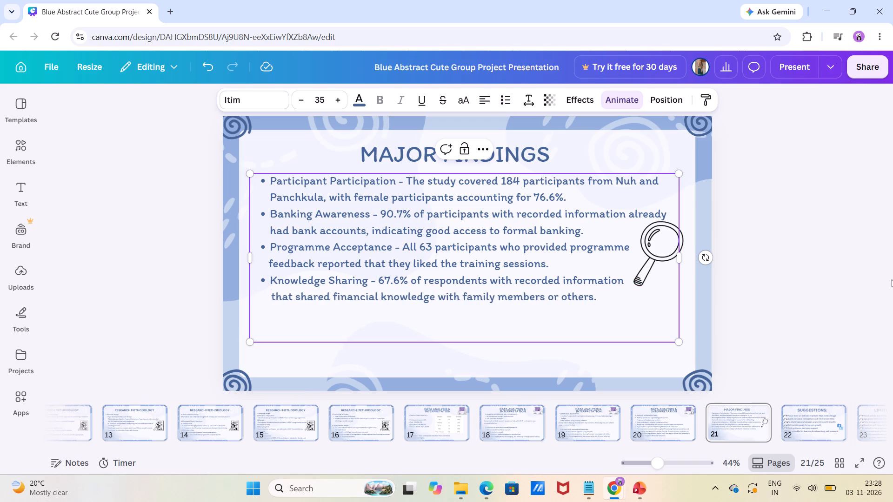
Remove the empty lines at the end of the text box, below the Knowledge Sharing finding.
{"action": "left_click", "coordinate": [600, 293]}
{"action": "key", "text": "Return"}
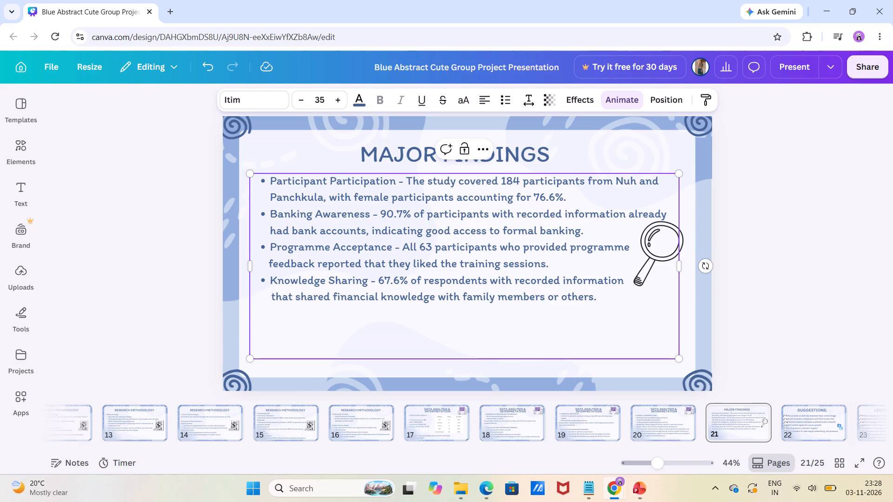
{"action": "key", "text": "BackSpace"}
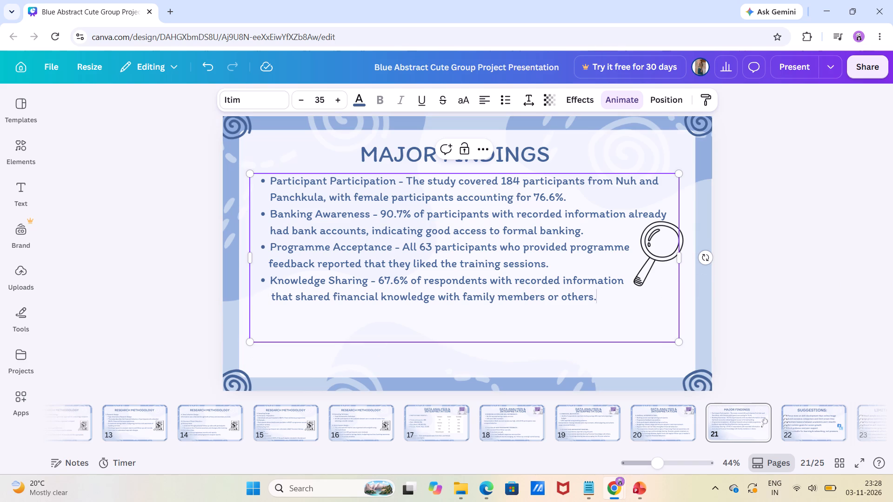
{"action": "key", "text": "Down"}
{"action": "key", "text": "BackSpace"}
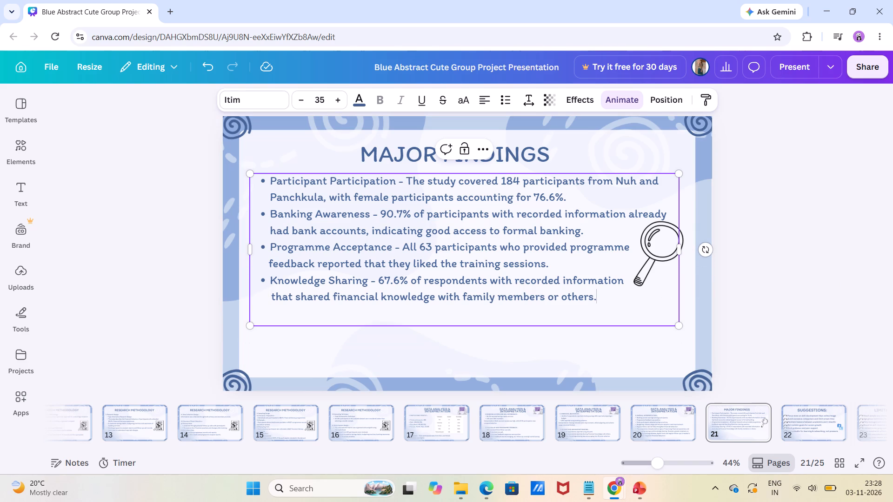
{"action": "key", "text": "Down"}
{"action": "key", "text": "BackSpace"}
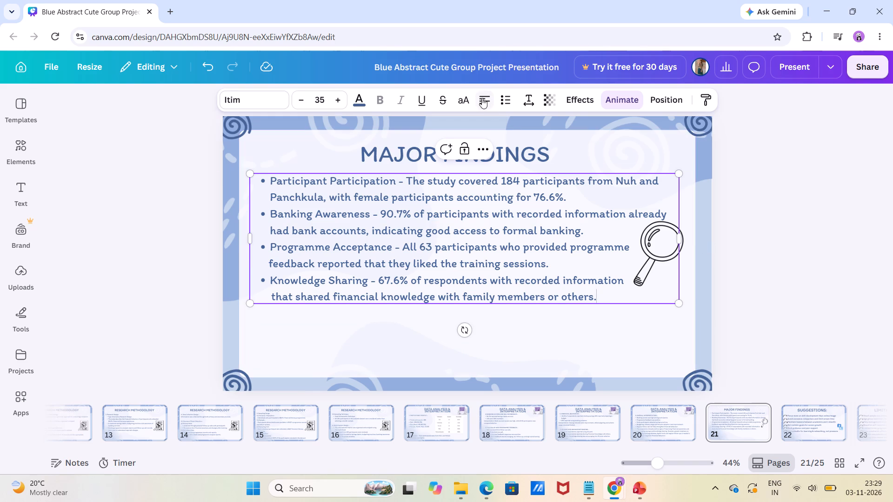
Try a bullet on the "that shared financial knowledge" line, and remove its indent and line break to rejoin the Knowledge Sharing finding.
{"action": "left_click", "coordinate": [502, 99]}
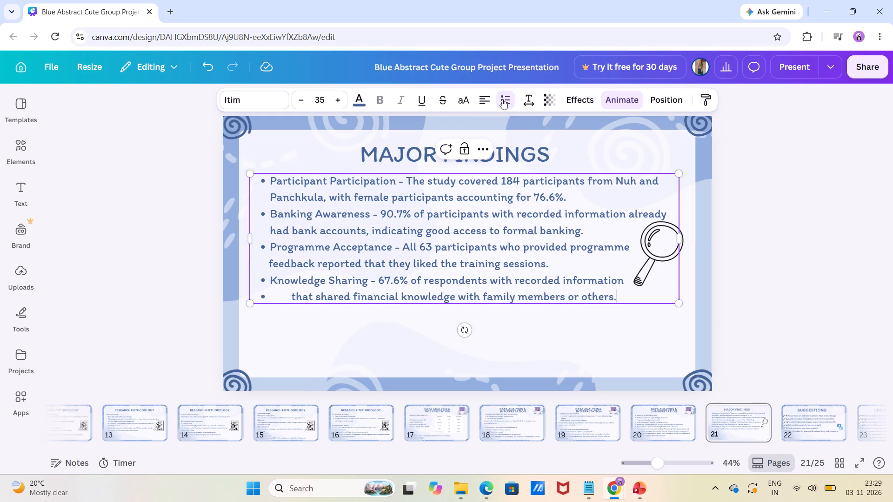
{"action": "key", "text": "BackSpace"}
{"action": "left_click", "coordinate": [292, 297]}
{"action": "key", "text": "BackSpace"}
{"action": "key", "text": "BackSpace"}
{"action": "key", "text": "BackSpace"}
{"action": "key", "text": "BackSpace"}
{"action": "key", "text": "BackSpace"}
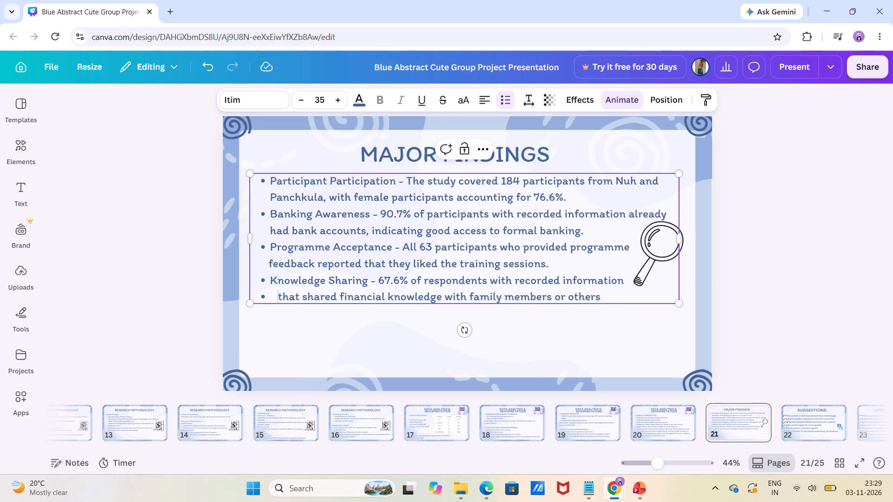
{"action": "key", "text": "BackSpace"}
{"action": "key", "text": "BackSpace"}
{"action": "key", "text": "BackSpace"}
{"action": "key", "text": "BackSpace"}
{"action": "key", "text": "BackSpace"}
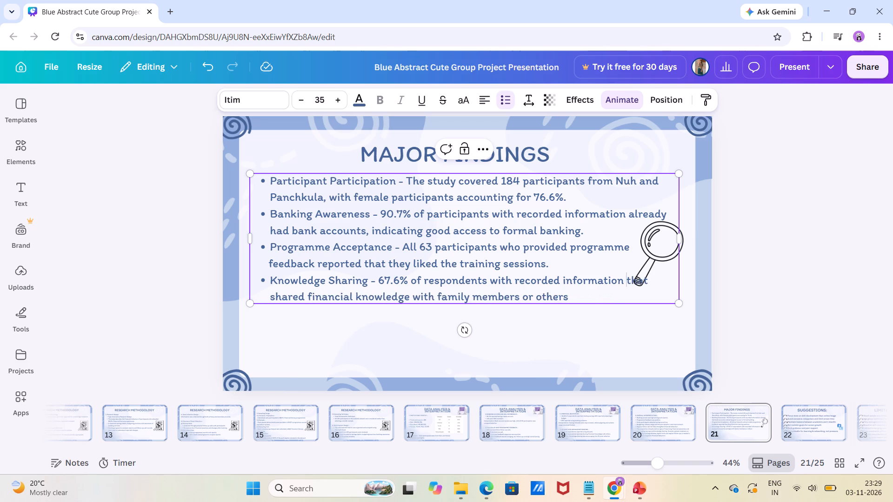
Break the Knowledge Sharing finding before "that" and indent the unbulleted continuation line with spaces to match the bullet text.
{"action": "key", "text": "Return"}
{"action": "key", "text": "BackSpace"}
{"action": "key", "text": "space"}
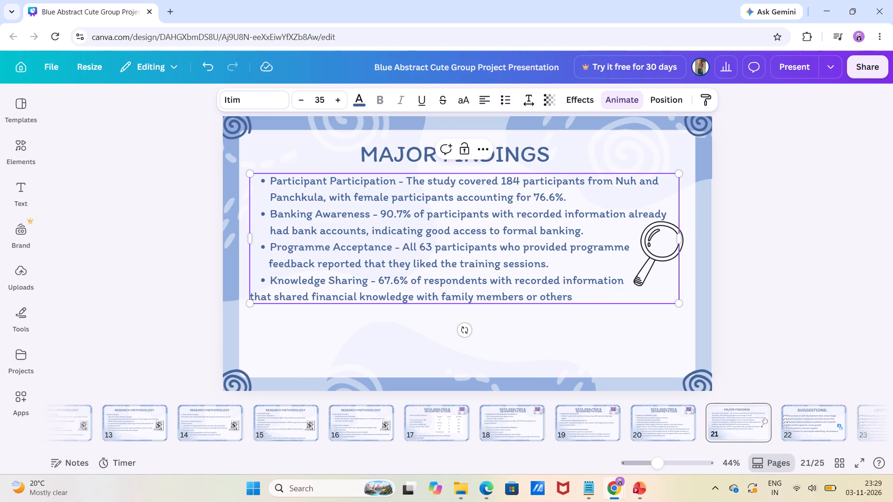
{"action": "key", "text": "space"}
{"action": "key", "text": "space"}
{"action": "key", "text": "space"}
{"action": "key", "text": "space"}
{"action": "key", "text": "space"}
{"action": "key", "text": "space"}
{"action": "key", "text": "space"}
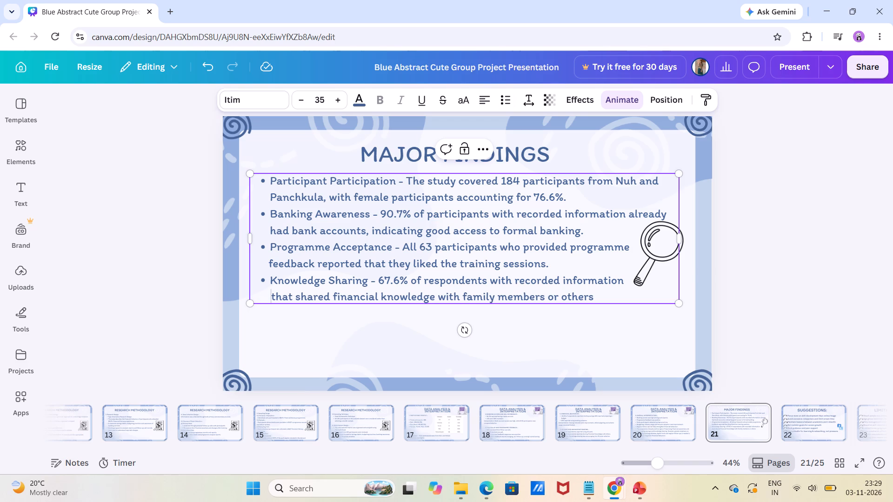
End the Knowledge Sharing finding with a full stop and start a new line below it.
{"action": "left_click", "coordinate": [598, 295]}
{"action": "key", "text": "period"}
{"action": "key", "text": "Return"}
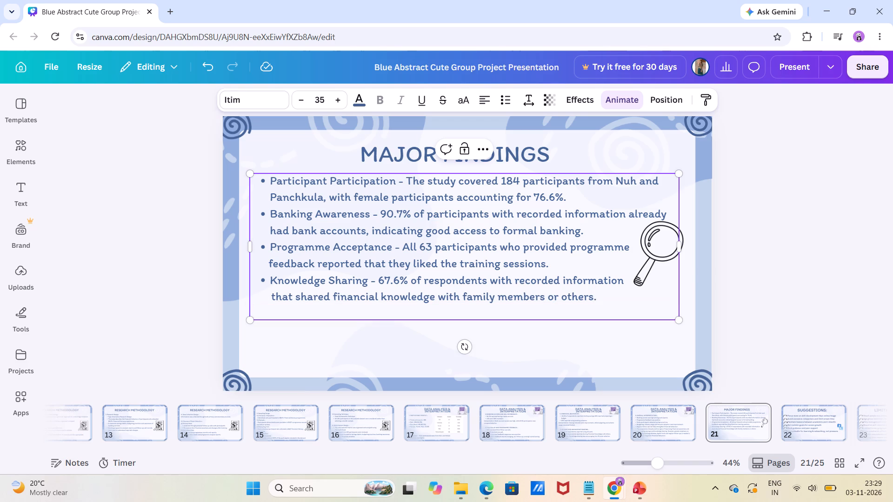
{"action": "left_click", "coordinate": [509, 98]}
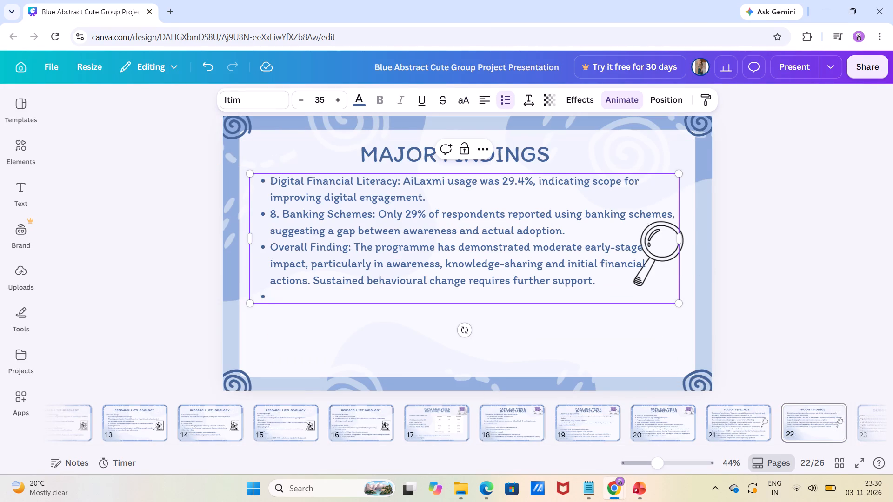
Remove the number "8." before "Banking Schemes".
{"action": "left_click", "coordinate": [283, 215]}
{"action": "key", "text": "BackSpace"}
{"action": "key", "text": "BackSpace"}
{"action": "key", "text": "BackSpace"}
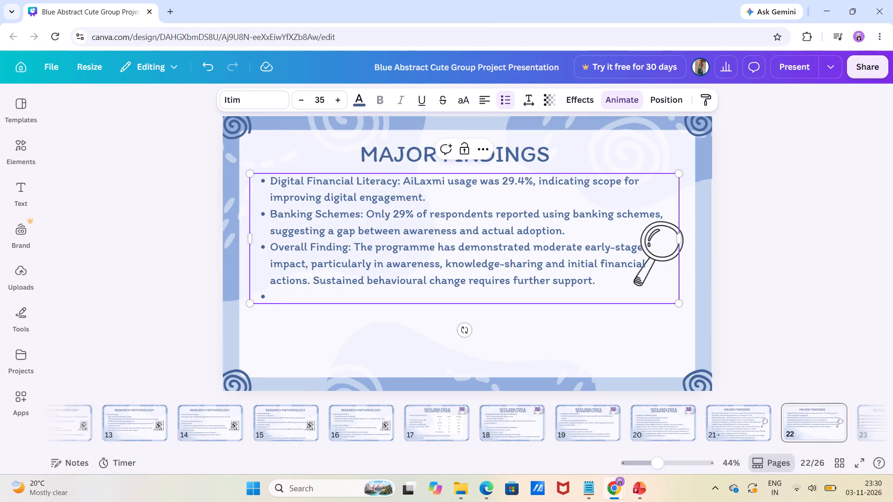
Replace the colons after "Digital Financial Literacy", "Banking Schemes" and "Overall Finding" with spaced dashes.
{"action": "left_click", "coordinate": [403, 183]}
{"action": "key", "text": "BackSpace"}
{"action": "key", "text": "BackSpace"}
{"action": "key", "text": "space"}
{"action": "type", "text": "-"}
{"action": "key", "text": "space"}
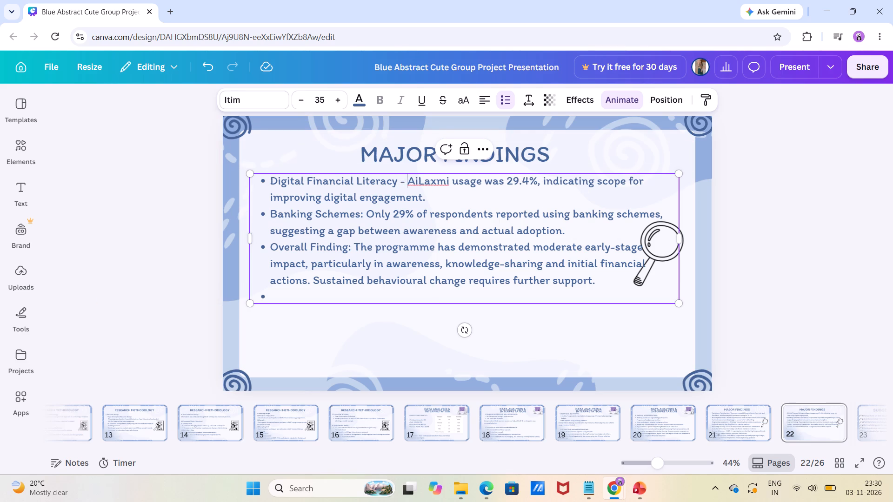
{"action": "left_click", "coordinate": [364, 213]}
{"action": "key", "text": "BackSpace"}
{"action": "key", "text": "space"}
{"action": "type", "text": "-"}
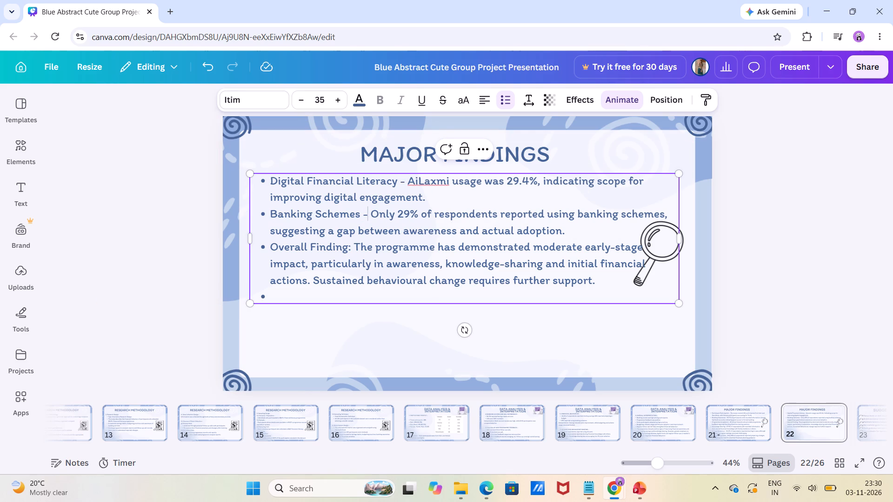
{"action": "left_click", "coordinate": [350, 249]}
{"action": "key", "text": "BackSpace"}
{"action": "key", "text": "space"}
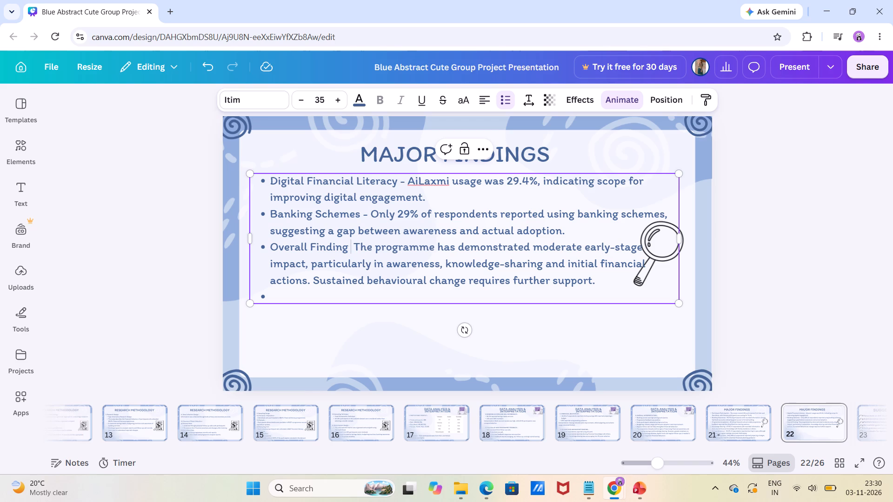
{"action": "key", "text": "minus"}
Insert an unbulleted blank line between the Banking Schemes finding and the Overall Finding.
{"action": "left_click", "coordinate": [580, 232]}
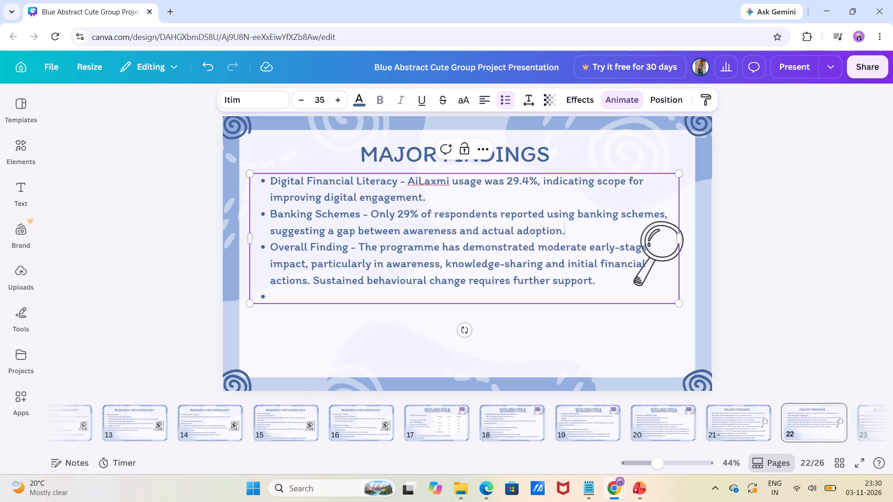
{"action": "key", "text": "Return"}
{"action": "key", "text": "BackSpace"}
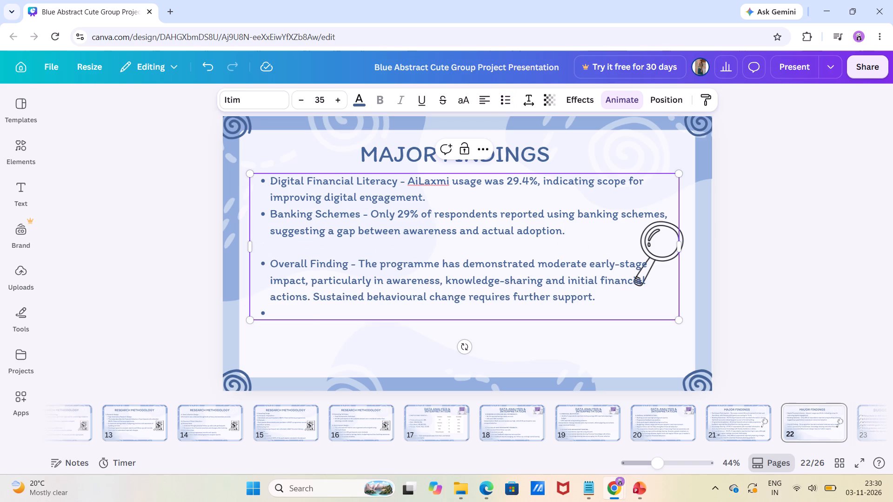
Remove the empty bullet below the Overall Finding text on page 22.
{"action": "left_click", "coordinate": [306, 315]}
{"action": "key", "text": "BackSpace"}
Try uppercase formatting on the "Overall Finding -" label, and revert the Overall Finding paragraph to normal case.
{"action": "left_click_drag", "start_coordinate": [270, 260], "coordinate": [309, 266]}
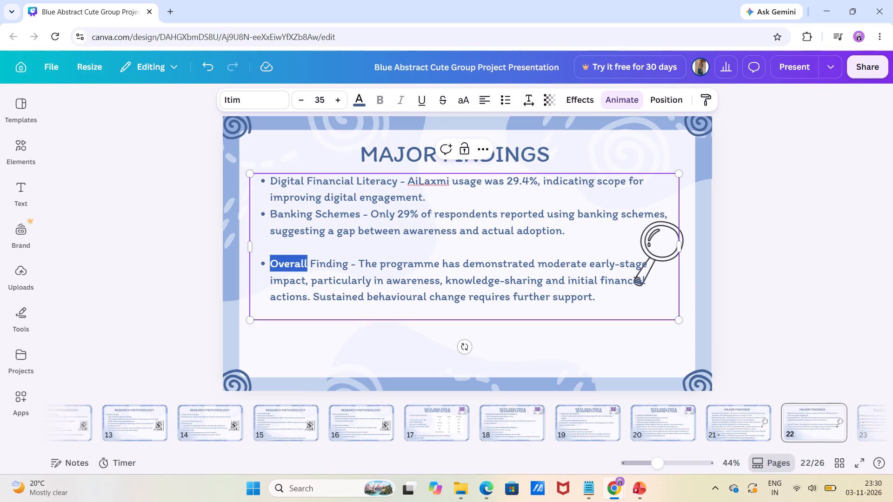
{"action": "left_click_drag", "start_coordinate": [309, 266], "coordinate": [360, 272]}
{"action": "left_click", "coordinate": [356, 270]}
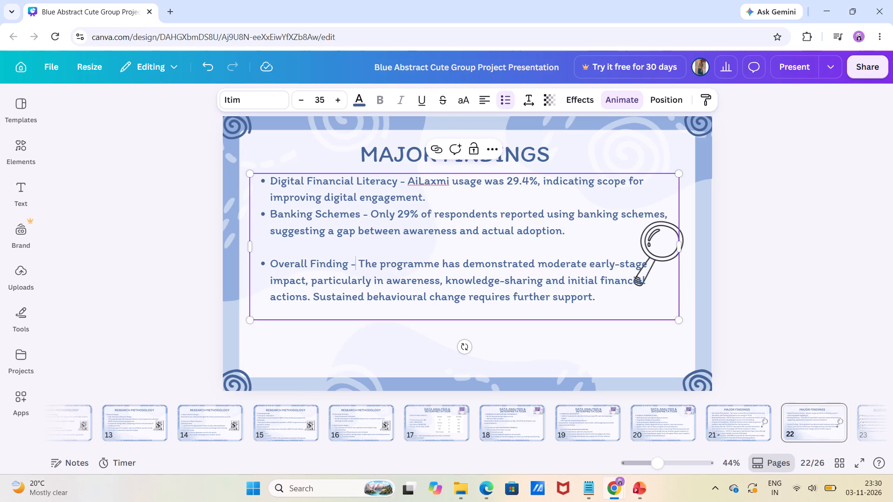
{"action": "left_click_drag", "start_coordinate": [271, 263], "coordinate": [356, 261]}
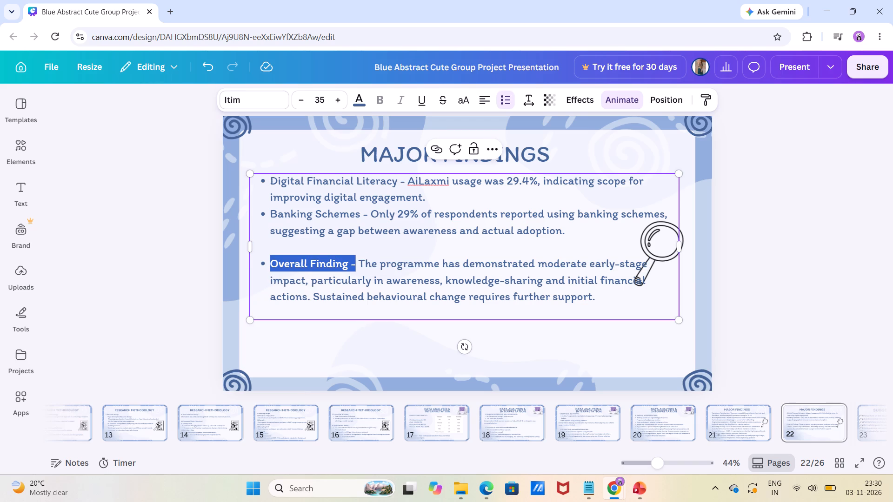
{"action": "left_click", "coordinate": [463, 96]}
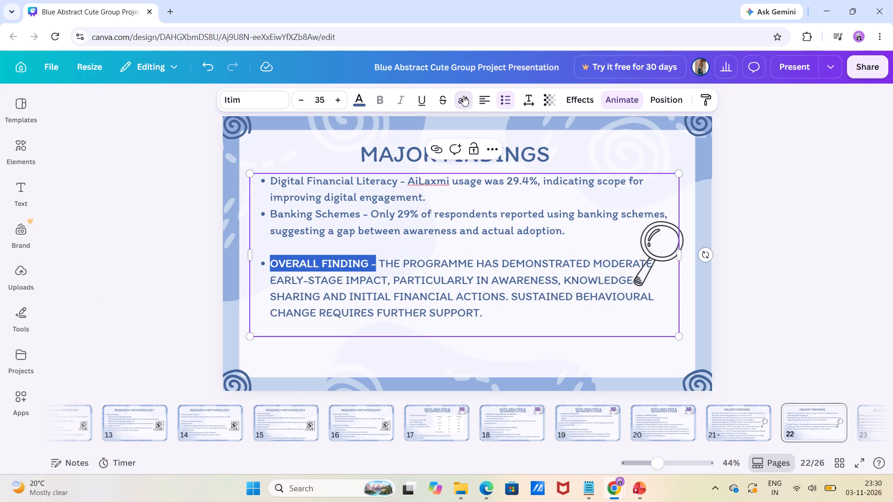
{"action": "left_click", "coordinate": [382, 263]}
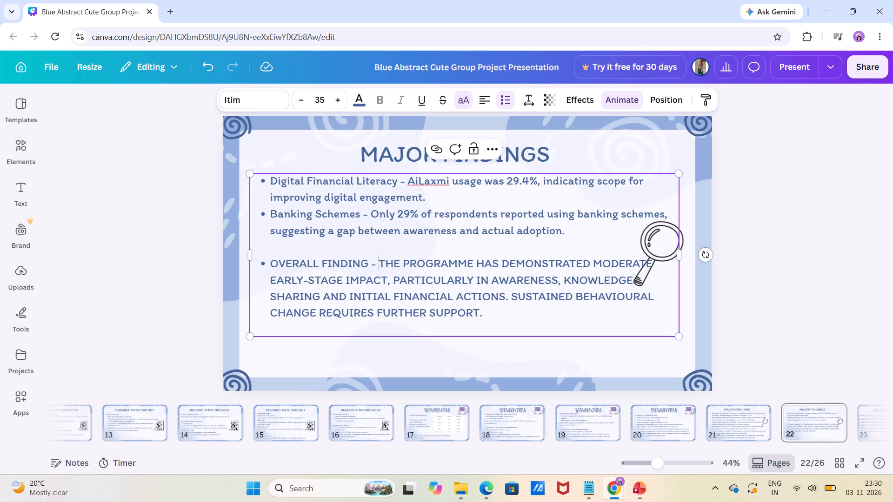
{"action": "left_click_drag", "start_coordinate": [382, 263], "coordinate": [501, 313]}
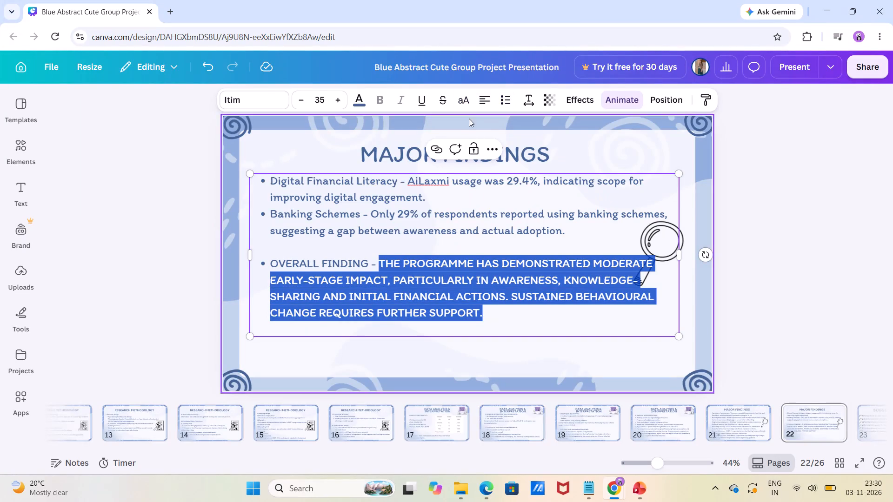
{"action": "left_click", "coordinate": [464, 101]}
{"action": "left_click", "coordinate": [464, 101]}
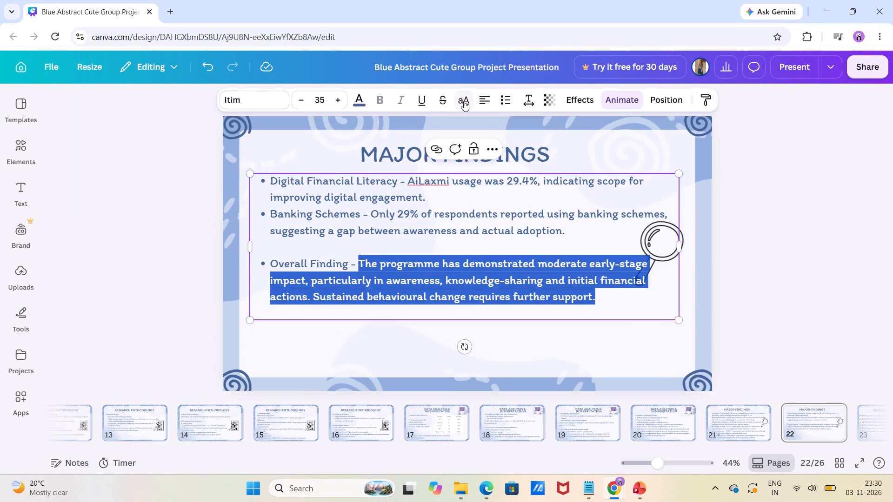
Break the Overall Finding text after "moderate" and indent the unbulleted continuation line to align with the text above.
{"action": "left_click", "coordinate": [592, 263]}
{"action": "key", "text": "Return"}
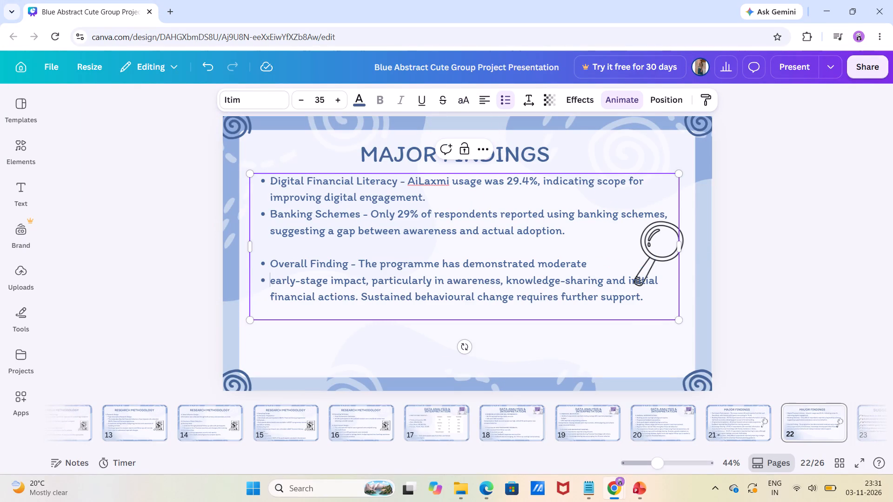
{"action": "key", "text": "BackSpace"}
{"action": "key", "text": "space"}
{"action": "key", "text": "space"}
{"action": "key", "text": "space"}
{"action": "key", "text": "space"}
{"action": "key", "text": "space"}
{"action": "key", "text": "space"}
{"action": "key", "text": "space"}
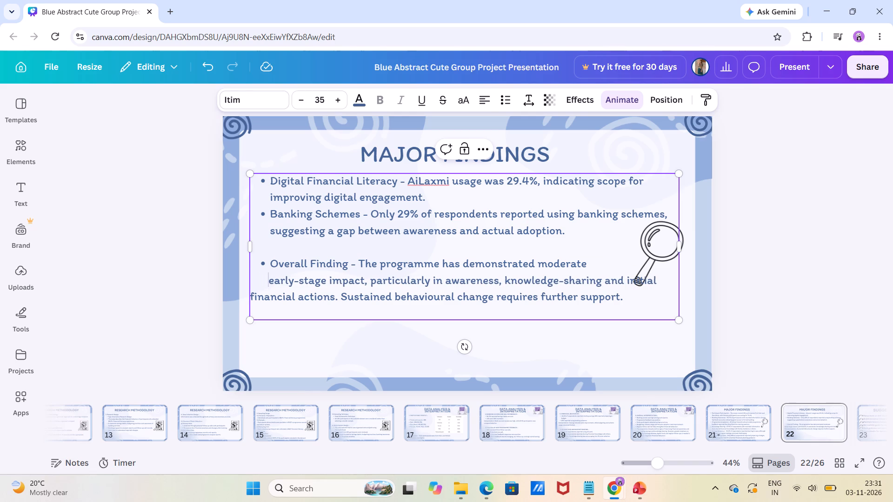
{"action": "key", "text": "space"}
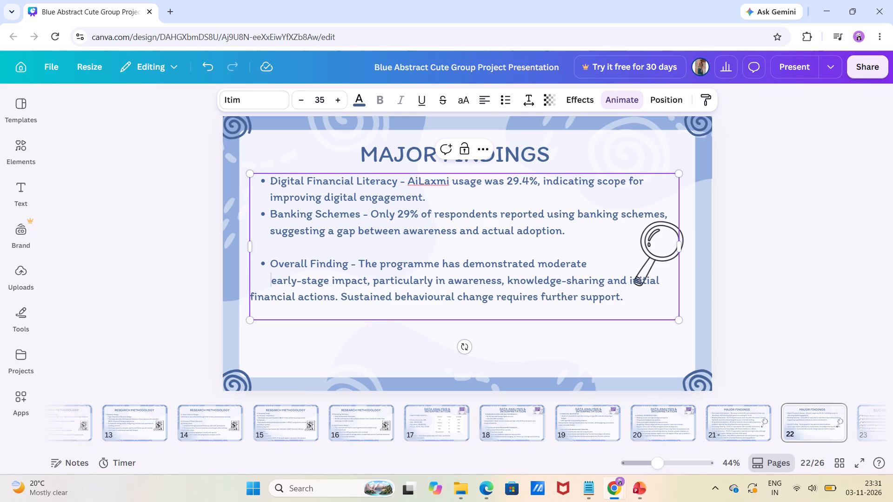
Break the Overall Finding text after "knowledge-sharing" and indent the line starting "and initial" to match.
{"action": "left_click", "coordinate": [607, 280]}
{"action": "key", "text": "Return"}
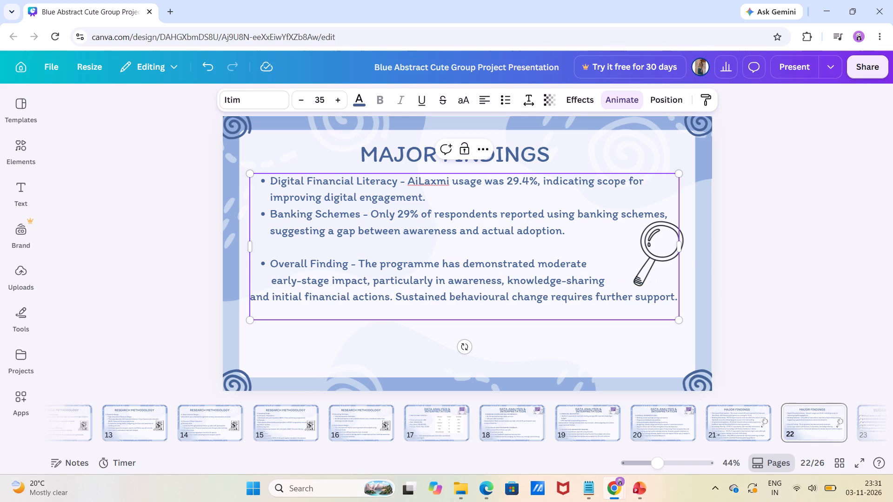
{"action": "left_click", "coordinate": [251, 297]}
{"action": "key", "text": "space"}
{"action": "key", "text": "space"}
{"action": "key", "text": "space"}
{"action": "key", "text": "space"}
{"action": "key", "text": "space"}
{"action": "key", "text": "space"}
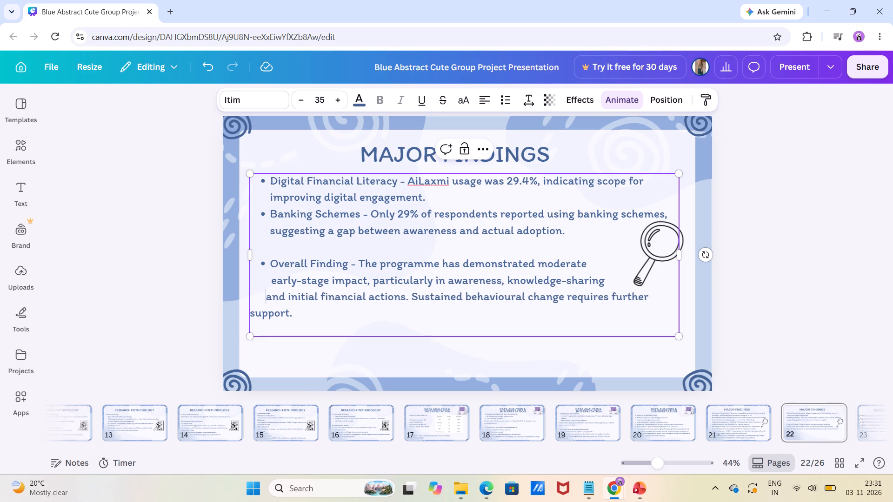
{"action": "key", "text": "space"}
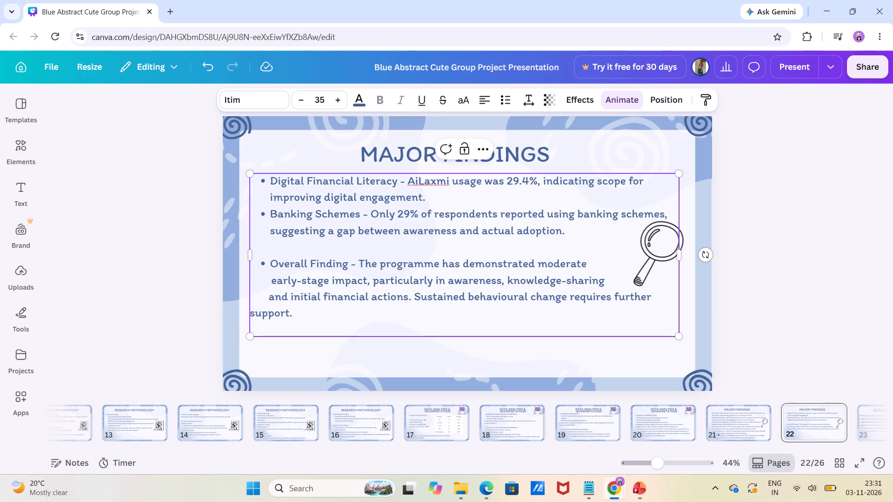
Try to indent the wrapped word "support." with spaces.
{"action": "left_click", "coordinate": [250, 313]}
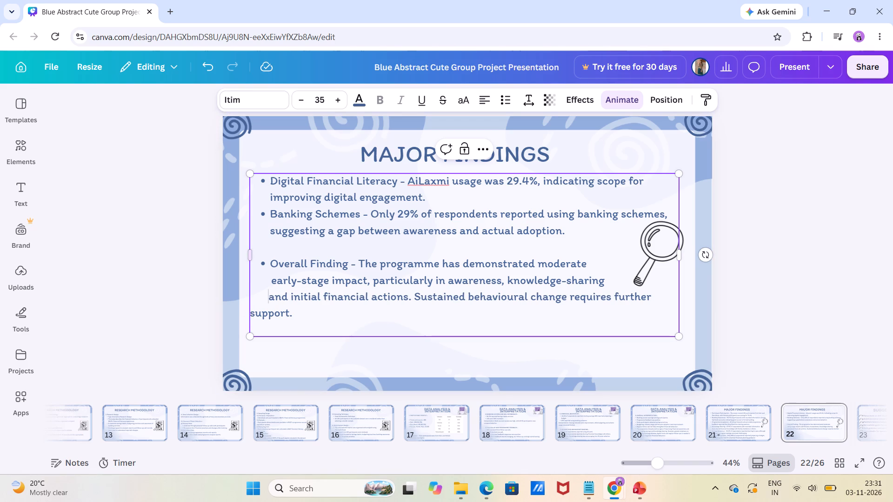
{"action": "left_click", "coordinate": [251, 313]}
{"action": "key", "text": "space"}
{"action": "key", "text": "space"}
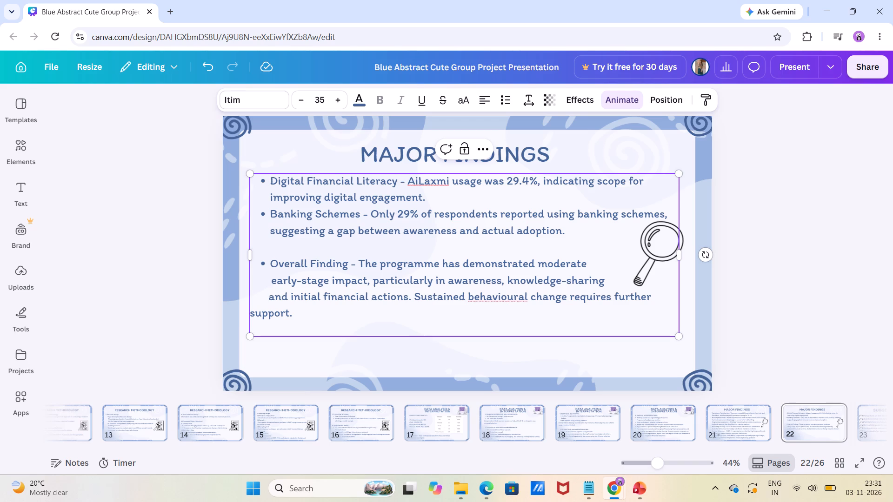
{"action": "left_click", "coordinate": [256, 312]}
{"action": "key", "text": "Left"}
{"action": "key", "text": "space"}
Delete the stray backslashes, the word "support." and the extra spaces after "further".
{"action": "left_click", "coordinate": [303, 312]}
{"action": "type", "text": "\\\\\\"}
{"action": "key", "text": "BackSpace"}
{"action": "key", "text": "BackSpace"}
{"action": "key", "text": "BackSpace"}
{"action": "key", "text": "BackSpace"}
{"action": "key", "text": "BackSpace"}
{"action": "key", "text": "BackSpace"}
{"action": "key", "text": "BackSpace"}
{"action": "key", "text": "BackSpace"}
{"action": "key", "text": "BackSpace"}
{"action": "key", "text": "BackSpace"}
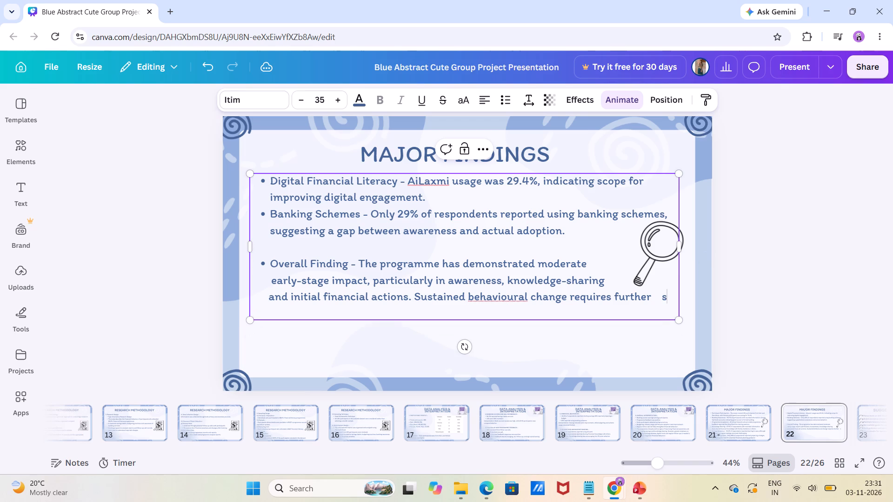
{"action": "key", "text": "BackSpace"}
{"action": "key", "text": "BackSpace"}
{"action": "key", "text": "BackSpace"}
{"action": "key", "text": "BackSpace"}
{"action": "key", "text": "BackSpace"}
Retype "support." on its own line below "further" and indent it to align with the lines above.
{"action": "key", "text": "Return"}
{"action": "key", "text": "s"}
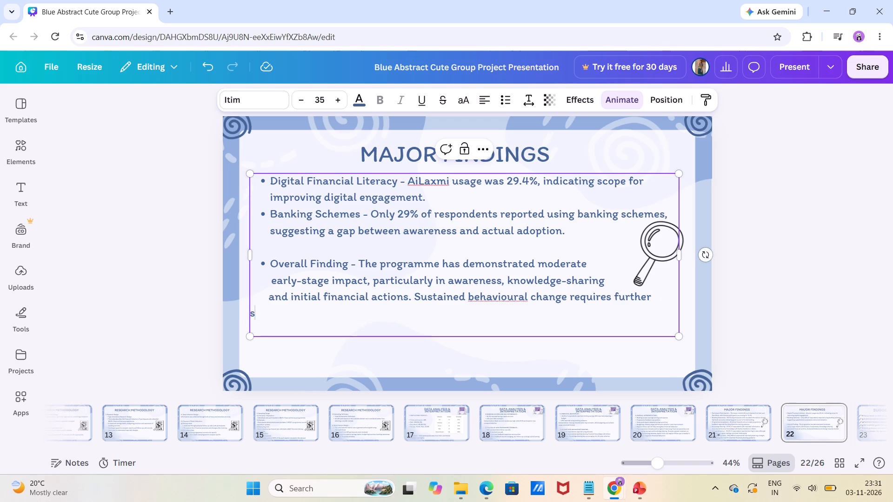
{"action": "type", "text": "upport."}
{"action": "key", "text": "Left"}
{"action": "key", "text": "Left"}
{"action": "key", "text": "Left"}
{"action": "key", "text": "Left"}
{"action": "key", "text": "Left"}
{"action": "key", "text": "Left"}
{"action": "key", "text": "Left"}
{"action": "key", "text": "Left"}
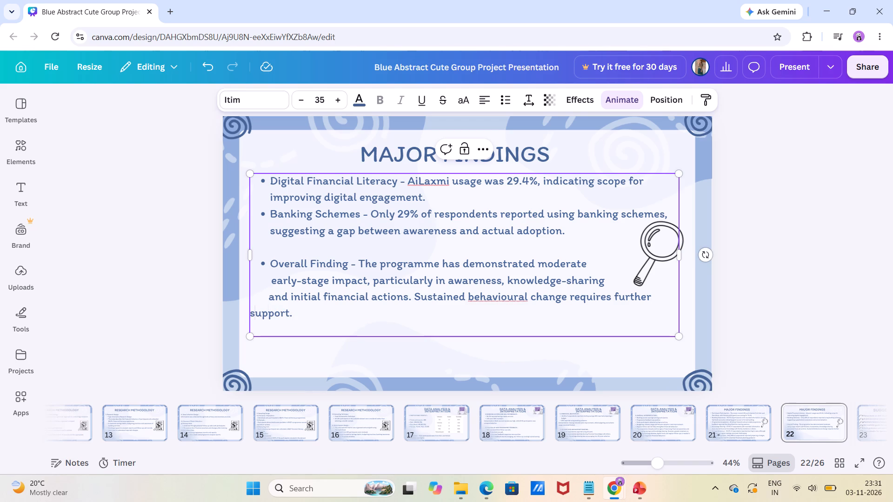
{"action": "key", "text": "space"}
{"action": "key", "text": "space"}
{"action": "key", "text": "space"}
{"action": "key", "text": "space"}
{"action": "key", "text": "space"}
{"action": "key", "text": "space"}
{"action": "key", "text": "space"}
Replace the label "Overall Finding" with "OVERALL FINDING" in capitals.
{"action": "left_click", "coordinate": [347, 262]}
{"action": "key", "text": "BackSpace"}
{"action": "key", "text": "BackSpace"}
{"action": "key", "text": "BackSpace"}
{"action": "key", "text": "BackSpace"}
{"action": "key", "text": "BackSpace"}
{"action": "key", "text": "BackSpace"}
{"action": "key", "text": "BackSpace"}
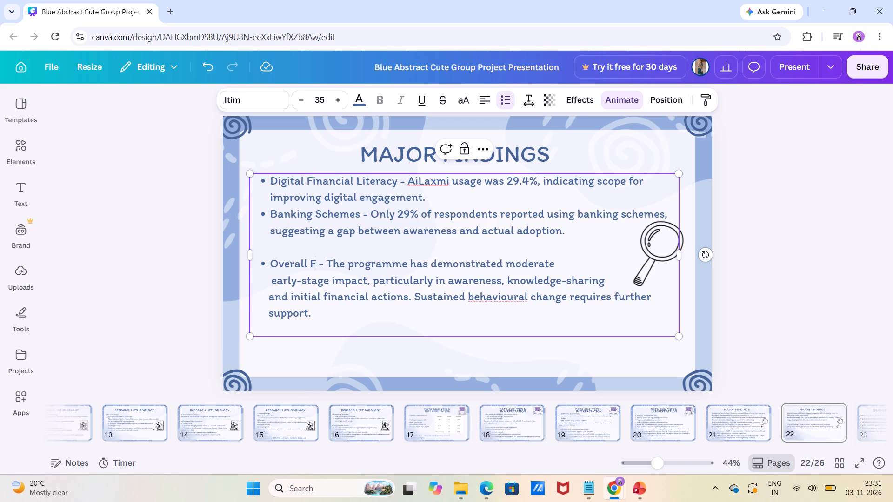
{"action": "key", "text": "BackSpace"}
{"action": "key", "text": "BackSpace"}
{"action": "key", "text": "BackSpace"}
{"action": "key", "text": "BackSpace"}
{"action": "key", "text": "BackSpace"}
{"action": "key", "text": "BackSpace"}
{"action": "key", "text": "BackSpace"}
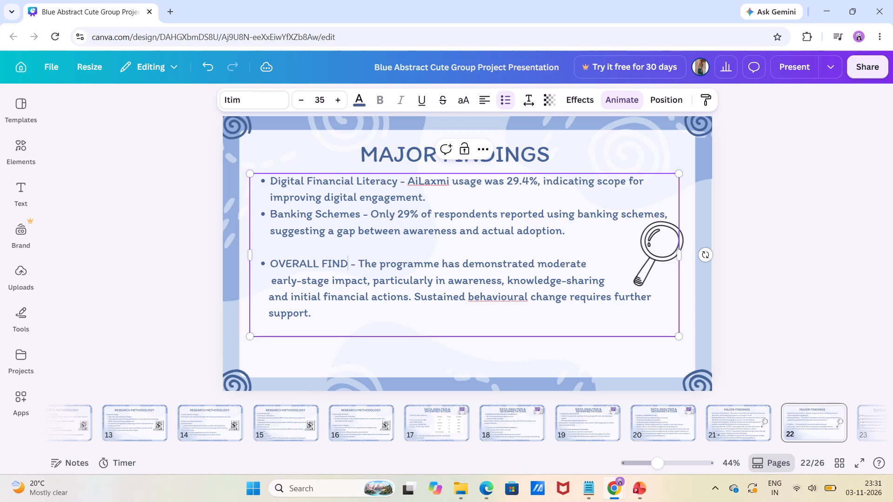
{"action": "left_click", "coordinate": [186, 284]}
Move the findings text box slightly down on the slide.
{"action": "left_click_drag", "start_coordinate": [346, 280], "coordinate": [346, 284]}
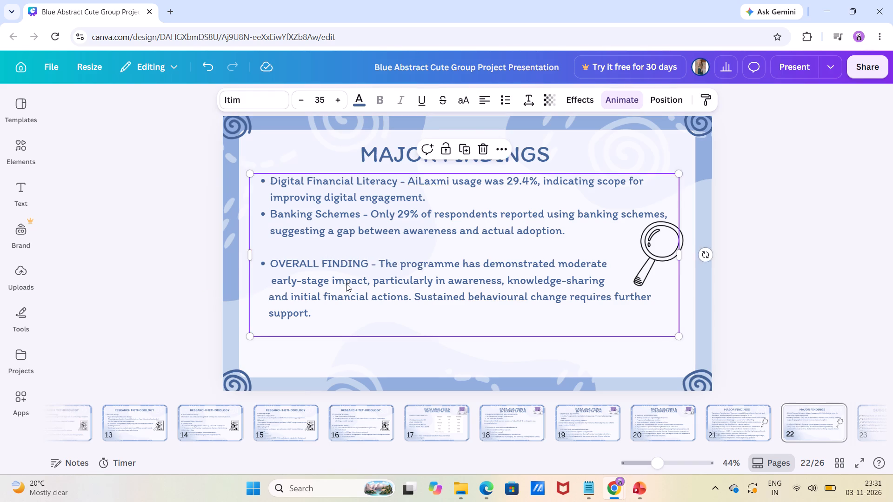
{"action": "left_click_drag", "start_coordinate": [346, 284], "coordinate": [347, 291]}
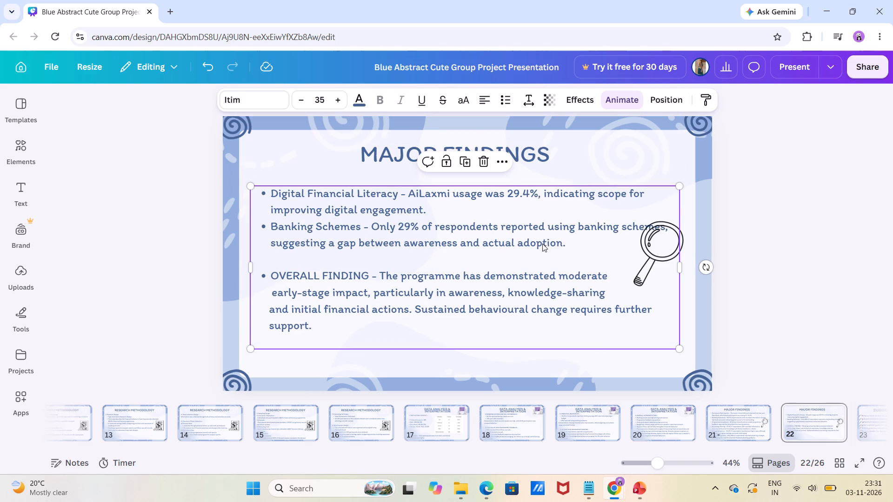
Break the Banking Schemes finding before "schemes," and indent the unbulleted continuation line to clear the magnifying glass.
{"action": "left_click", "coordinate": [620, 224]}
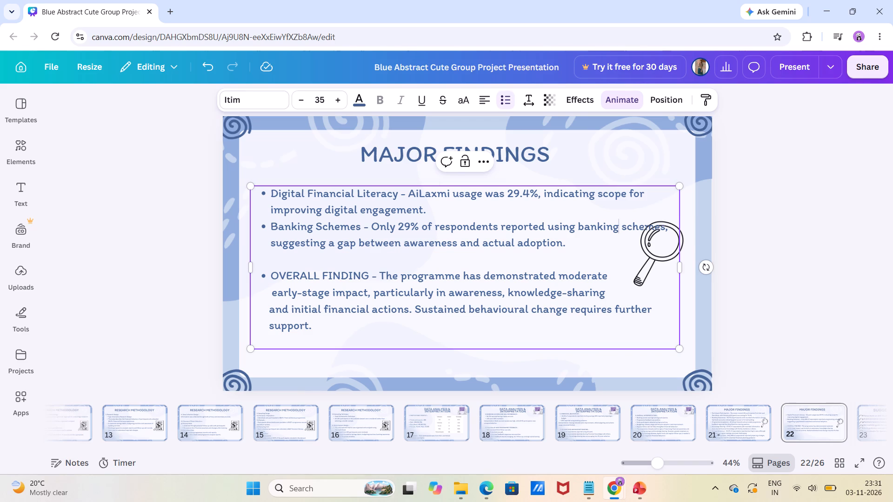
{"action": "key", "text": "Return"}
{"action": "key", "text": "BackSpace"}
{"action": "key", "text": "space"}
{"action": "key", "text": "space"}
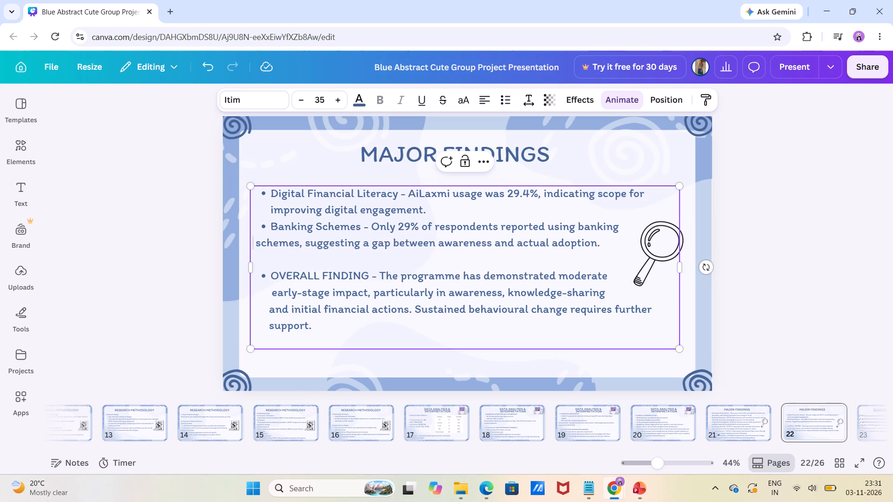
{"action": "key", "text": "space"}
{"action": "key", "text": "space"}
{"action": "key", "text": "space"}
{"action": "key", "text": "space"}
{"action": "key", "text": "space"}
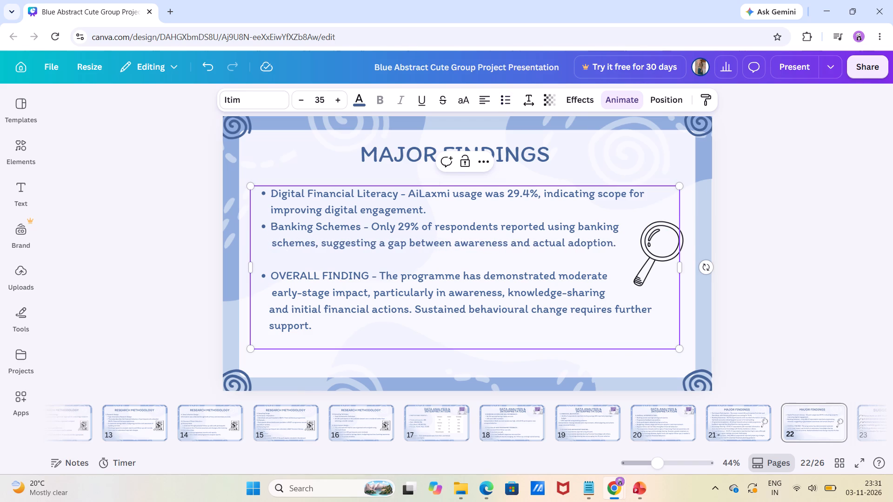
Move the MAJOR FINDINGS heading slightly down and to the right, closer to the findings text.
{"action": "left_click_drag", "start_coordinate": [397, 158], "coordinate": [398, 169]}
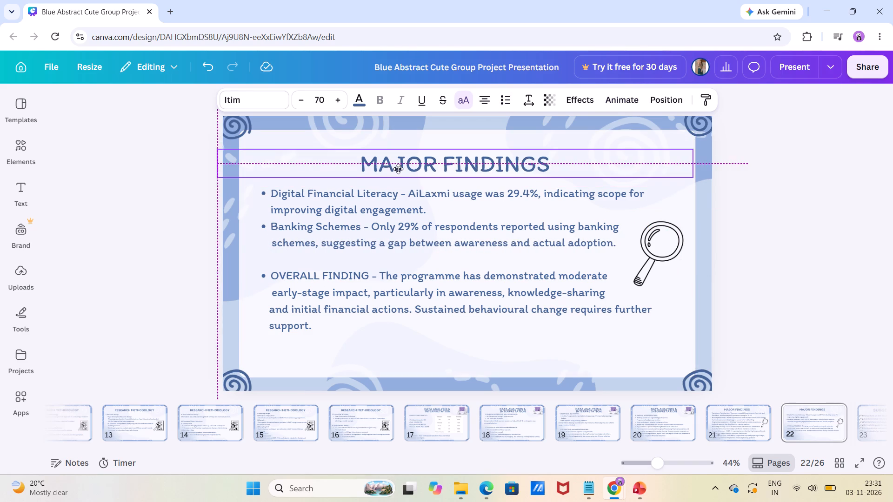
{"action": "left_click_drag", "start_coordinate": [398, 169], "coordinate": [403, 167]}
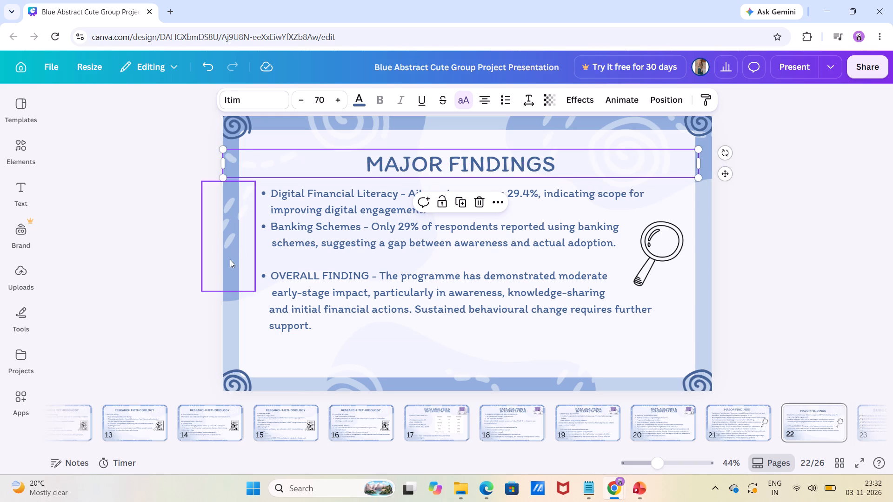
{"action": "left_click", "coordinate": [209, 274]}
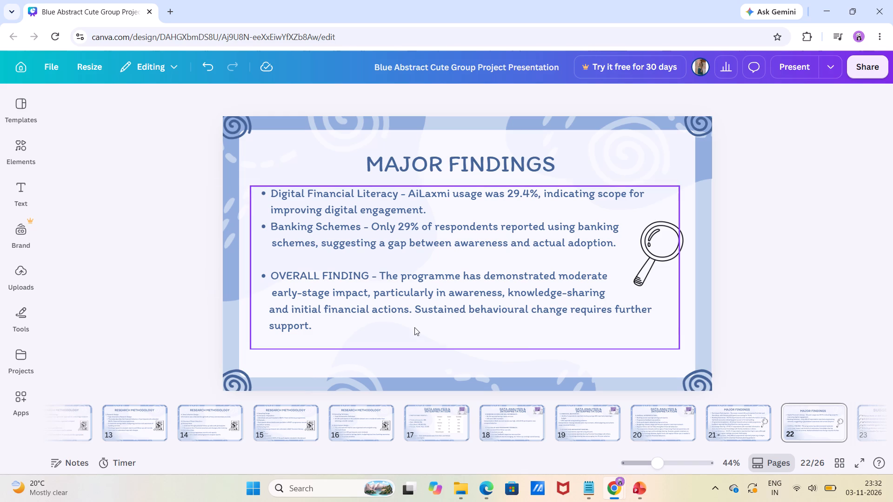
Set the SUGGESTIONS heading on slide 23 to font size 70.
{"action": "scroll", "coordinate": [748, 423], "scroll_direction": "left", "scroll_amount": 2}
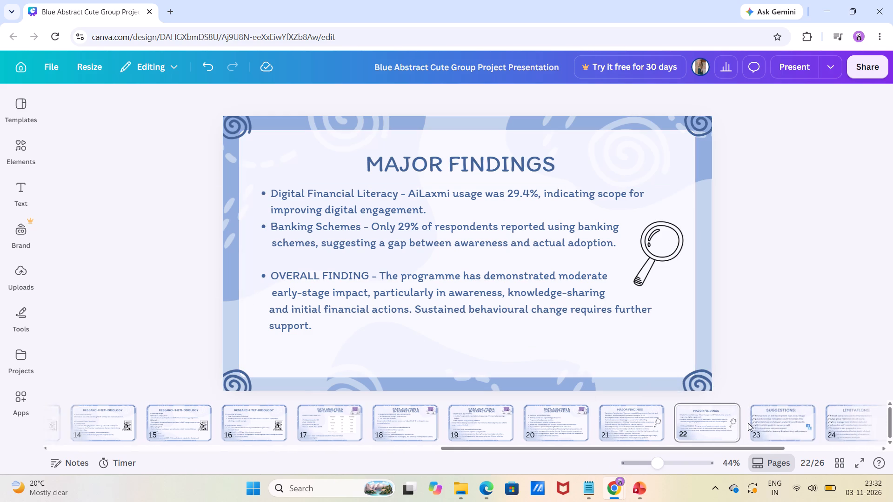
{"action": "scroll", "coordinate": [748, 423], "scroll_direction": "left", "scroll_amount": 2}
{"action": "left_click", "coordinate": [723, 420]}
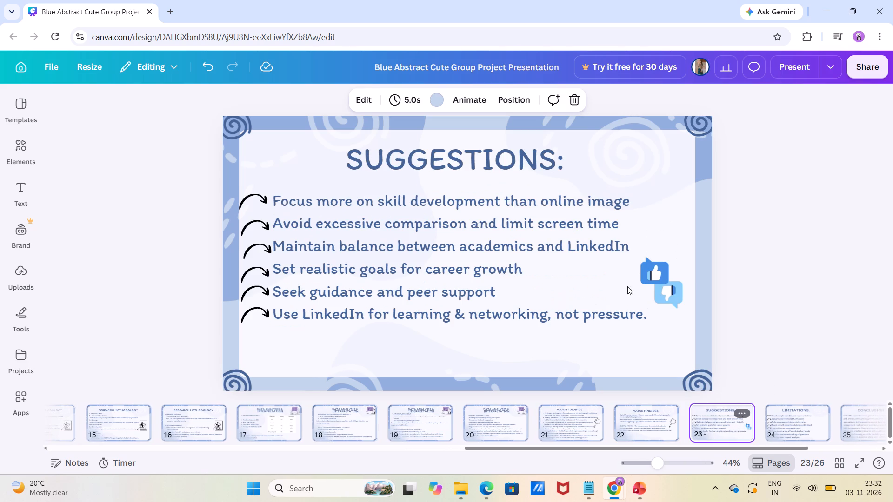
{"action": "left_click", "coordinate": [539, 171]}
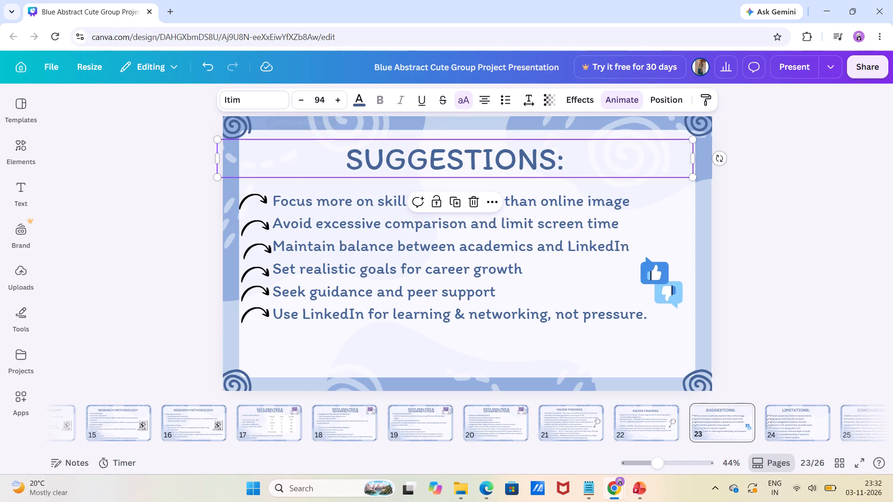
{"action": "left_click", "coordinate": [320, 99]}
{"action": "type", "text": "70"}
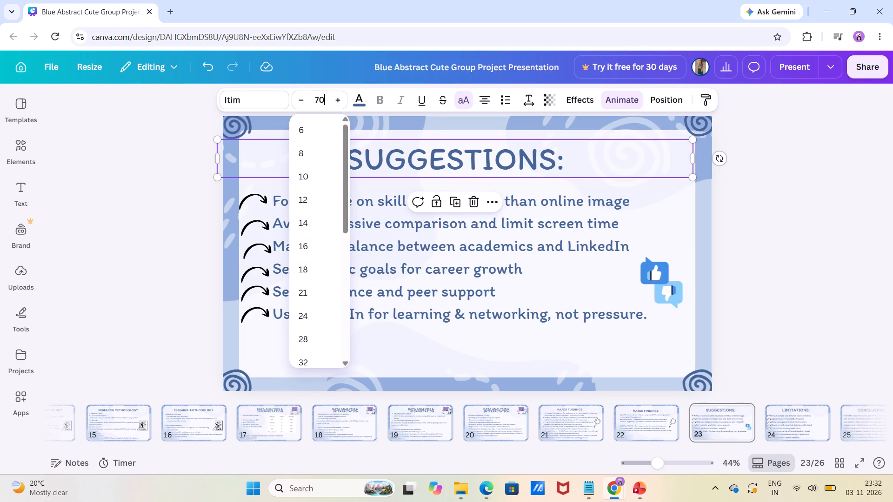
{"action": "key", "text": "Return"}
Change the slide 23 heading to "SUGGESTIONS TO THE STUDY", without the colon.
{"action": "left_click", "coordinate": [537, 149]}
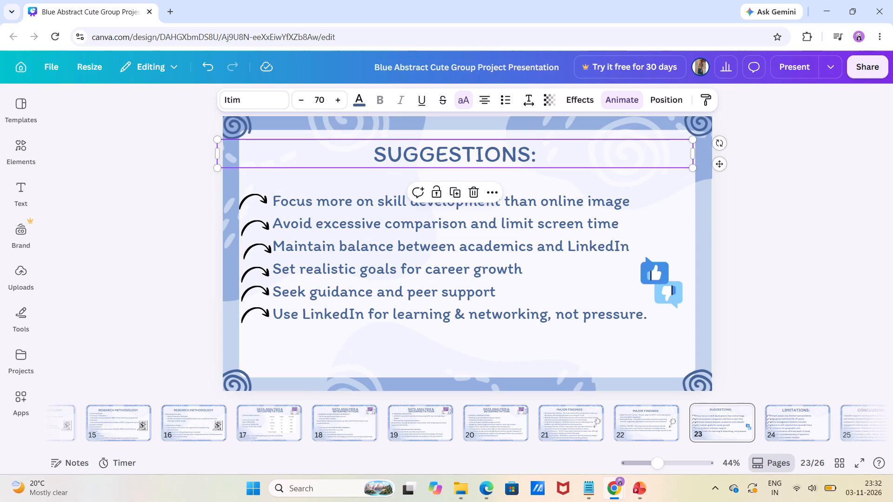
{"action": "key", "text": "BackSpace"}
{"action": "key", "text": "space"}
{"action": "type", "text": "TO TH"}
{"action": "key", "text": "space"}
{"action": "type", "text": "=E"}
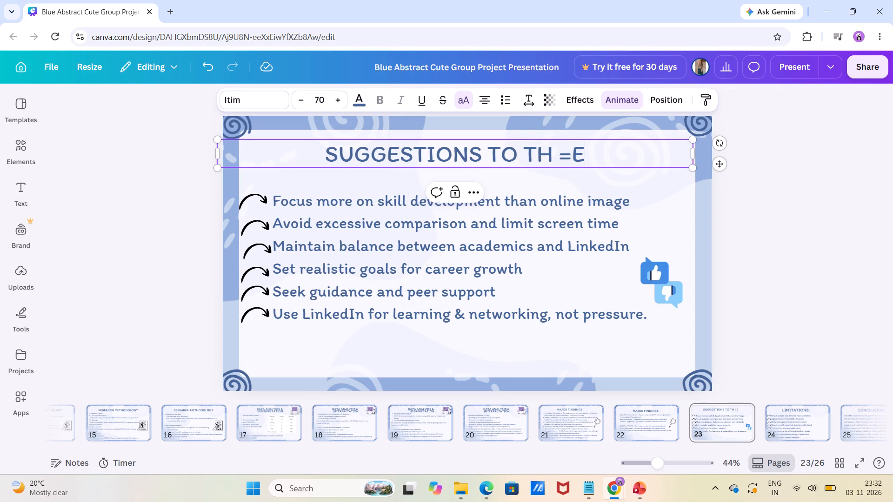
{"action": "key", "text": "BackSpace"}
{"action": "key", "text": "BackSpace"}
{"action": "key", "text": "BackSpace"}
{"action": "type", "text": "E STIDY"}
{"action": "key", "text": "BackSpace"}
{"action": "key", "text": "BackSpace"}
{"action": "key", "text": "BackSpace"}
{"action": "type", "text": "UDY"}
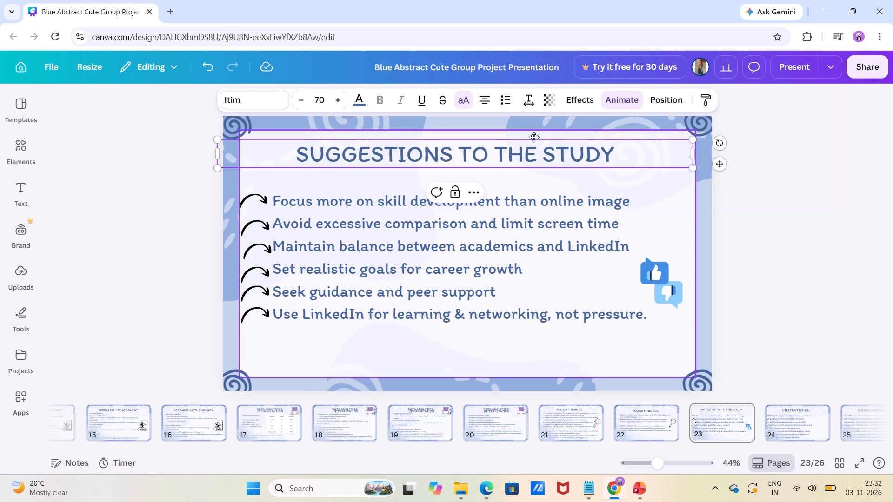
{"action": "left_click", "coordinate": [630, 179]}
Move the SUGGESTIONS TO THE STUDY heading slightly down and to the right, closer to the suggestions list.
{"action": "left_click", "coordinate": [565, 146]}
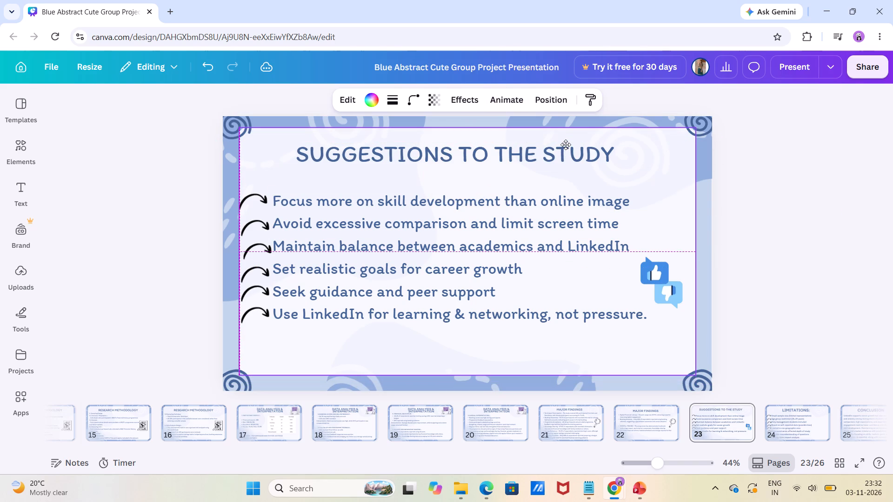
{"action": "left_click", "coordinate": [573, 180]}
{"action": "left_click", "coordinate": [526, 156]}
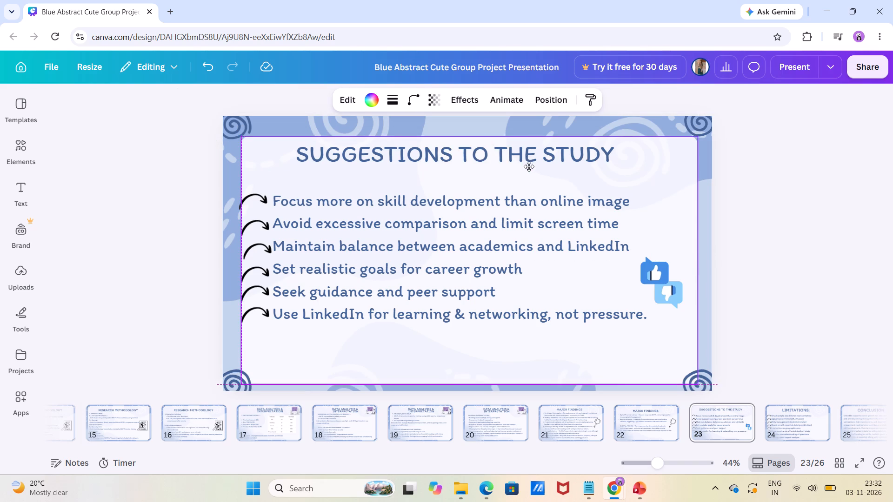
{"action": "left_click", "coordinate": [341, 159]}
{"action": "left_click_drag", "start_coordinate": [340, 157], "coordinate": [343, 166]}
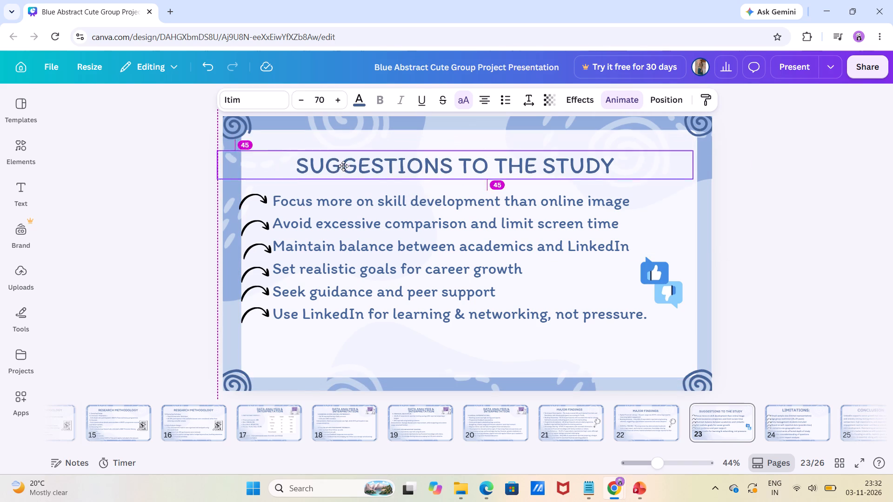
{"action": "left_click_drag", "start_coordinate": [343, 166], "coordinate": [346, 168]}
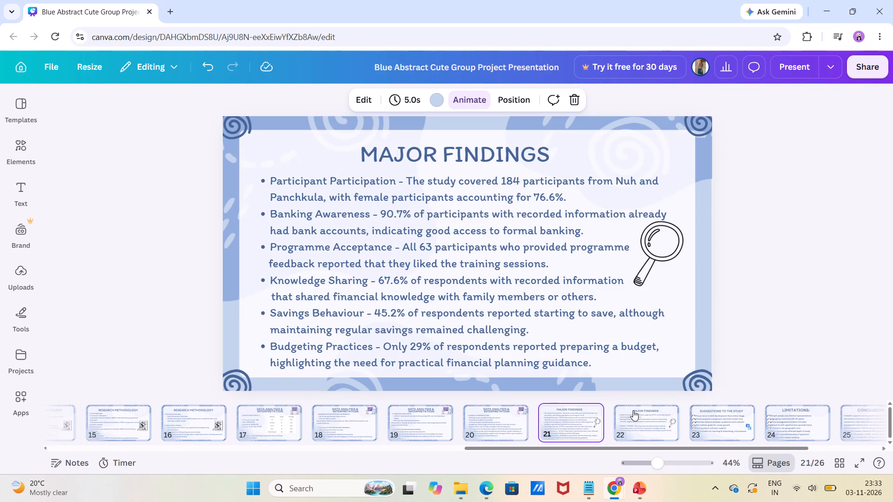
{"action": "left_click", "coordinate": [627, 423]}
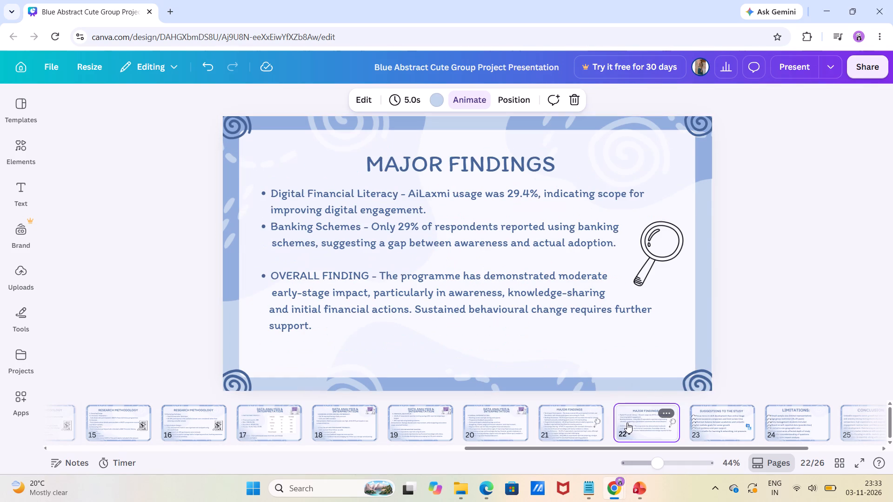
{"action": "left_click", "coordinate": [583, 431]}
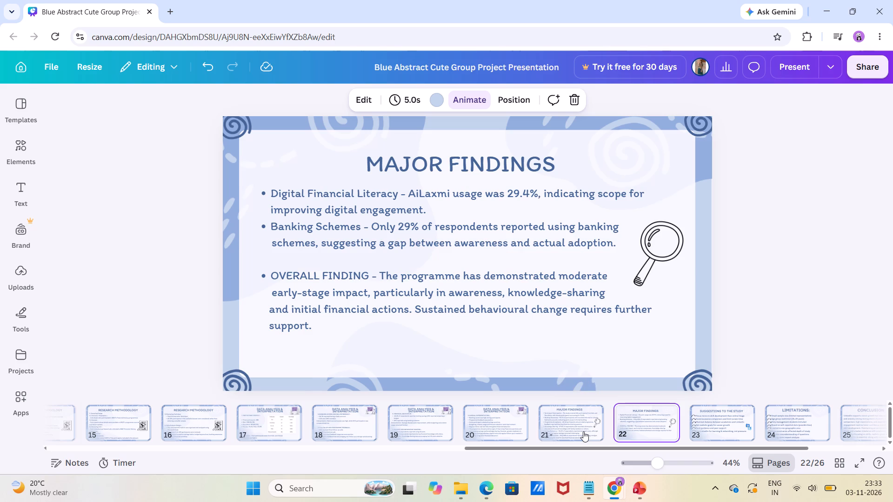
{"action": "left_click", "coordinate": [420, 298]}
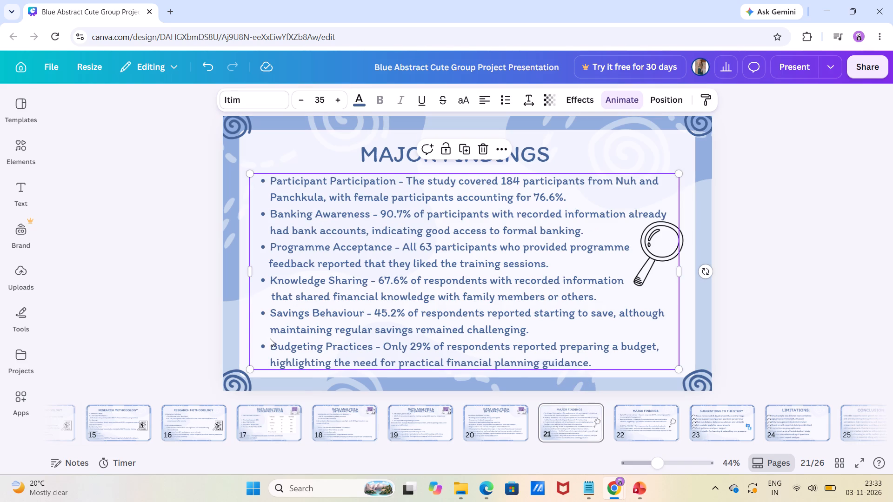
{"action": "left_click", "coordinate": [272, 342]}
{"action": "left_click_drag", "start_coordinate": [270, 343], "coordinate": [596, 354]}
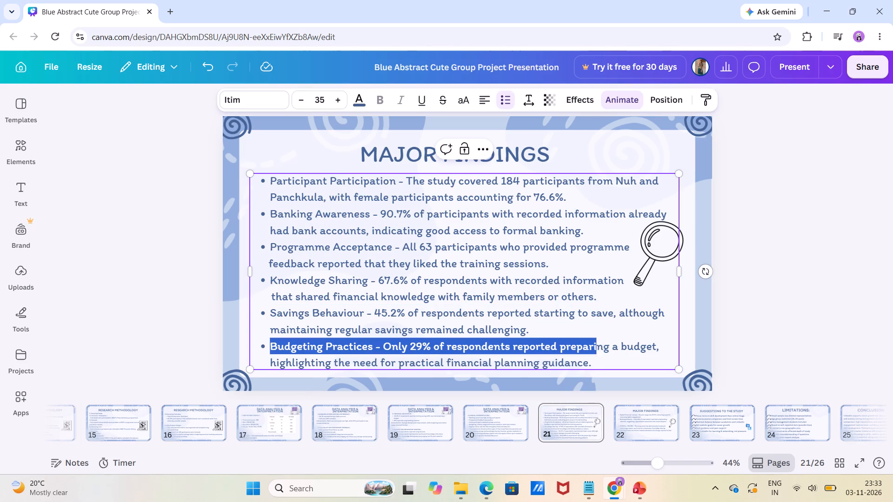
{"action": "left_click_drag", "start_coordinate": [596, 354], "coordinate": [593, 361]}
{"action": "key", "text": "ctrl+c"}
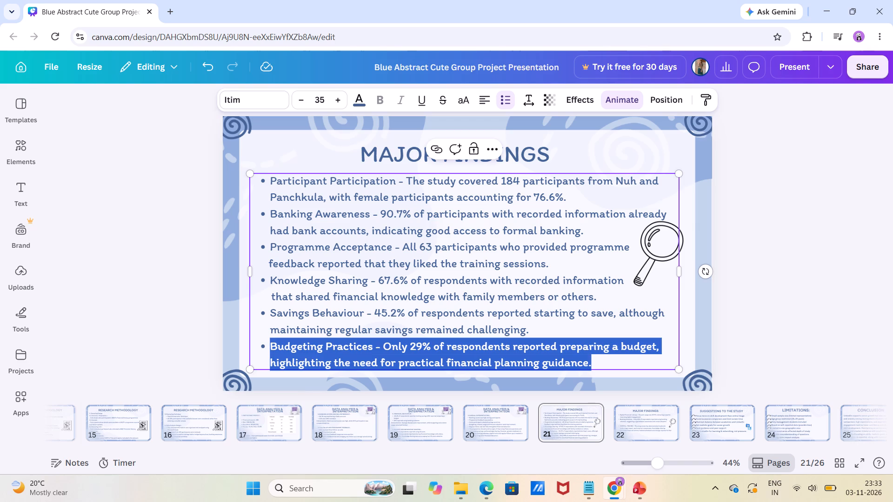
{"action": "key", "text": "BackSpace"}
{"action": "key", "text": "BackSpace"}
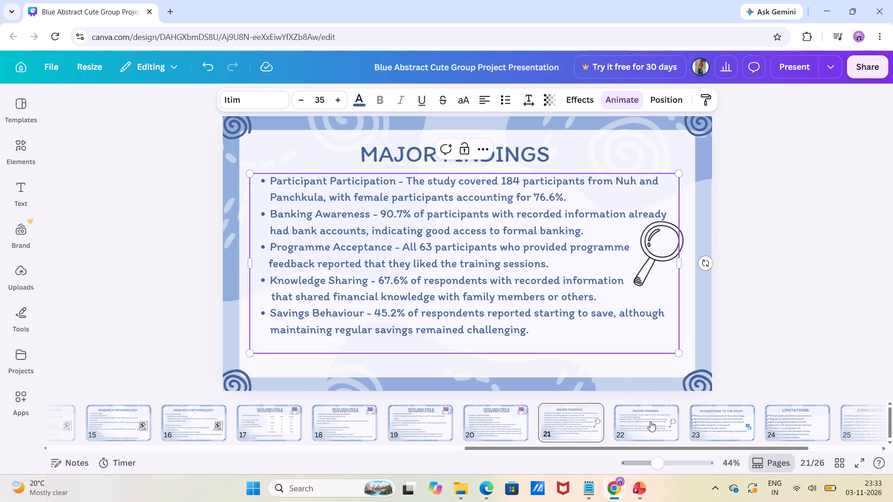
Paste the Budgeting Practices finding as a new bullet after Digital Financial Literacy on slide 22.
{"action": "left_click", "coordinate": [633, 425]}
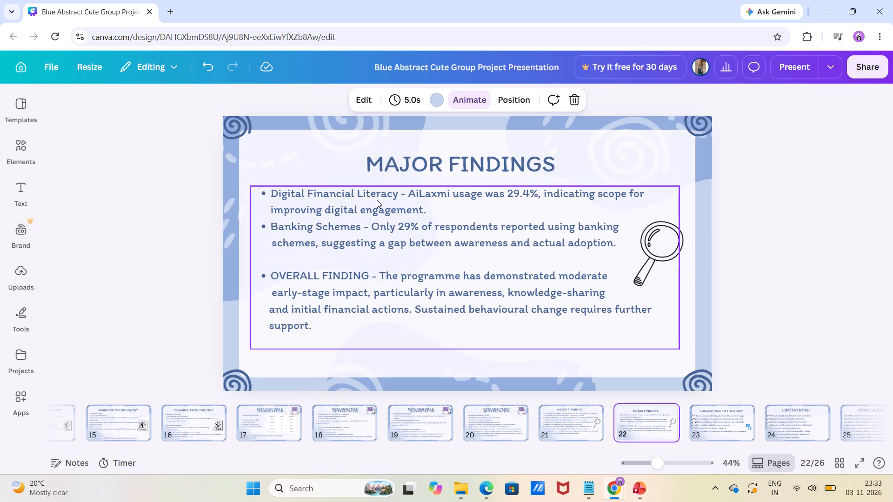
{"action": "left_click", "coordinate": [430, 205]}
{"action": "left_click", "coordinate": [430, 205]}
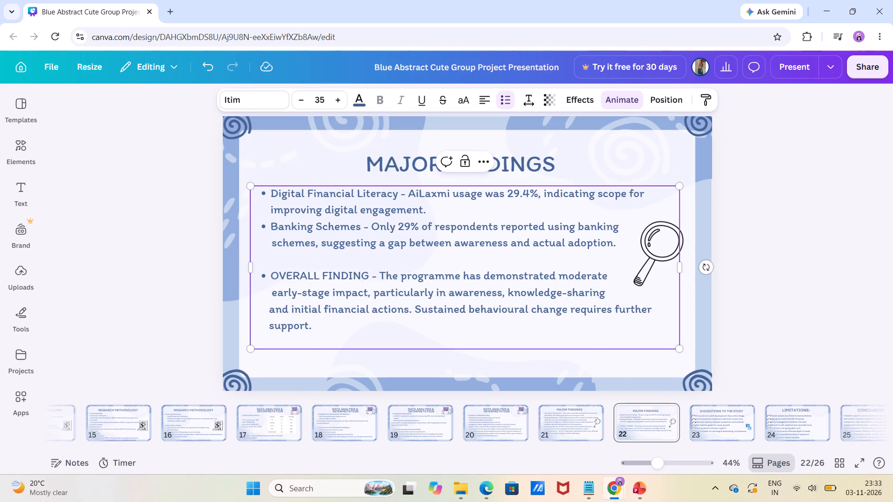
{"action": "key", "text": "Return"}
{"action": "key", "text": "ctrl+v"}
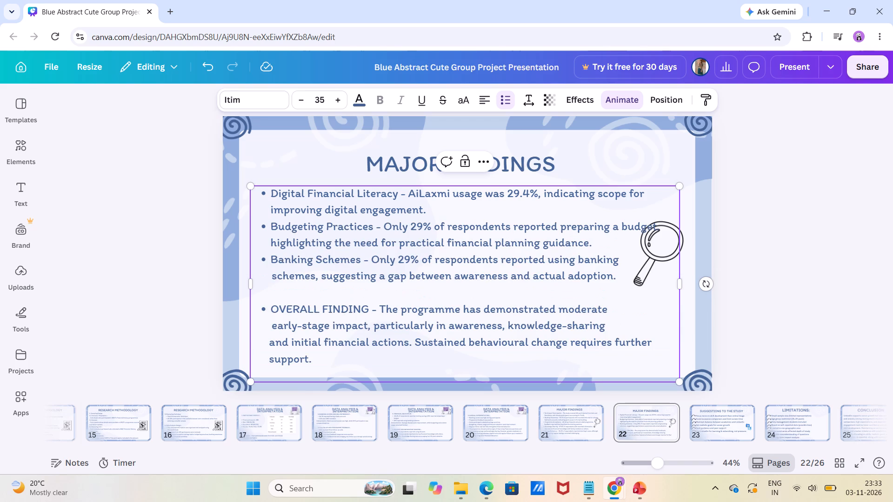
Move the findings text box and the MAJOR FINDINGS heading on slide 21 slightly down.
{"action": "left_click", "coordinate": [582, 416]}
{"action": "left_click_drag", "start_coordinate": [474, 252], "coordinate": [474, 262]}
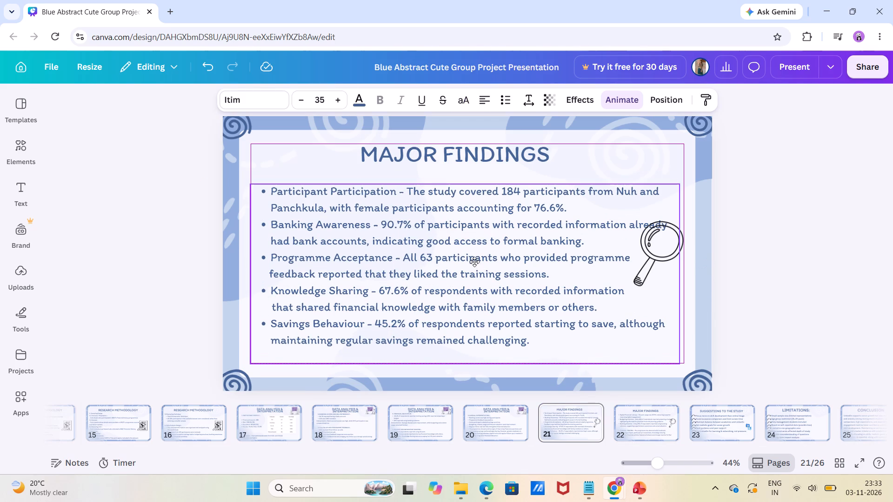
{"action": "left_click_drag", "start_coordinate": [474, 262], "coordinate": [474, 262]}
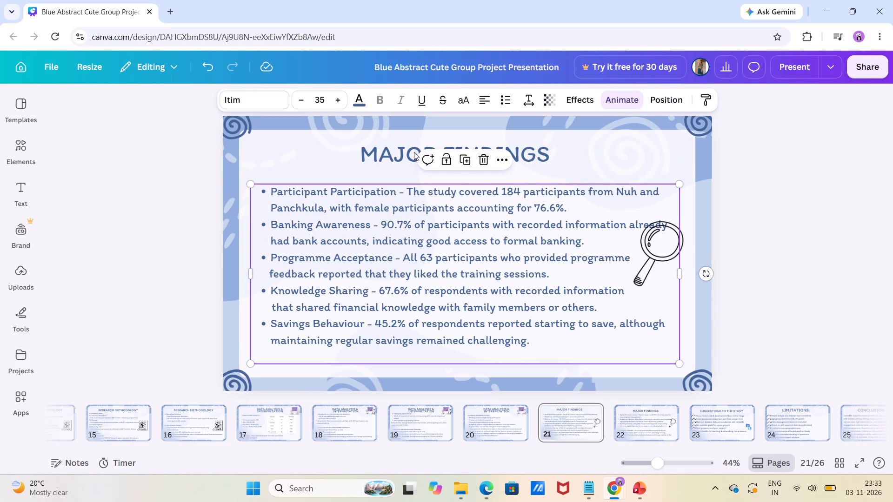
{"action": "left_click_drag", "start_coordinate": [397, 150], "coordinate": [400, 159]}
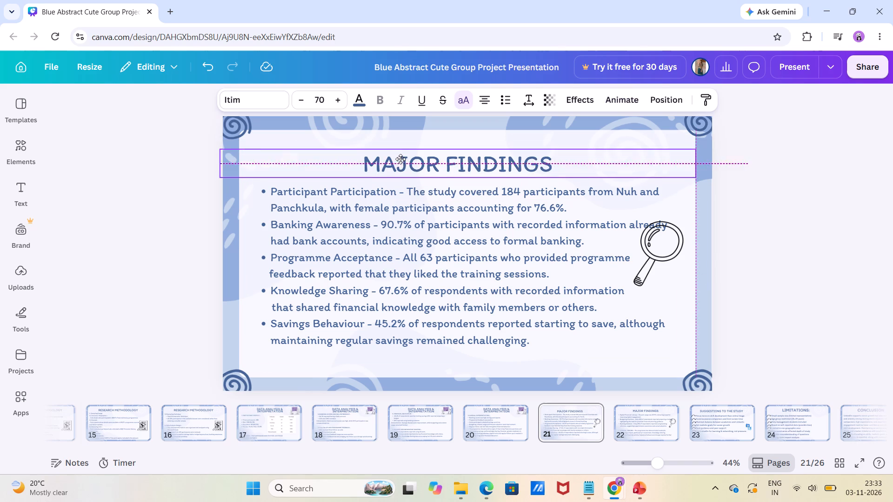
{"action": "left_click_drag", "start_coordinate": [400, 159], "coordinate": [400, 161]}
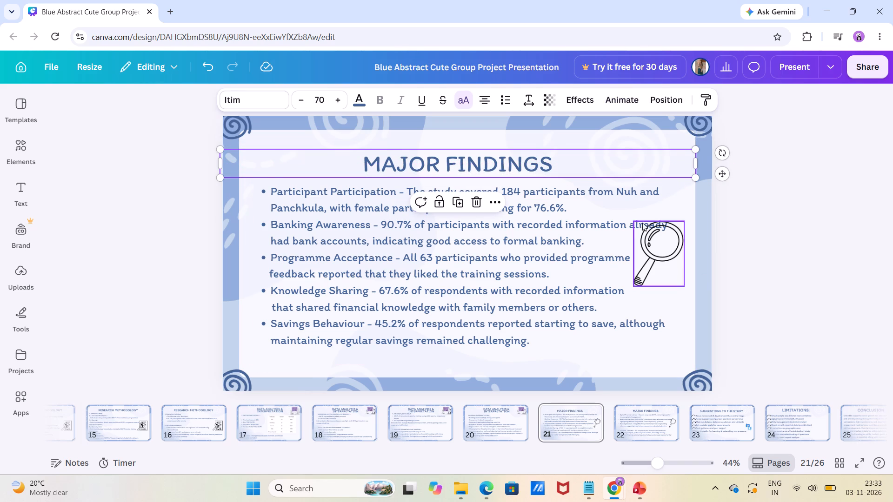
Break the Banking Awareness finding before "already" and indent the unbulleted continuation line to clear the magnifying glass.
{"action": "left_click", "coordinate": [627, 223]}
{"action": "left_click", "coordinate": [627, 223]}
{"action": "key", "text": "Return"}
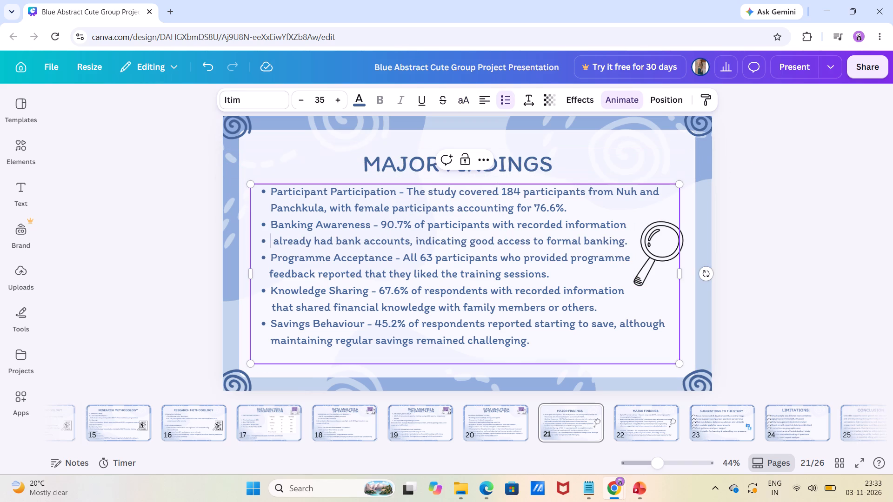
{"action": "key", "text": "BackSpace"}
{"action": "key", "text": "space"}
{"action": "key", "text": "space"}
{"action": "key", "text": "space"}
{"action": "key", "text": "space"}
{"action": "key", "text": "space"}
{"action": "key", "text": "space"}
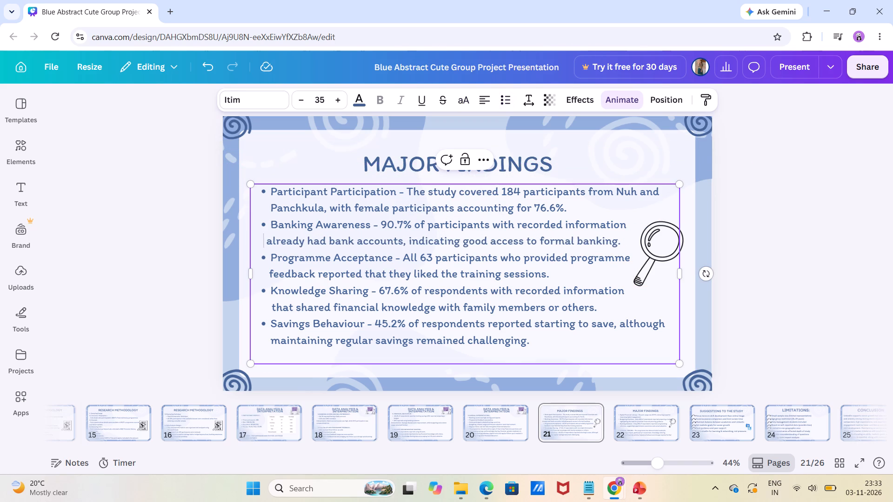
{"action": "key", "text": "space"}
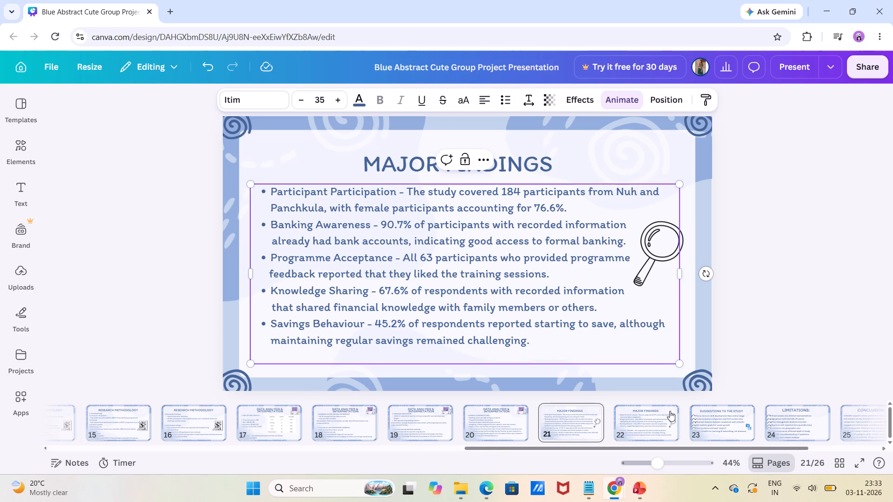
Duplicate slide 22, the second Major Findings slide.
{"action": "left_click", "coordinate": [647, 410]}
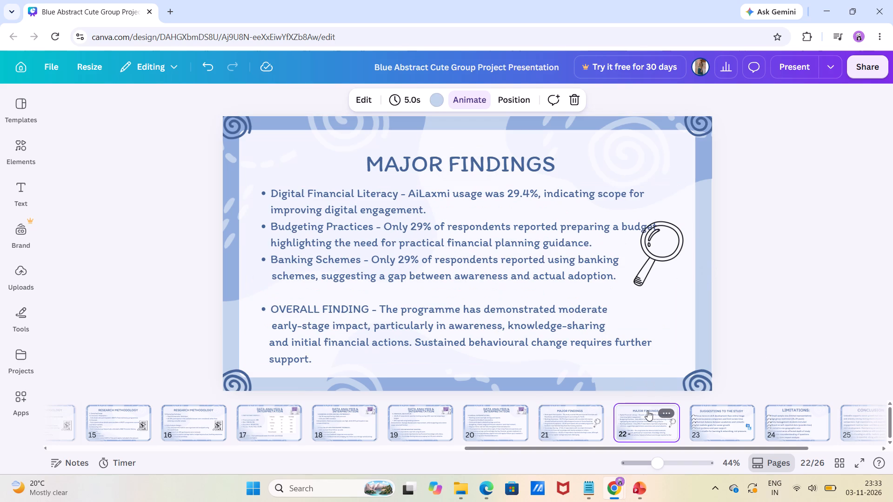
{"action": "left_click", "coordinate": [670, 409]}
{"action": "left_click", "coordinate": [705, 170]}
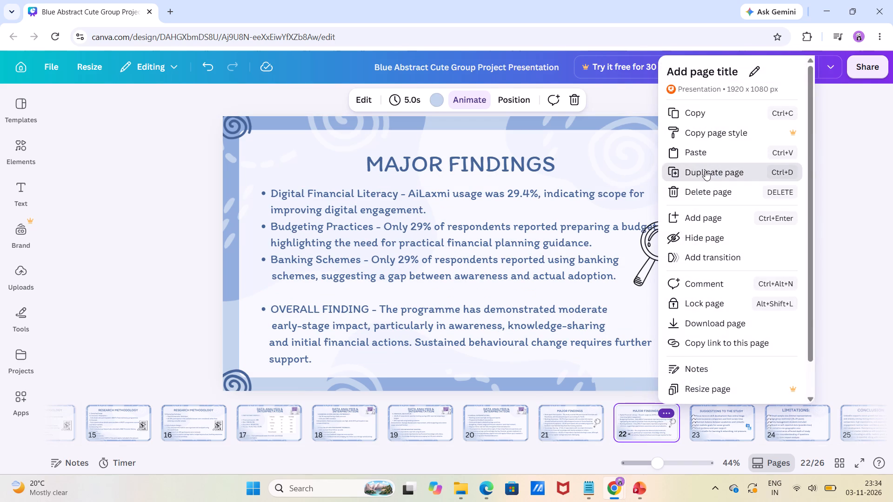
Retitle the duplicated Major Findings slide 23 as "SUGGESTIONS/ RECOMMENDATIONS".
{"action": "scroll", "coordinate": [708, 407], "scroll_direction": "left", "scroll_amount": 1}
{"action": "left_click", "coordinate": [671, 423]}
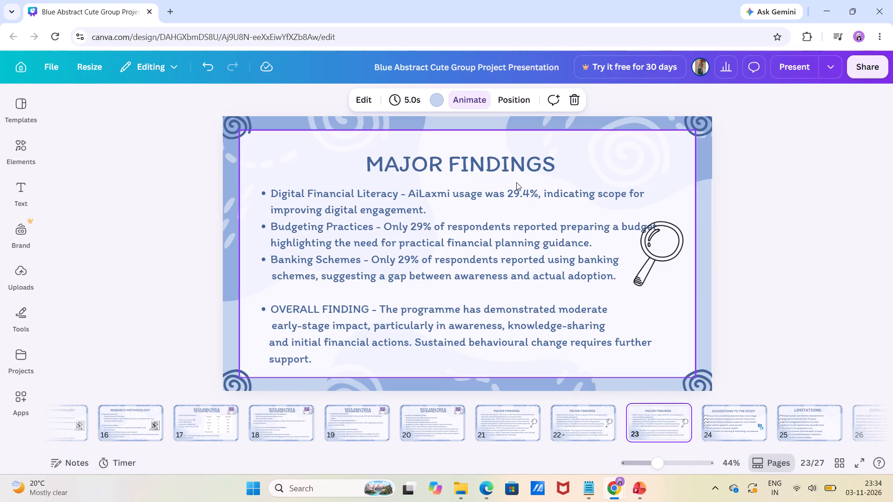
{"action": "double_click", "coordinate": [511, 159]}
{"action": "type", "text": "SUGGESTIONS/ RECCOM"}
{"action": "key", "text": "BackSpace"}
{"action": "key", "text": "BackSpace"}
{"action": "key", "text": "BackSpace"}
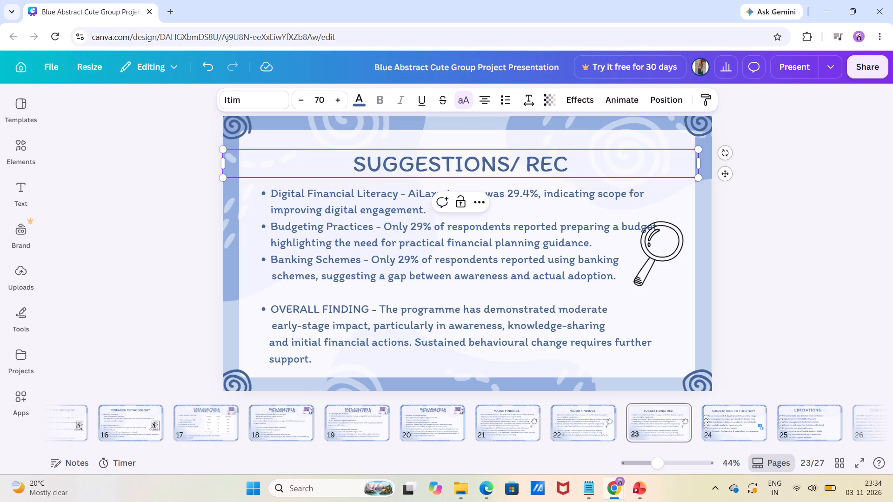
{"action": "type", "text": "OMM"}
{"action": "key", "text": "BackSpace"}
{"action": "type", "text": "ENDATIONS"}
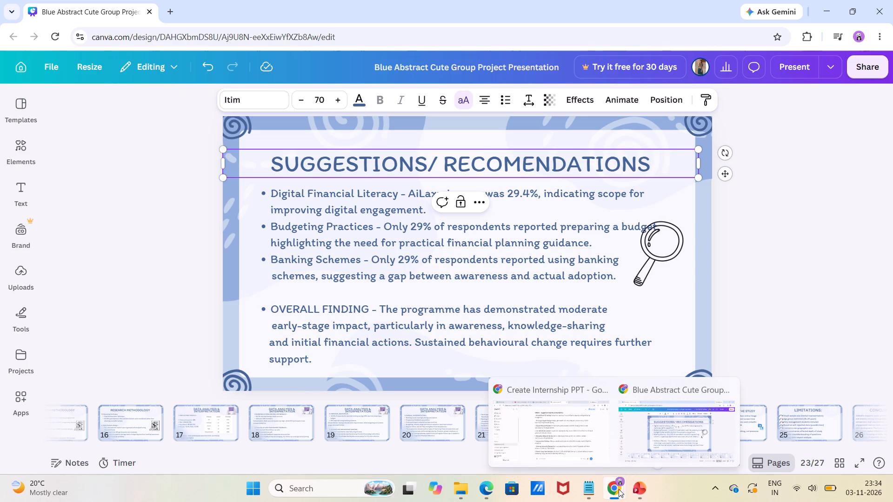
{"action": "left_click", "coordinate": [578, 428]}
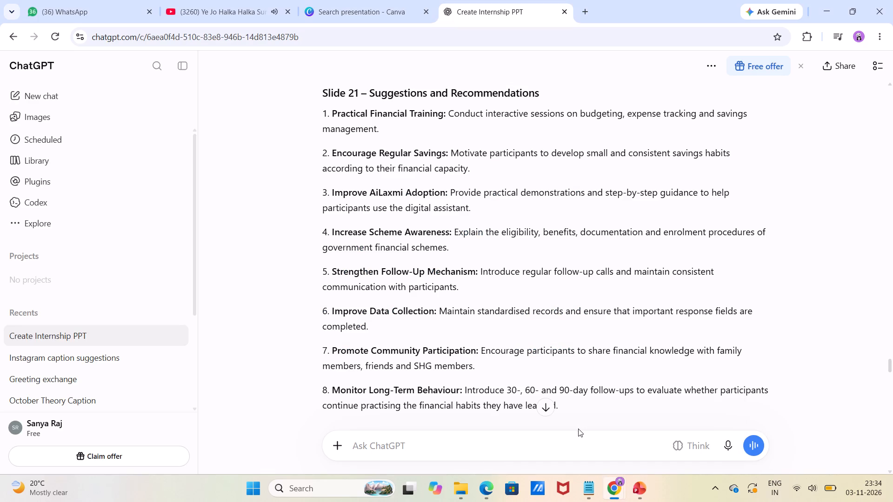
{"action": "left_click", "coordinate": [639, 413]}
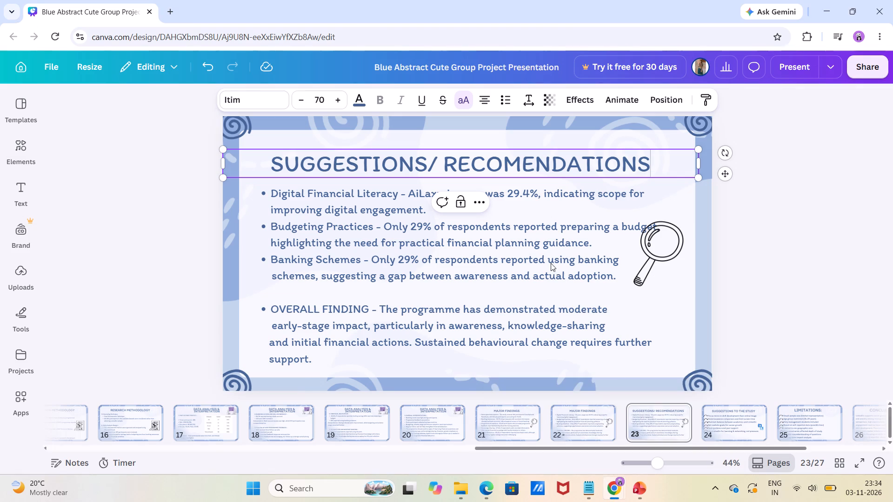
{"action": "left_click", "coordinate": [505, 165]}
{"action": "key", "text": "m"}
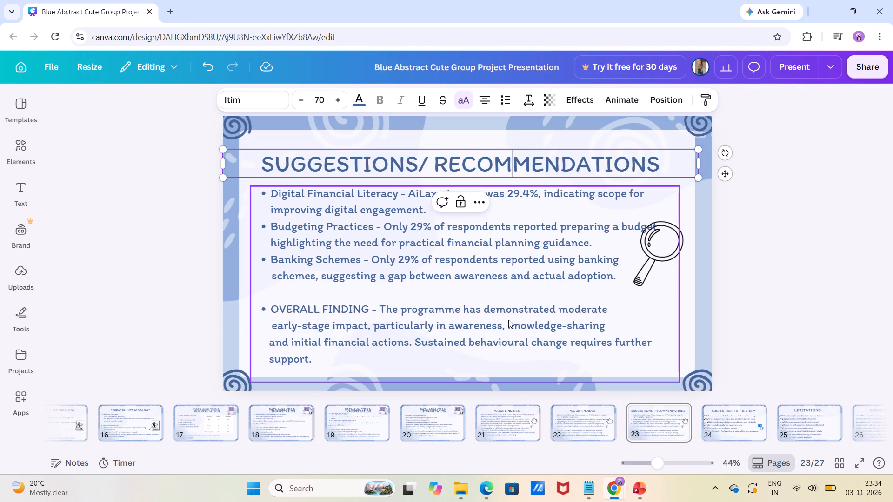
{"action": "left_click", "coordinate": [164, 260]}
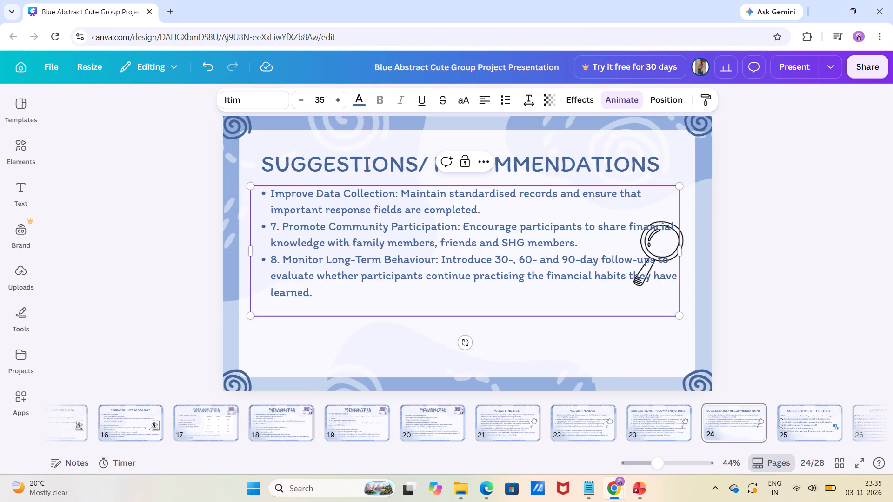
Remove the leading "7." and "8." from the Promote Community Participation and Monitor Long-Term Behaviour bullets.
{"action": "left_click", "coordinate": [285, 224]}
{"action": "key", "text": "BackSpace"}
{"action": "key", "text": "BackSpace"}
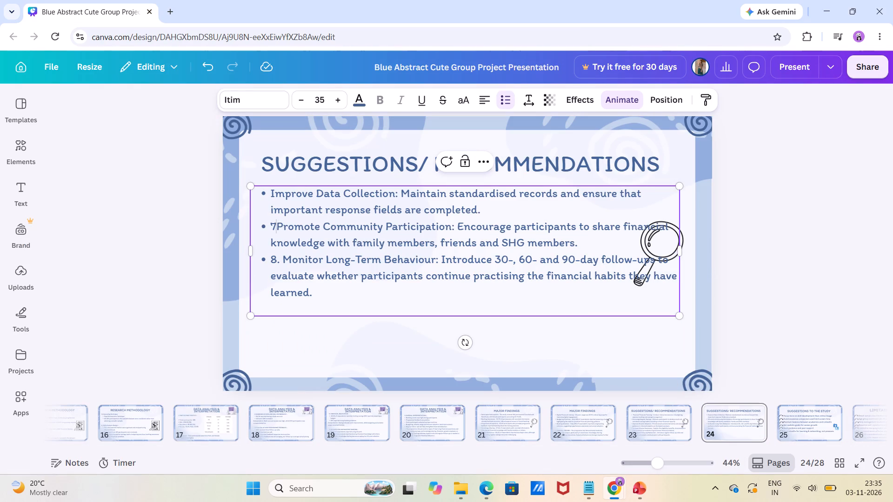
{"action": "key", "text": "BackSpace"}
{"action": "left_click", "coordinate": [282, 258]}
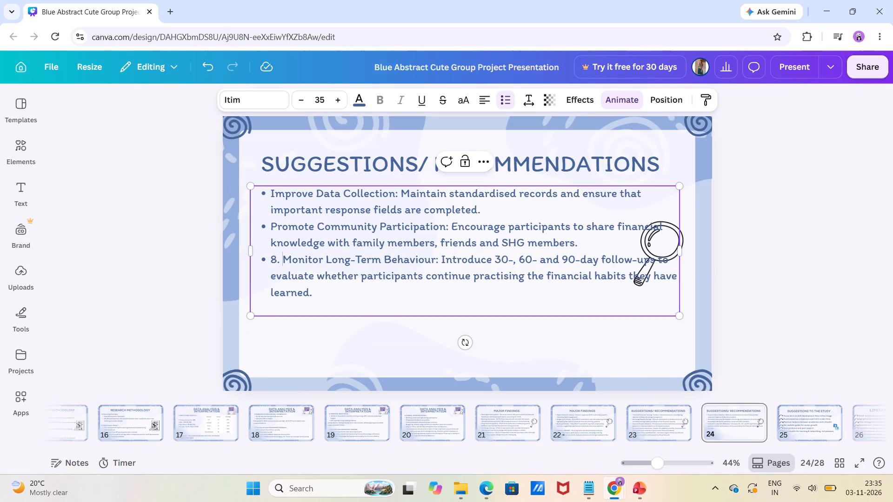
{"action": "key", "text": "BackSpace"}
{"action": "key", "text": "BackSpace"}
{"action": "key", "text": "BackSpace"}
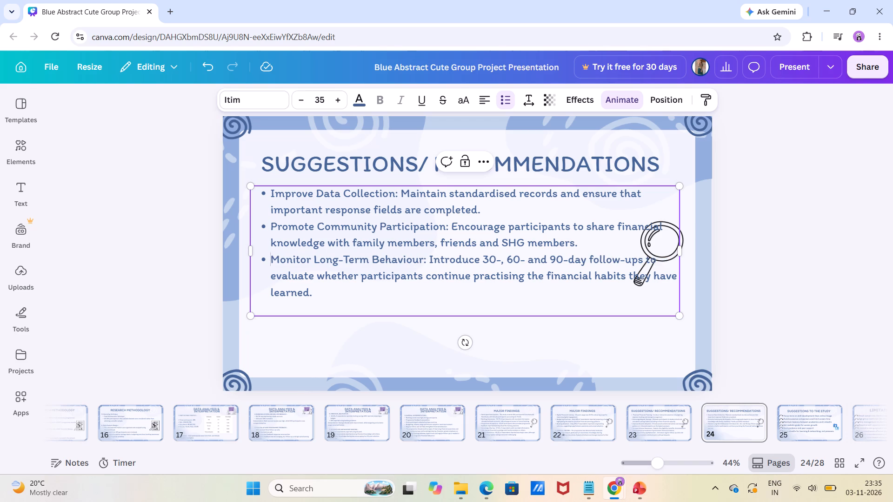
Replace the colon after Improve Data Collection with a spaced hyphen, keeping the word Collection intact.
{"action": "left_click", "coordinate": [400, 192]}
{"action": "key", "text": "BackSpace"}
{"action": "key", "text": "BackSpace"}
{"action": "key", "text": "BackSpace"}
{"action": "key", "text": "space"}
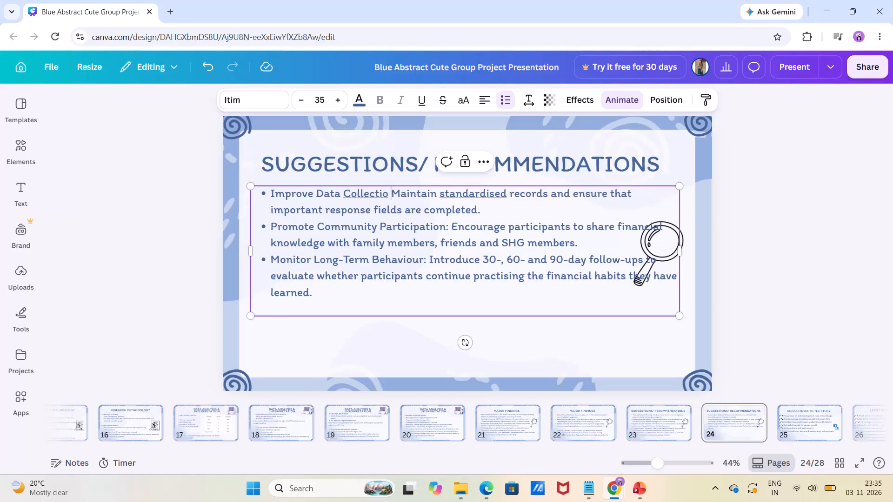
{"action": "type", "text": "-"}
{"action": "key", "text": "space"}
{"action": "key", "text": "BackSpace"}
{"action": "key", "text": "BackSpace"}
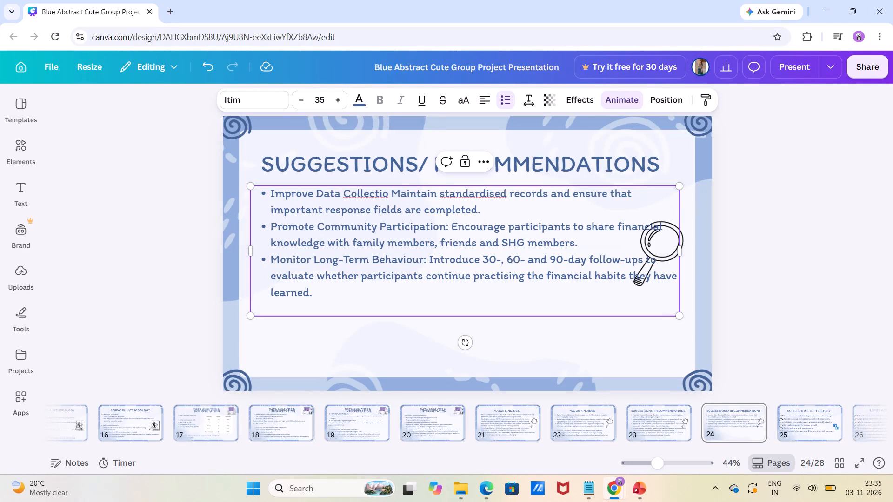
{"action": "key", "text": "BackSpace"}
{"action": "type", "text": "N -"}
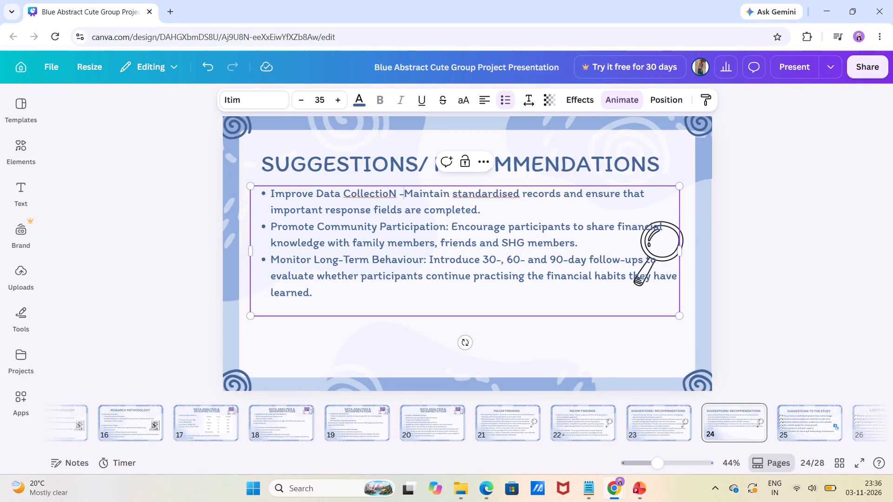
{"action": "key", "text": "BackSpace"}
{"action": "key", "text": "BackSpace"}
{"action": "key", "text": "BackSpace"}
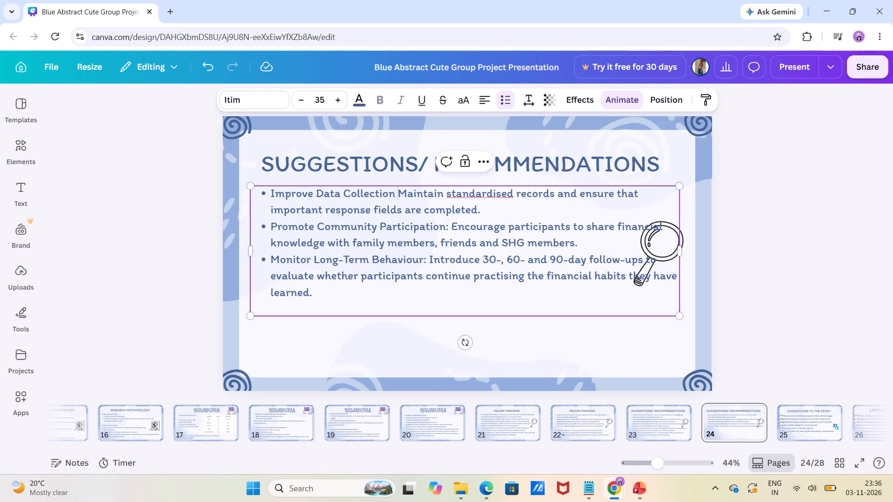
{"action": "key", "text": "space"}
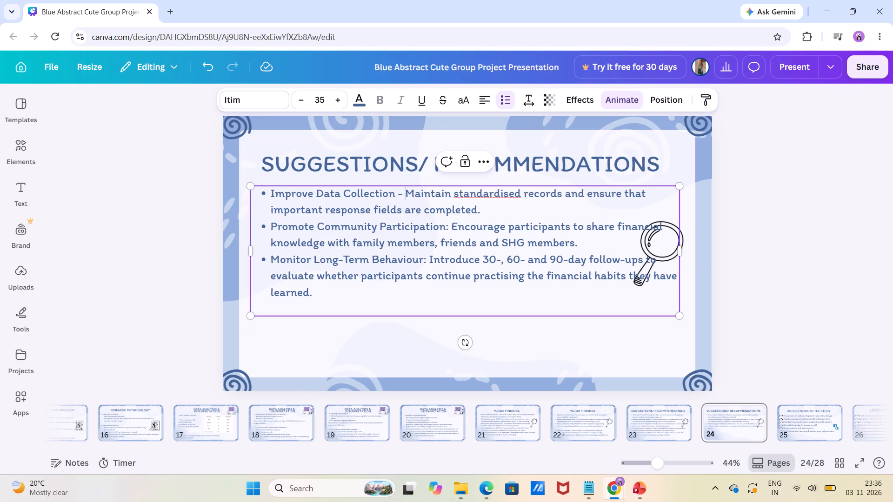
Replace the colon after Promote Community Participation with a spaced hyphen.
{"action": "key", "text": "Down"}
{"action": "key", "text": "Down"}
{"action": "key", "text": "Right"}
{"action": "key", "text": "Right"}
{"action": "key", "text": "Right"}
{"action": "key", "text": "Right"}
{"action": "key", "text": "Right"}
{"action": "key", "text": "Right"}
{"action": "key", "text": "Right"}
{"action": "key", "text": "Right"}
{"action": "key", "text": "Right"}
{"action": "key", "text": "BackSpace"}
{"action": "key", "text": "space"}
{"action": "type", "text": "-"}
Replace the colon after Monitor Long-Term Behaviour with a spaced hyphen.
{"action": "key", "text": "Down"}
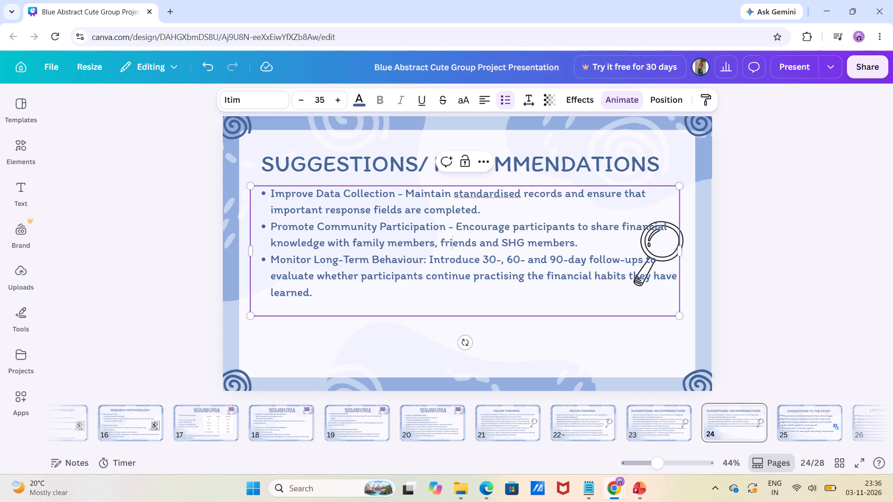
{"action": "key", "text": "Down"}
{"action": "key", "text": "Left"}
{"action": "key", "text": "Left"}
{"action": "key", "text": "Left"}
{"action": "key", "text": "Left"}
{"action": "key", "text": "Left"}
{"action": "key", "text": "Left"}
{"action": "key", "text": "BackSpace"}
{"action": "key", "text": "space"}
{"action": "type", "text": "-"}
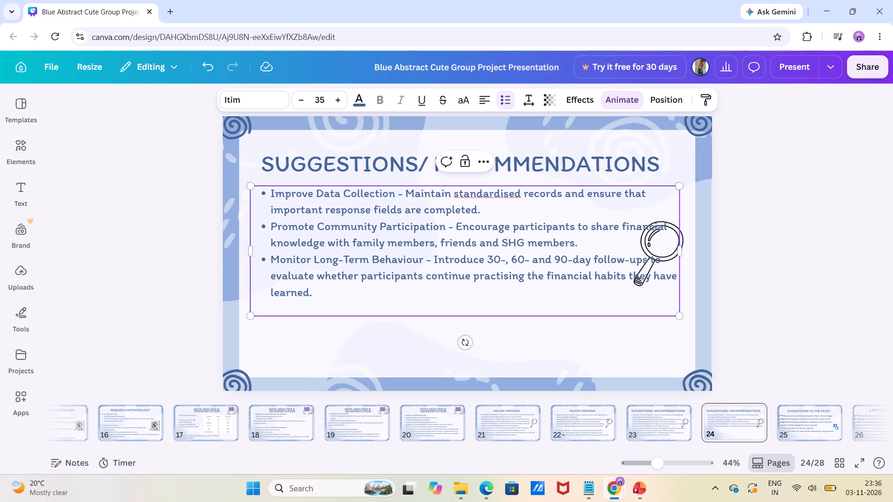
Break the Promote Community Participation bullet before "financial knowledge" and align the unbulleted continuation line using spaces.
{"action": "left_click", "coordinate": [621, 227]}
{"action": "key", "text": "Return"}
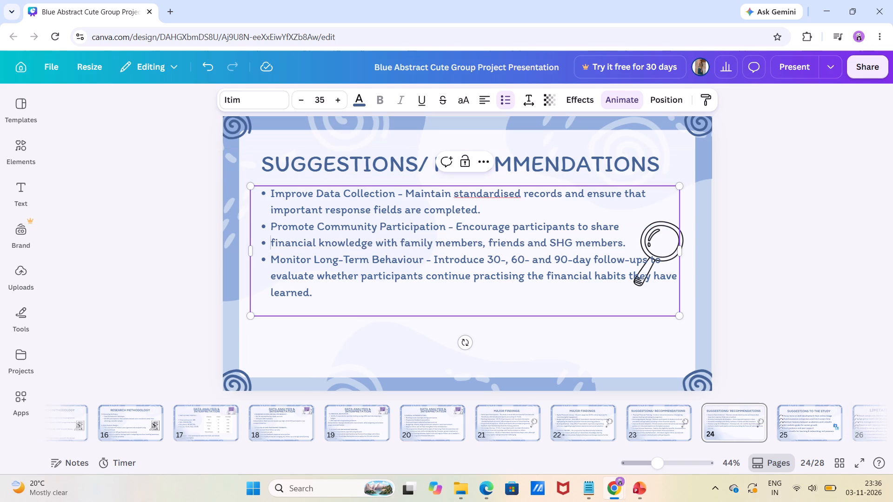
{"action": "key", "text": "BackSpace"}
{"action": "key", "text": "space"}
{"action": "key", "text": "space"}
{"action": "key", "text": "space"}
{"action": "key", "text": "space"}
{"action": "key", "text": "space"}
{"action": "key", "text": "space"}
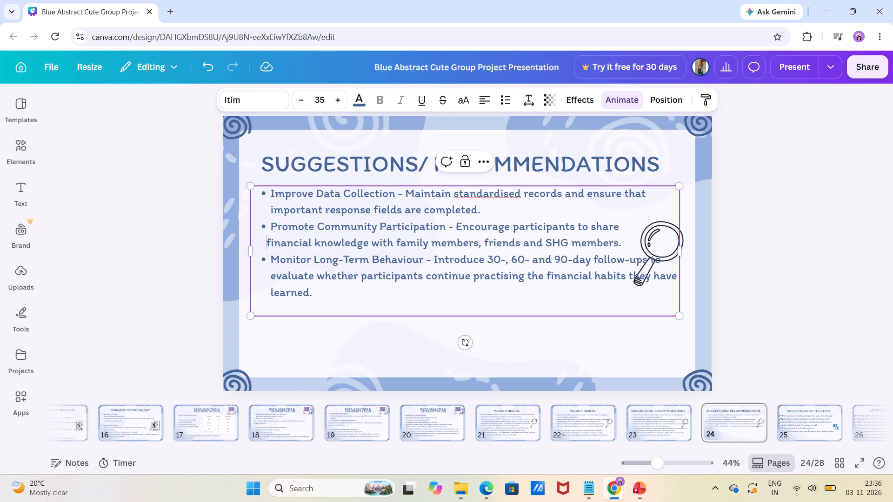
{"action": "key", "text": "space"}
{"action": "key", "text": "space"}
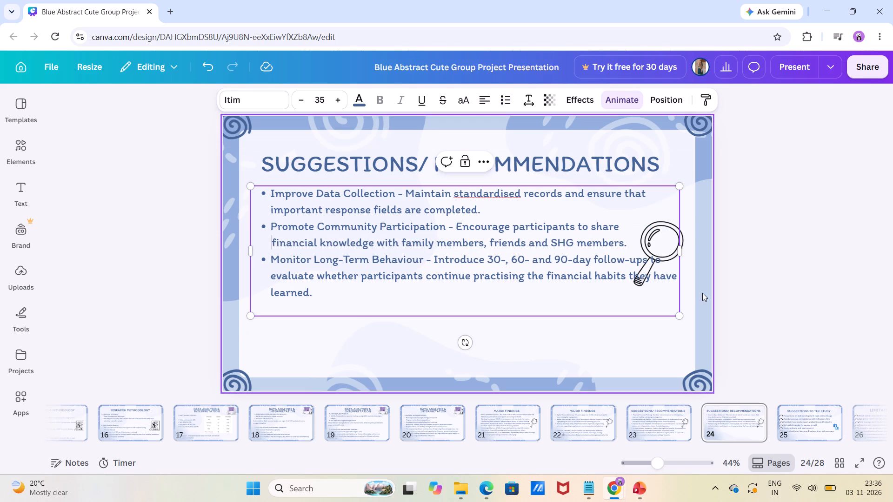
Break the Monitor Long-Term Behaviour bullet before "follow-ups" and align the unbulleted continuation line using spaces.
{"action": "left_click", "coordinate": [595, 260]}
{"action": "key", "text": "Return"}
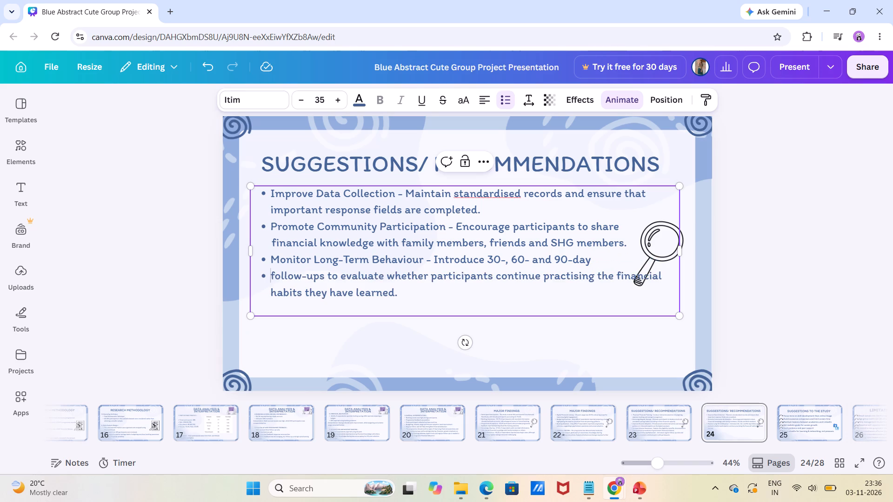
{"action": "key", "text": "BackSpace"}
{"action": "key", "text": "space"}
{"action": "key", "text": "space"}
{"action": "key", "text": "space"}
{"action": "key", "text": "space"}
{"action": "key", "text": "space"}
{"action": "key", "text": "space"}
{"action": "key", "text": "space"}
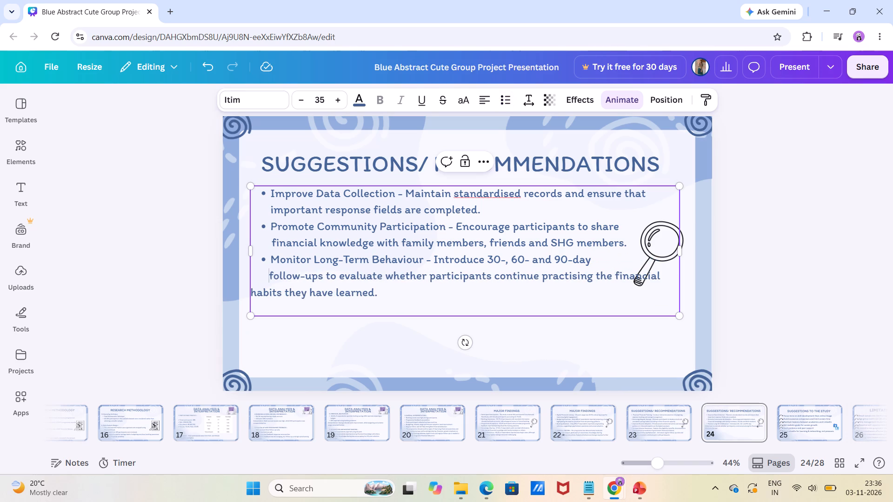
{"action": "key", "text": "space"}
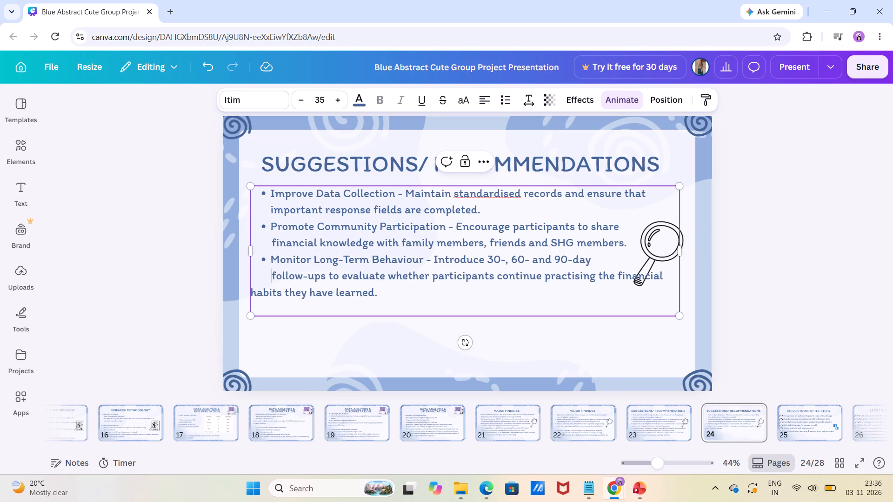
{"action": "key", "text": "BackSpace"}
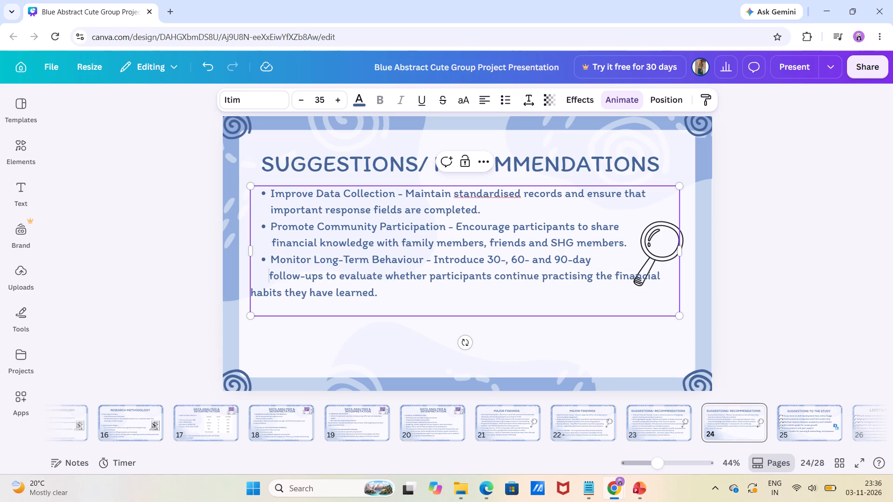
Break the Monitor Long-Term Behaviour bullet again before "the financial habits" and align the third line with spaces.
{"action": "left_click", "coordinate": [596, 275]}
{"action": "key", "text": "Return"}
{"action": "key", "text": "BackSpace"}
{"action": "key", "text": "Return"}
{"action": "key", "text": "space"}
{"action": "key", "text": "space"}
{"action": "key", "text": "space"}
{"action": "key", "text": "space"}
{"action": "key", "text": "space"}
{"action": "key", "text": "space"}
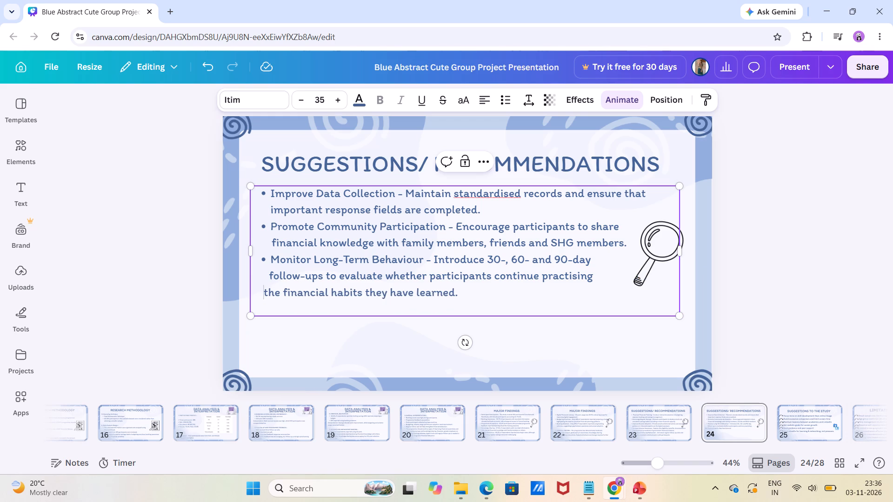
{"action": "key", "text": "space"}
{"action": "key", "text": "space"}
{"action": "key", "text": "BackSpace"}
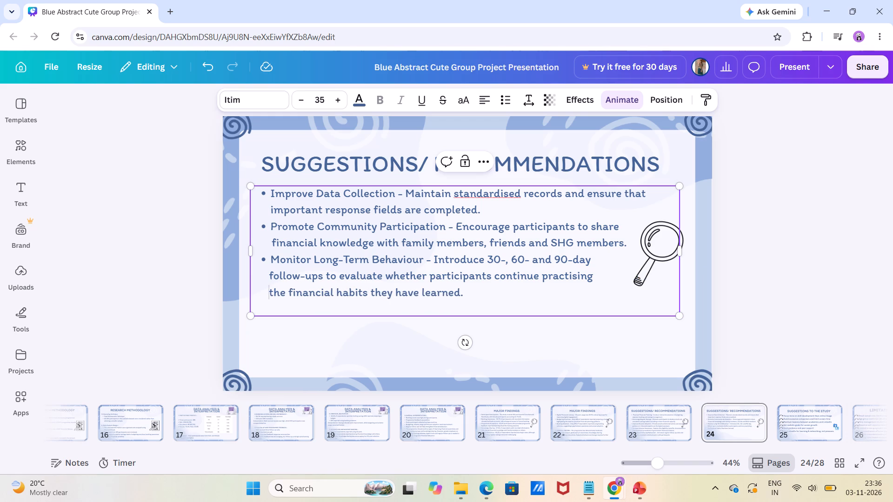
{"action": "left_click", "coordinate": [174, 327]}
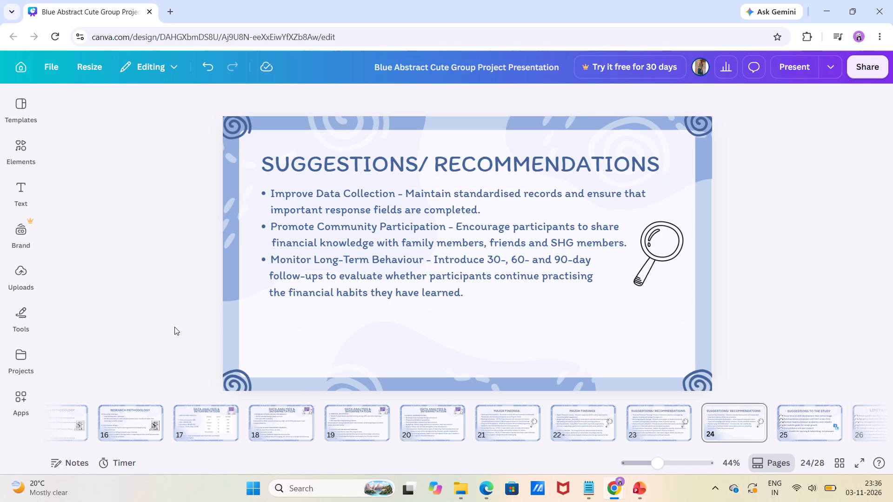
{"action": "left_click", "coordinate": [326, 278]}
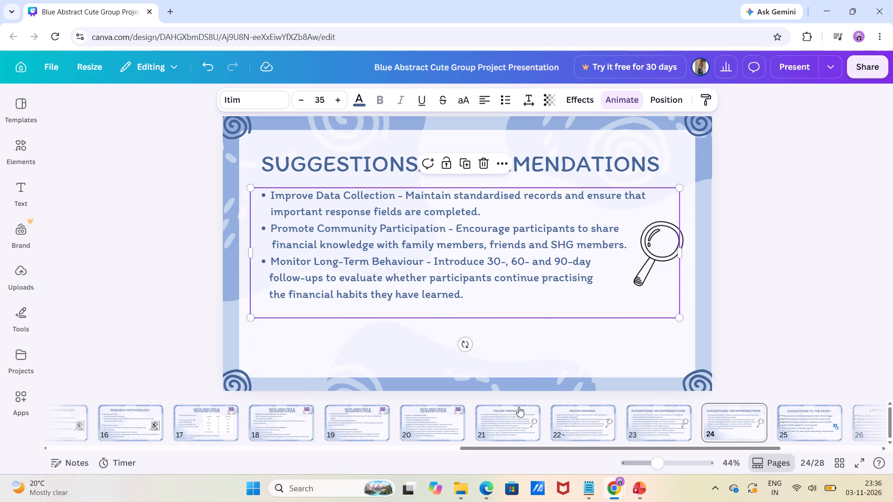
Move the Strengthen Follow-Up Mechanism bullet from slide 23 to slide 24, directly after the Improve Data Collection bullet.
{"action": "left_click", "coordinate": [658, 428]}
{"action": "left_click", "coordinate": [320, 300]}
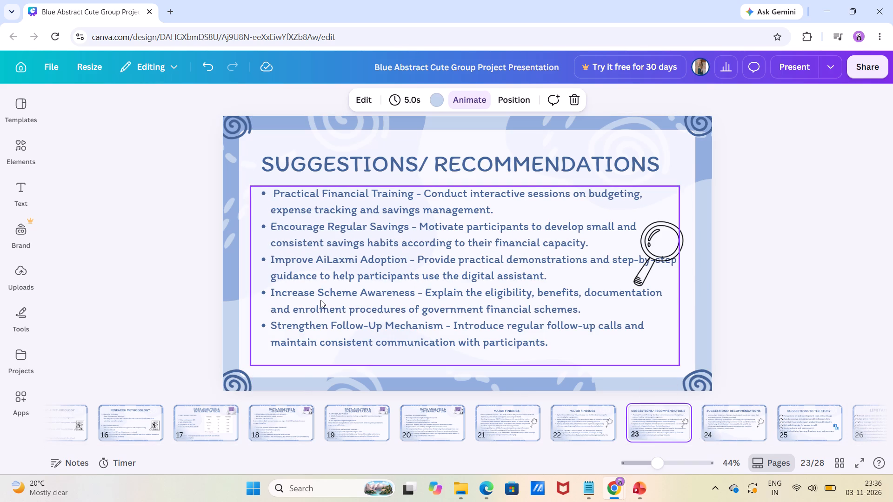
{"action": "left_click", "coordinate": [273, 325]}
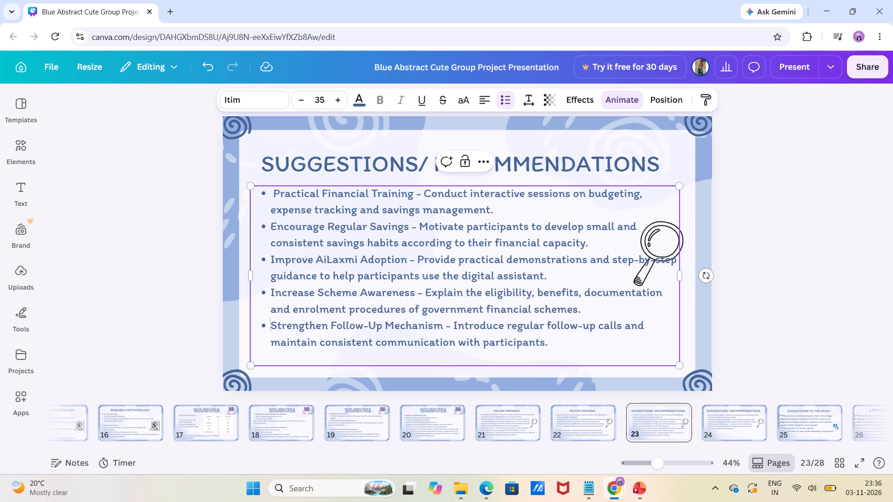
{"action": "left_click_drag", "start_coordinate": [272, 323], "coordinate": [583, 354]}
{"action": "key", "text": "ctrl+c"}
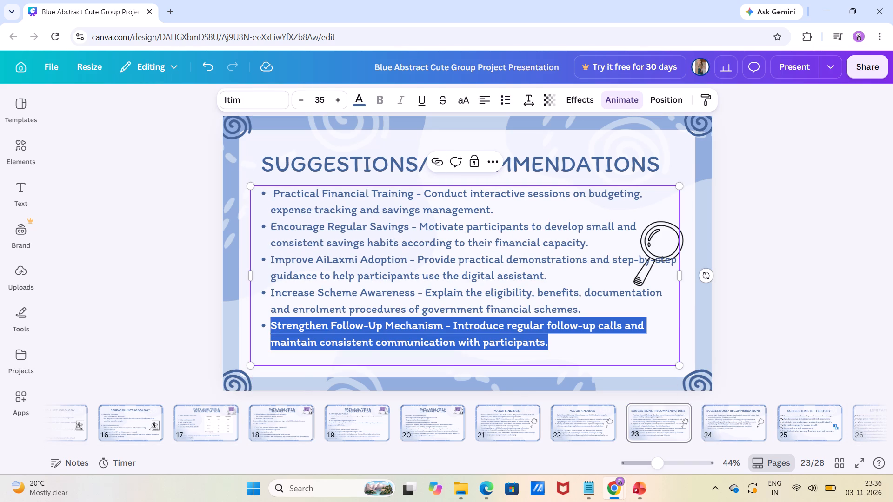
{"action": "key", "text": "BackSpace"}
{"action": "key", "text": "BackSpace"}
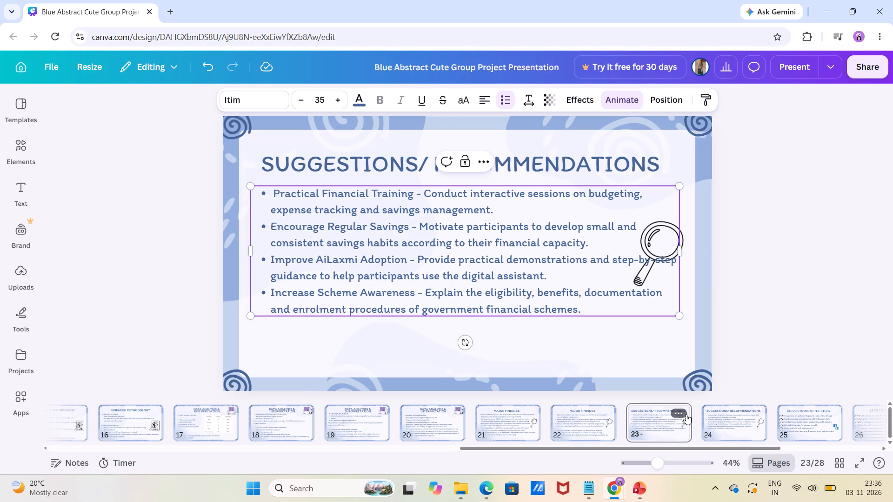
{"action": "left_click", "coordinate": [726, 428]}
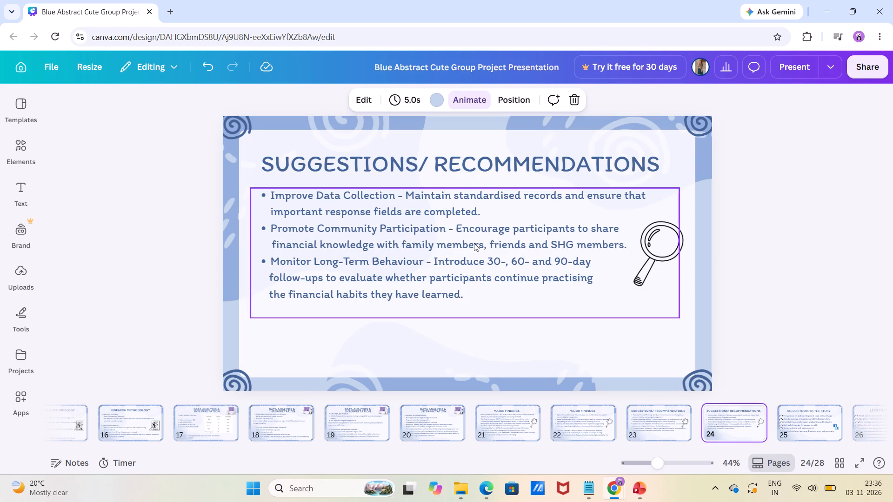
{"action": "left_click", "coordinate": [474, 243]}
{"action": "left_click", "coordinate": [504, 211]}
{"action": "key", "text": "Return"}
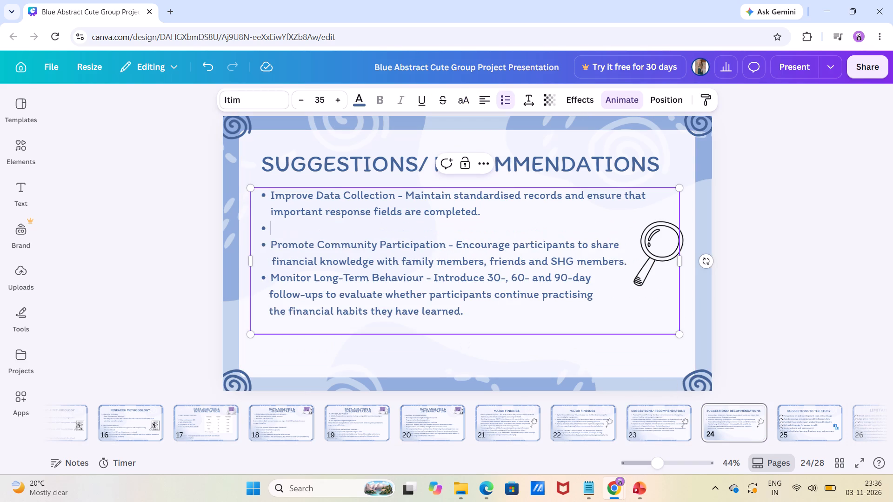
{"action": "key", "text": "ctrl+v"}
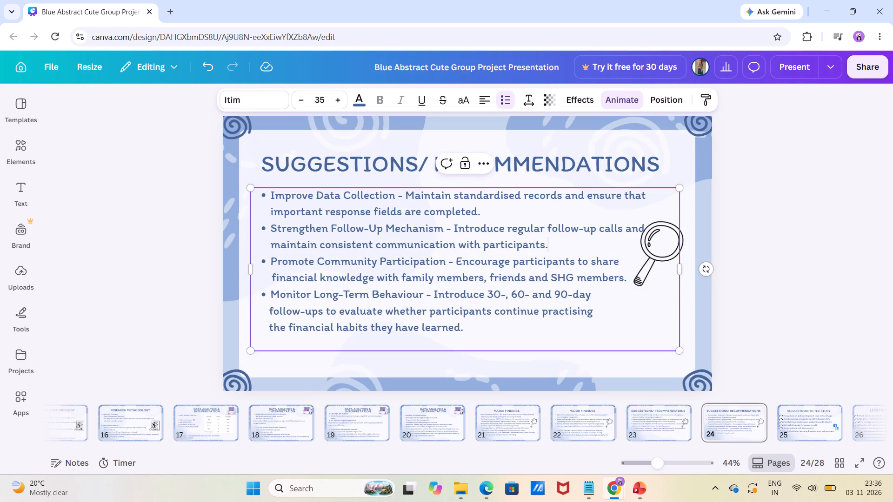
Break the Strengthen Follow-Up Mechanism bullet before "and maintain" and align the unbulleted continuation line using spaces.
{"action": "left_click", "coordinate": [622, 231]}
{"action": "key", "text": "Return"}
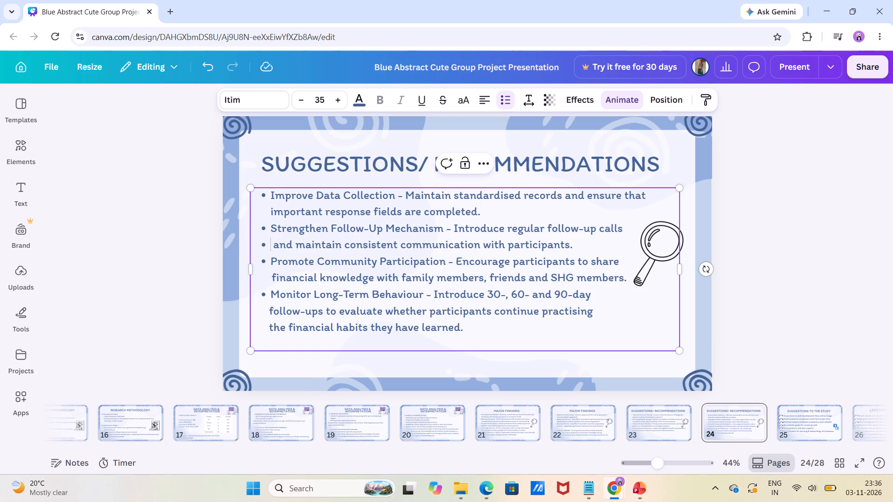
{"action": "key", "text": "BackSpace"}
{"action": "key", "text": "space"}
{"action": "key", "text": "space"}
{"action": "key", "text": "space"}
{"action": "key", "text": "space"}
{"action": "key", "text": "space"}
{"action": "key", "text": "space"}
{"action": "key", "text": "space"}
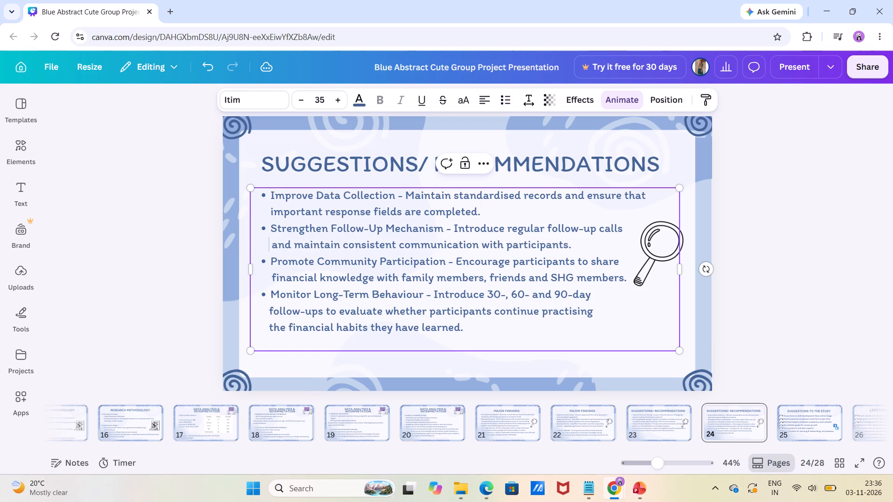
{"action": "left_click", "coordinate": [171, 313]}
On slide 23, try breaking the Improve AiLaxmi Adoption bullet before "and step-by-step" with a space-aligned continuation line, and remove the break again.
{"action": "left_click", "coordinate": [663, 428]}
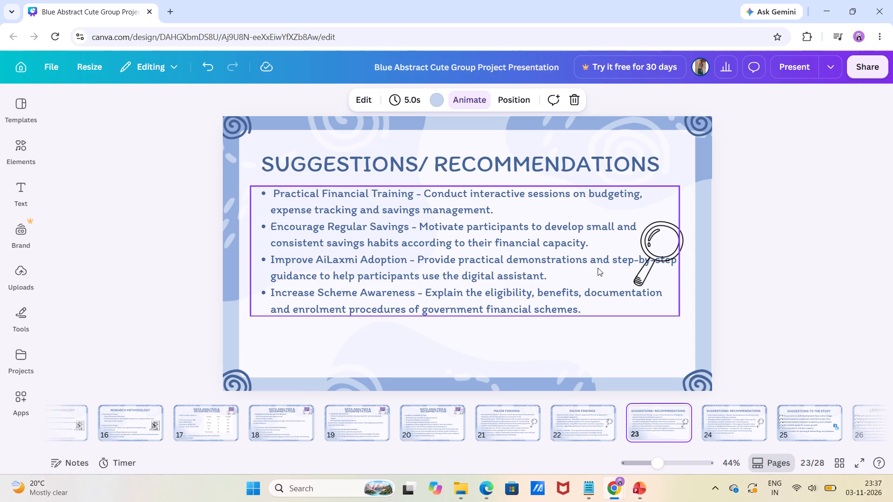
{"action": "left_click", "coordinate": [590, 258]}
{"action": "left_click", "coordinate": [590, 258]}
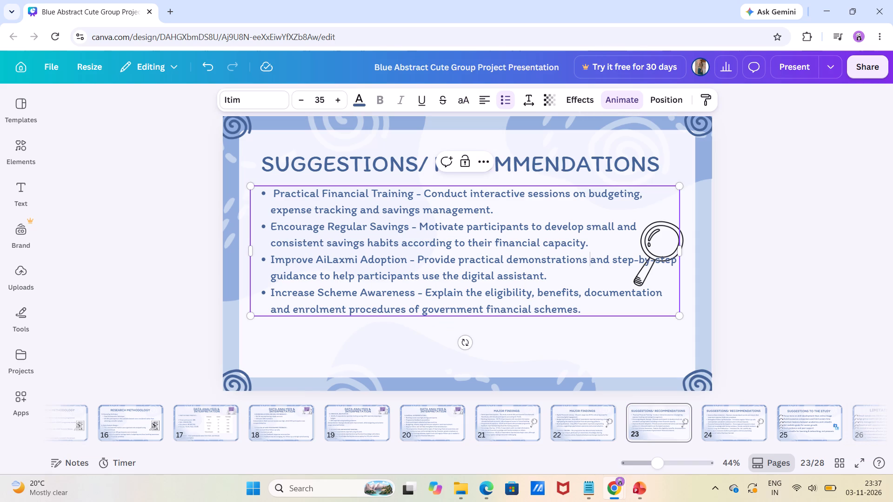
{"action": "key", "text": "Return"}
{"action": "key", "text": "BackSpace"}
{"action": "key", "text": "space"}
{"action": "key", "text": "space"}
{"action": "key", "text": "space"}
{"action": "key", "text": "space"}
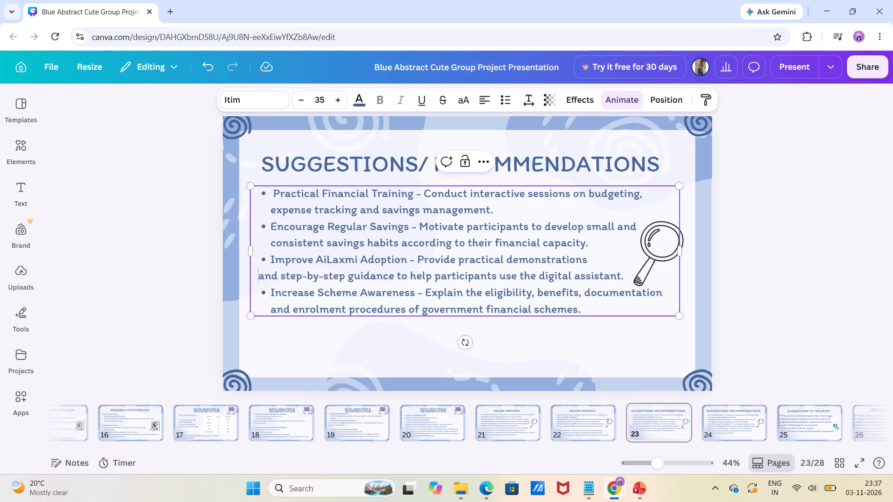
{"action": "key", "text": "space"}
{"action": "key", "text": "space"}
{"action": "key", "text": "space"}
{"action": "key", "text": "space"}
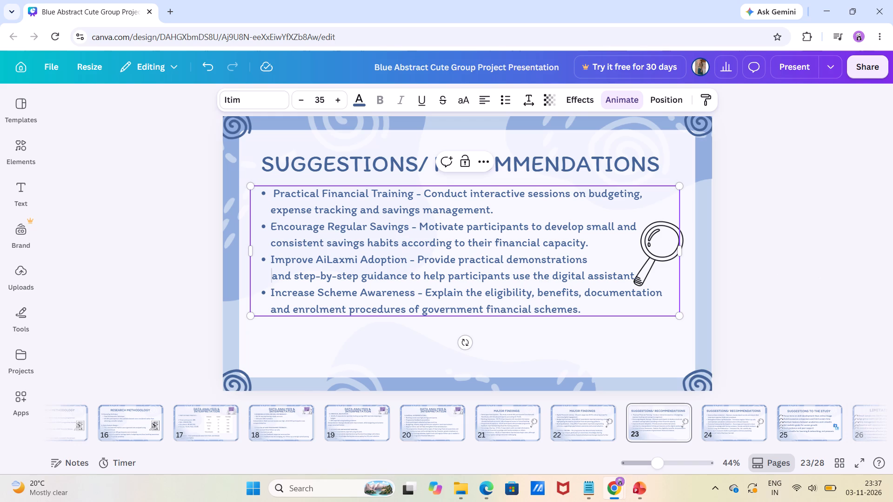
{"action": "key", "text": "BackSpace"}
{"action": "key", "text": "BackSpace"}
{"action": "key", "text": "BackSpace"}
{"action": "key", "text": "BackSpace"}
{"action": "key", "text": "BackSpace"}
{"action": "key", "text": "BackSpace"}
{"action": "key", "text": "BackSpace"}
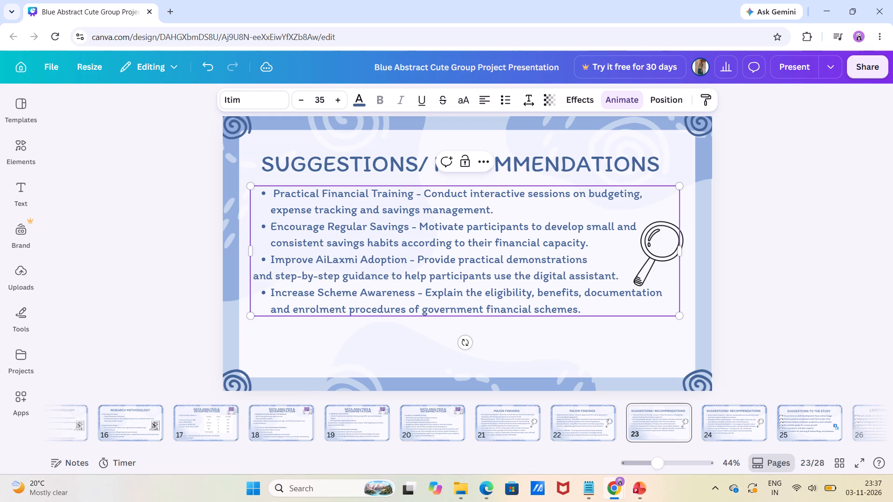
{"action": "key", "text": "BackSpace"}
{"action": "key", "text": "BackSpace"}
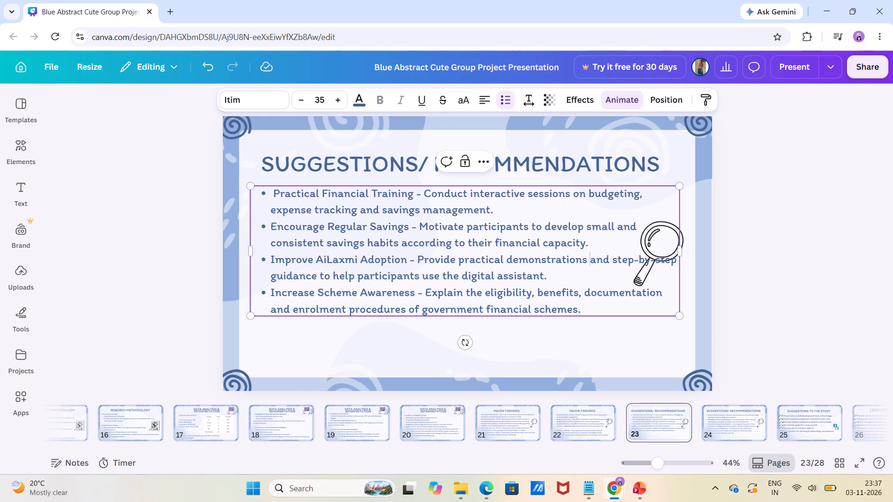
Break the Improve AiLaxmi Adoption bullet before "step-by-step guidance" and align the unbulleted continuation line using spaces.
{"action": "left_click", "coordinate": [612, 259]}
{"action": "key", "text": "Return"}
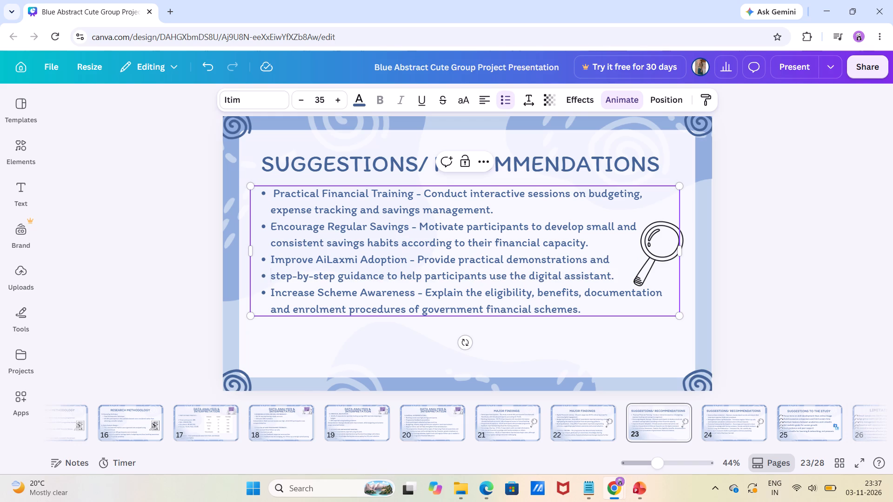
{"action": "key", "text": "BackSpace"}
{"action": "key", "text": "space"}
{"action": "key", "text": "space"}
{"action": "key", "text": "space"}
{"action": "key", "text": "space"}
{"action": "key", "text": "space"}
{"action": "key", "text": "space"}
{"action": "key", "text": "space"}
{"action": "key", "text": "space"}
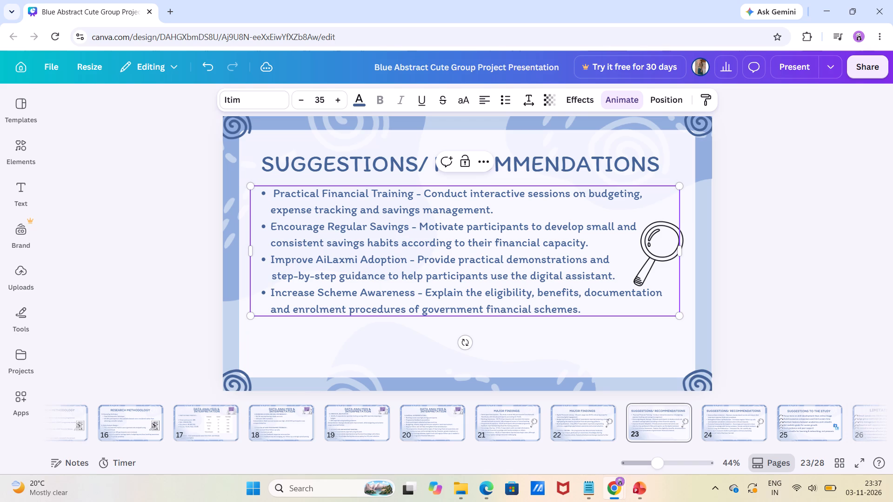
{"action": "key", "text": "BackSpace"}
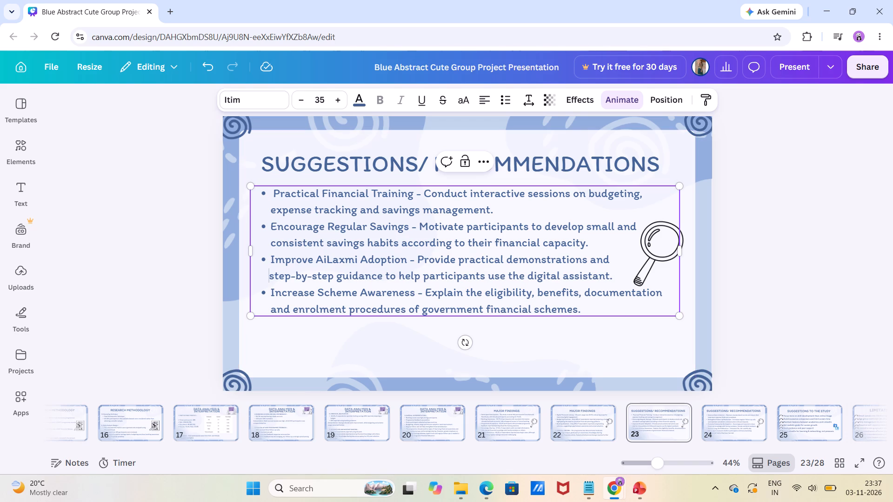
Break the Increase Scheme Awareness bullet before "documentation" and align the unbulleted continuation line using spaces.
{"action": "left_click", "coordinate": [585, 294]}
{"action": "key", "text": "Return"}
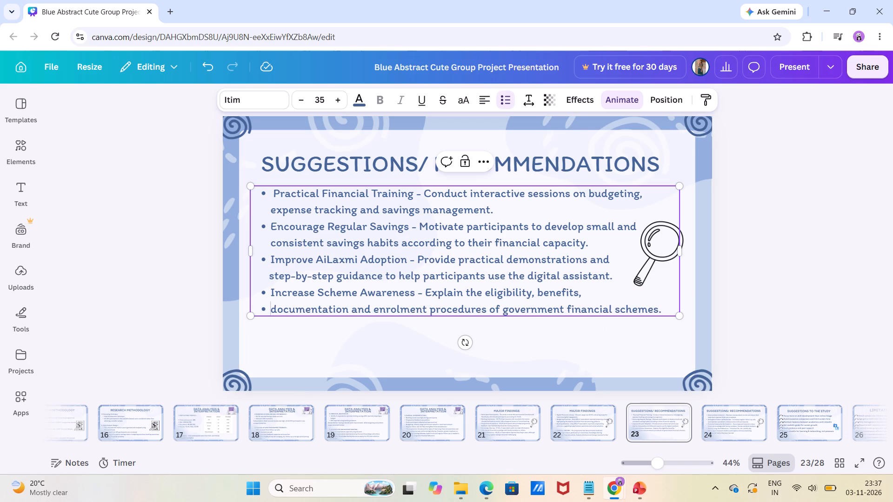
{"action": "key", "text": "BackSpace"}
{"action": "key", "text": "space"}
{"action": "key", "text": "space"}
{"action": "key", "text": "space"}
{"action": "key", "text": "space"}
{"action": "key", "text": "space"}
{"action": "key", "text": "space"}
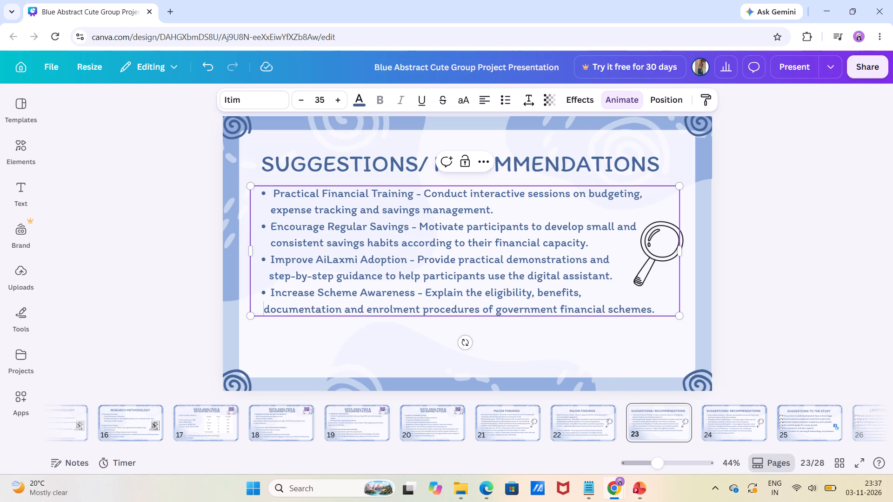
{"action": "key", "text": "space"}
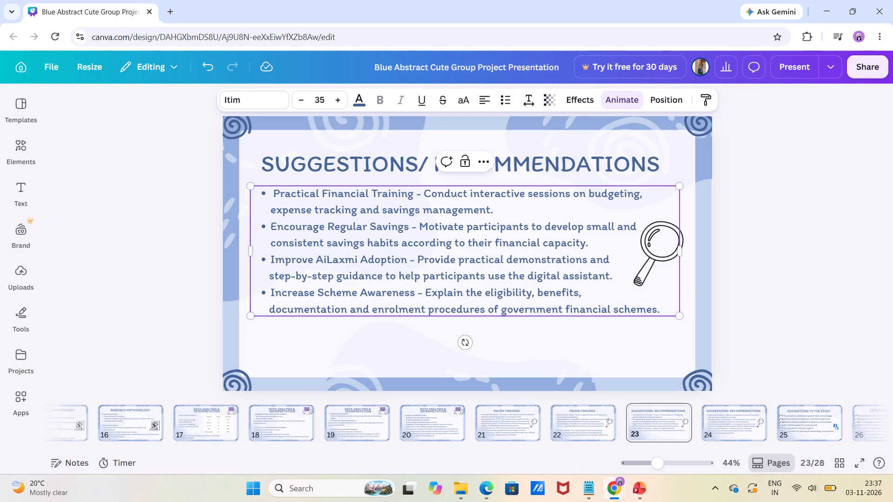
{"action": "left_click", "coordinate": [198, 309]}
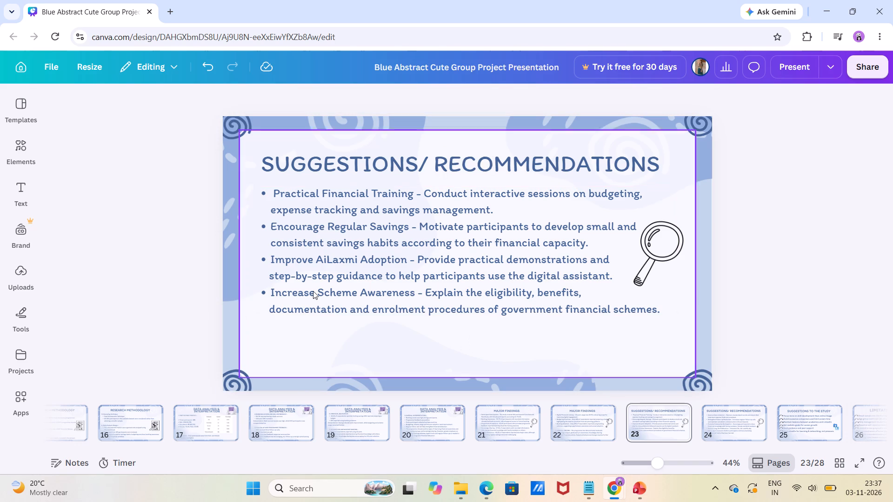
Shift slide 23's bullet text box slightly down and to the right beneath the heading.
{"action": "left_click_drag", "start_coordinate": [365, 277], "coordinate": [360, 280]}
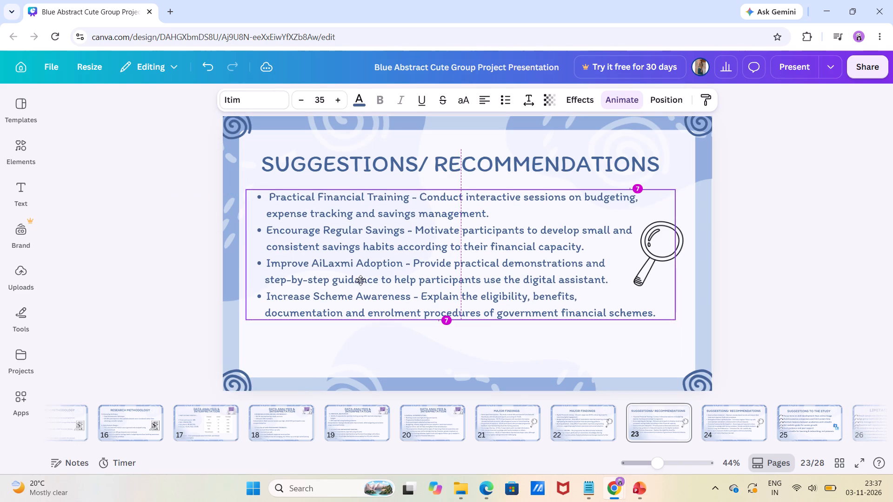
{"action": "left_click_drag", "start_coordinate": [360, 280], "coordinate": [369, 284]}
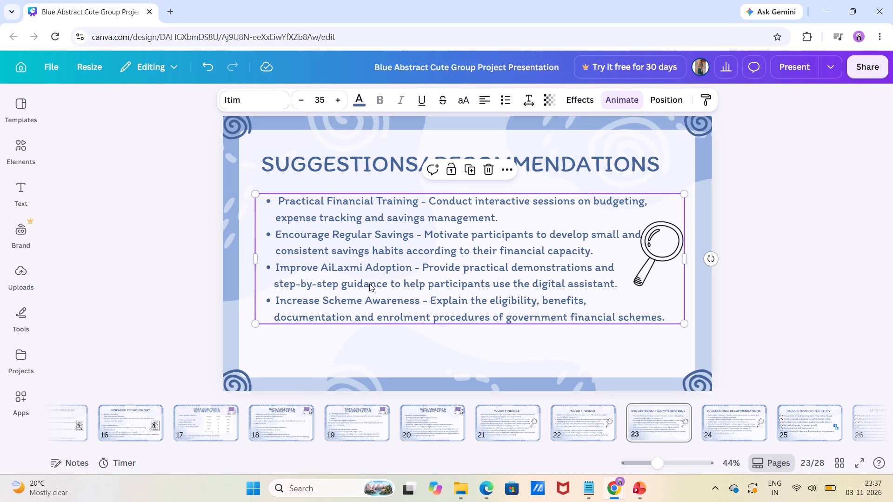
{"action": "left_click", "coordinate": [630, 348]}
Move slide 23's magnifying glass graphic slightly down and to the right, clear of the bullet text.
{"action": "left_click_drag", "start_coordinate": [669, 247], "coordinate": [674, 259]}
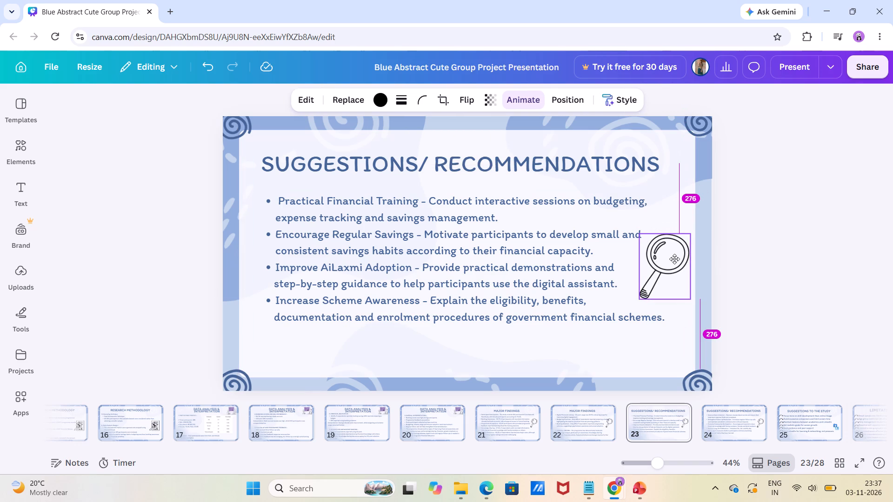
{"action": "left_click_drag", "start_coordinate": [674, 259], "coordinate": [673, 259]}
{"action": "left_click", "coordinate": [510, 357]}
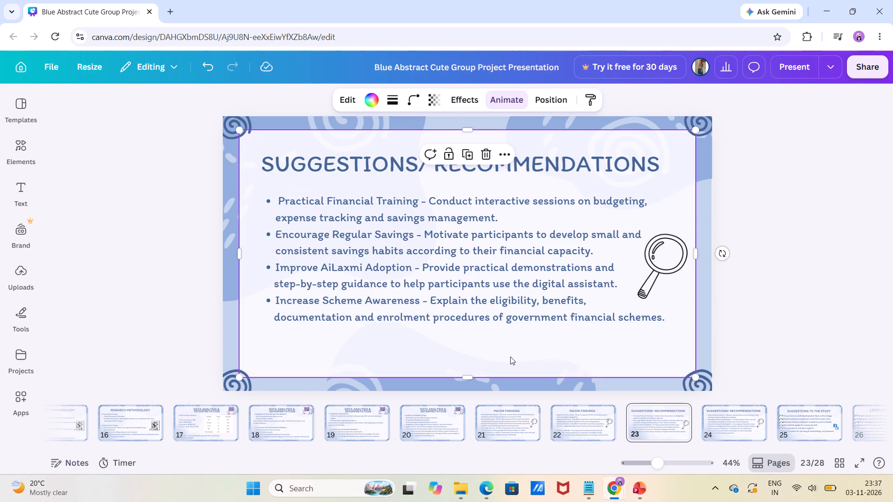
Duplicate slide 24, the second Suggestions/Recommendations slide.
{"action": "left_click", "coordinate": [741, 420]}
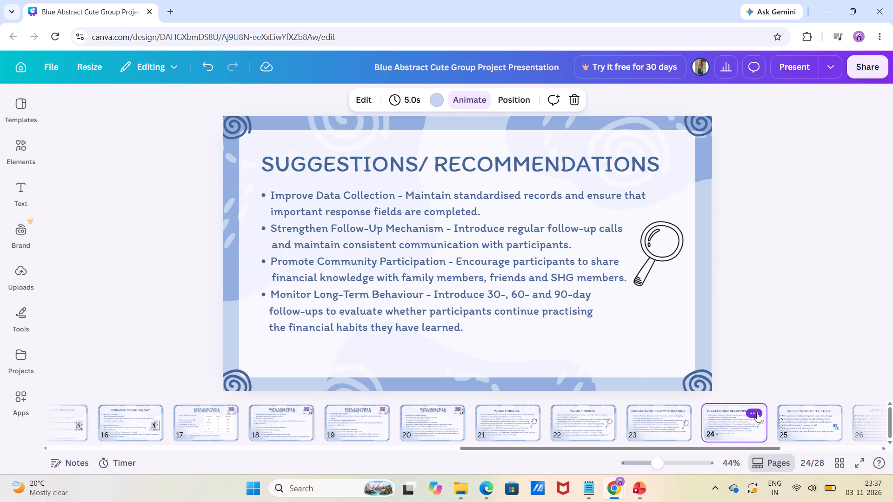
{"action": "left_click", "coordinate": [757, 412]}
{"action": "left_click", "coordinate": [768, 170]}
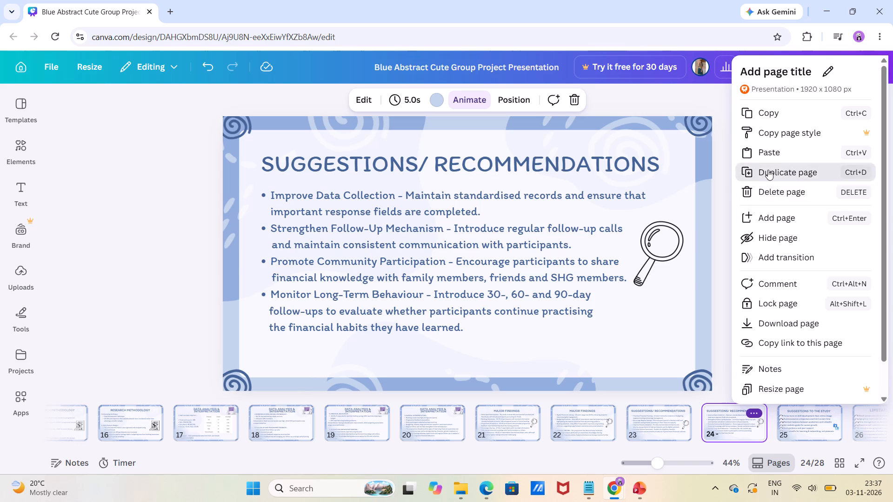
Replace the duplicated slide's heading with "CONCLUSION".
{"action": "double_click", "coordinate": [534, 168]}
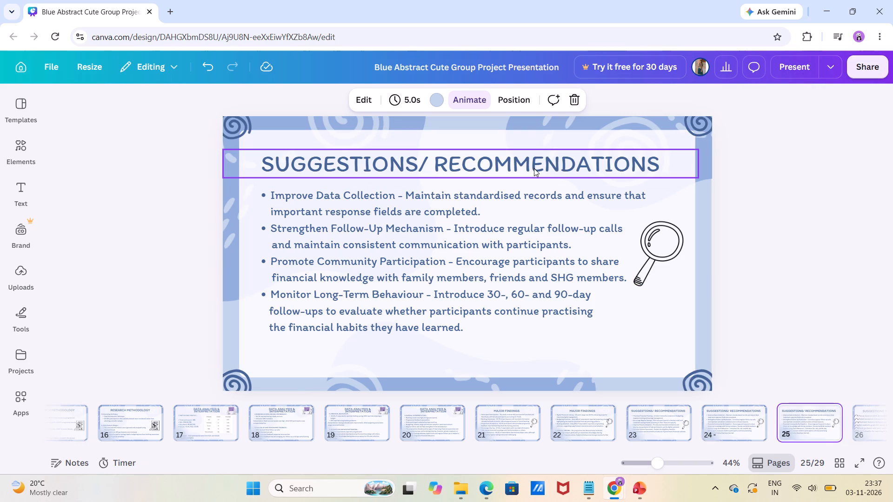
{"action": "type", "text": "conclui"}
{"action": "key", "text": "BackSpace"}
{"action": "type", "text": "sio"}
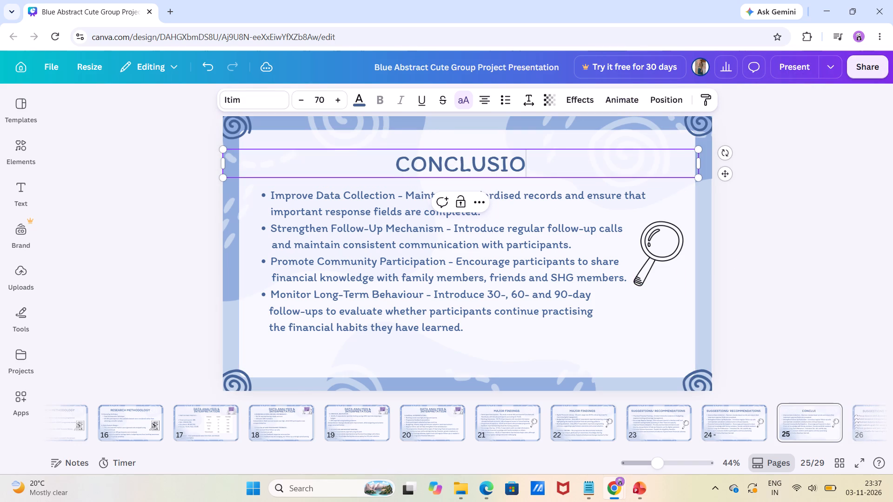
{"action": "key", "text": "n"}
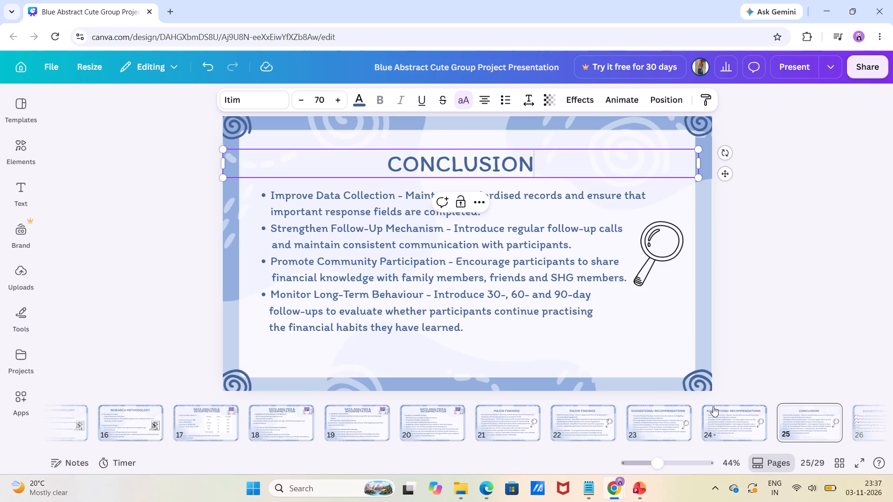
{"action": "scroll", "coordinate": [737, 418], "scroll_direction": "left", "scroll_amount": 4}
{"action": "left_click", "coordinate": [652, 424]}
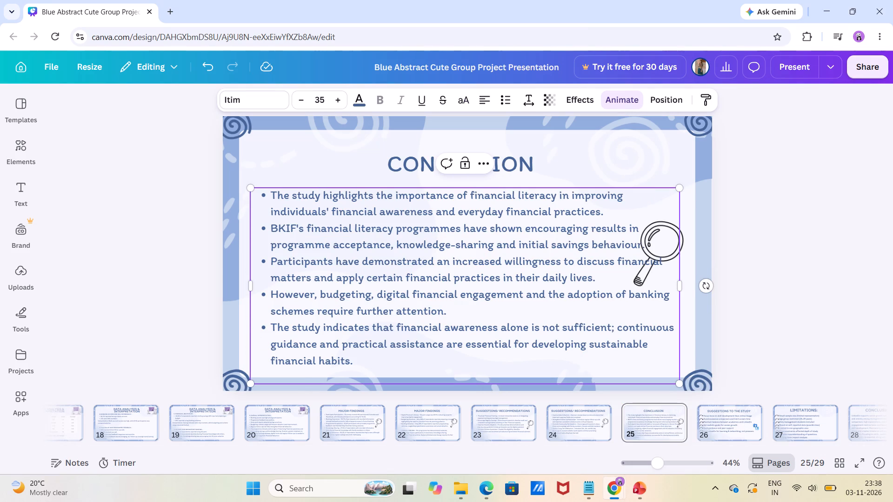
{"action": "left_click", "coordinate": [759, 181]}
Delete the magnifying glass graphic from the Conclusion slide.
{"action": "left_click", "coordinate": [660, 240]}
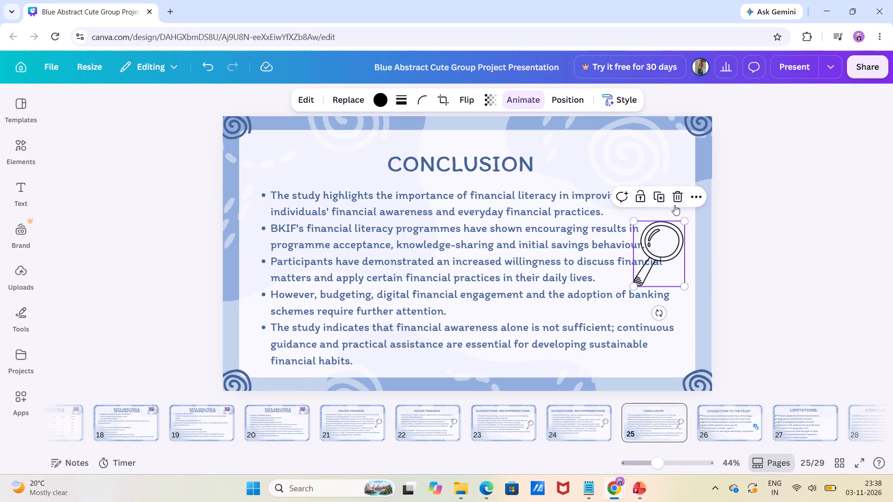
{"action": "left_click", "coordinate": [676, 196]}
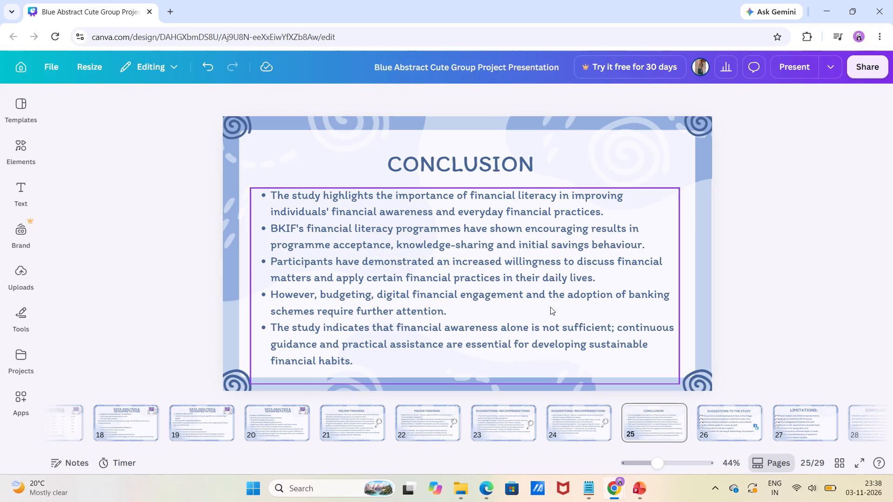
Move the Conclusion slide's bullet text box slightly up and to the right, closer beneath the heading.
{"action": "left_click", "coordinate": [524, 303]}
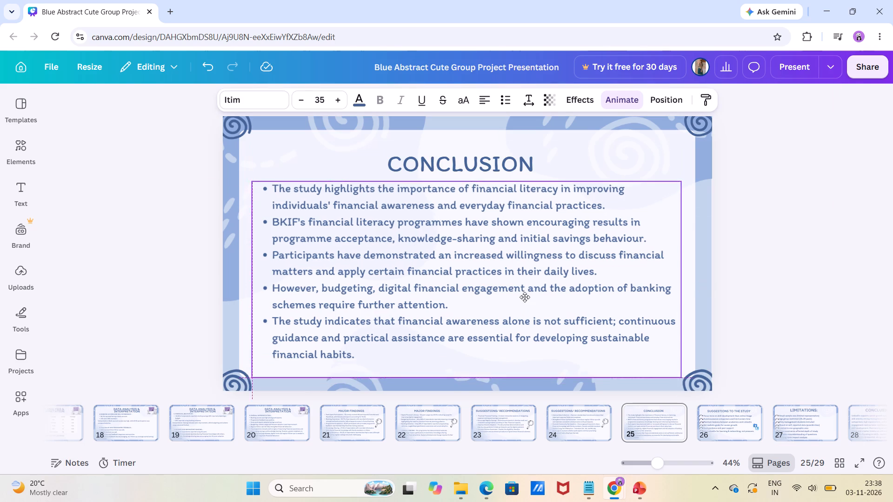
{"action": "left_click_drag", "start_coordinate": [532, 298], "coordinate": [532, 293]}
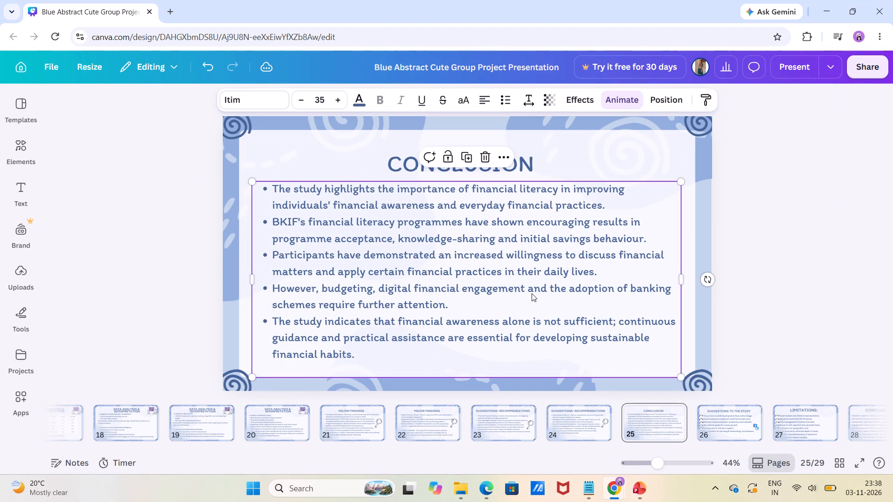
{"action": "left_click", "coordinate": [788, 318]}
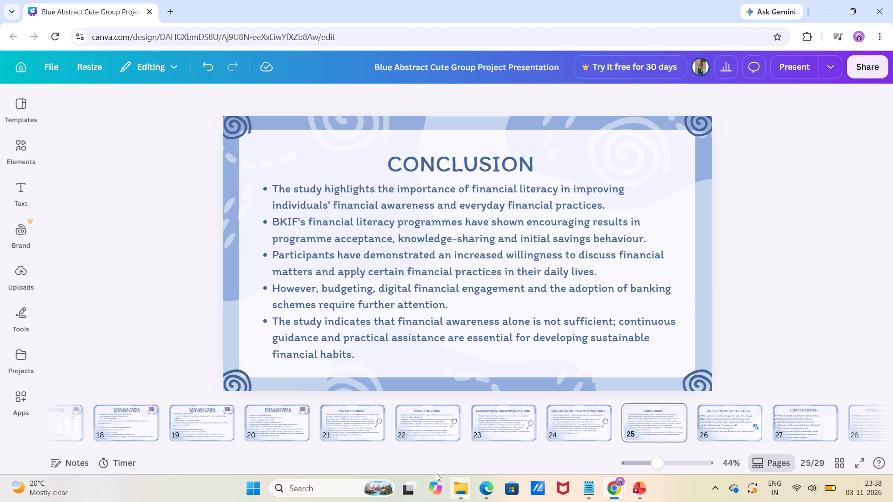
Delete slide 2, the "Live Project Report" page.
{"action": "scroll", "coordinate": [390, 427], "scroll_direction": "right", "scroll_amount": 16}
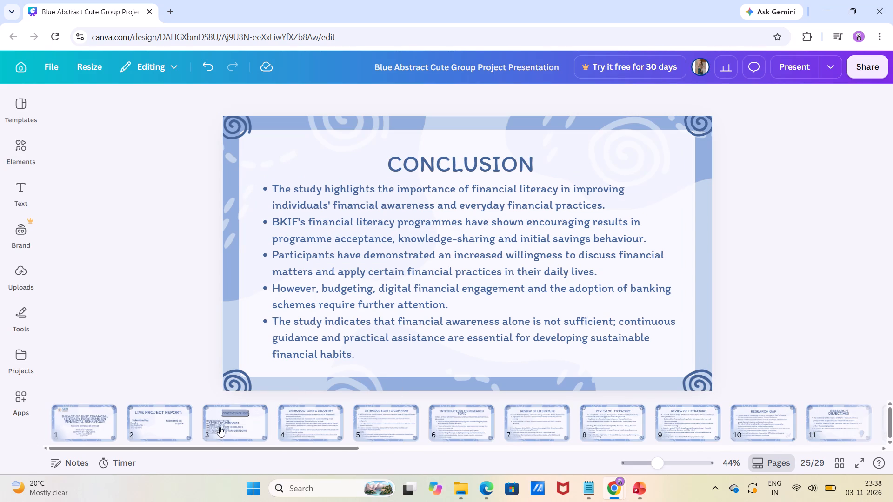
{"action": "left_click", "coordinate": [80, 414]}
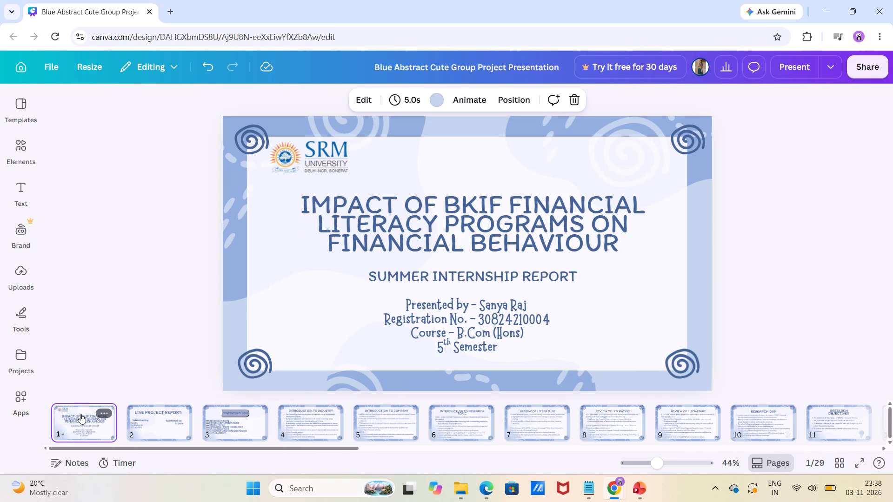
{"action": "key", "text": "Right"}
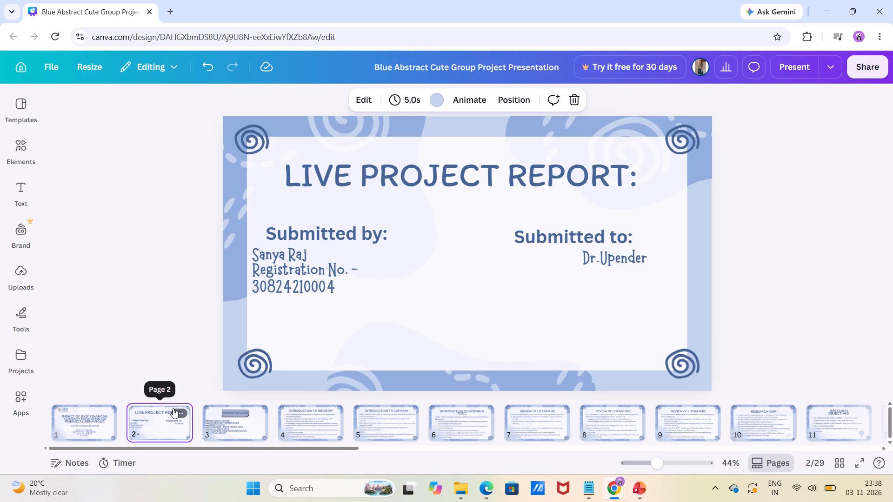
{"action": "left_click", "coordinate": [174, 409]}
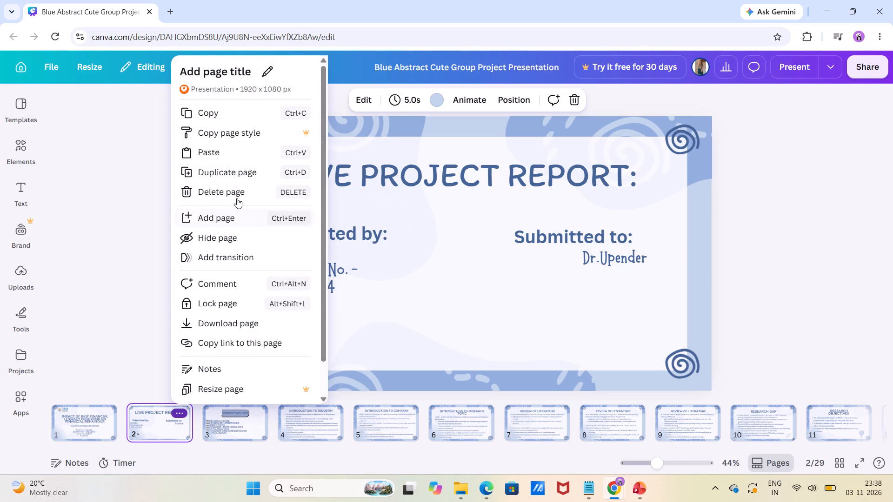
{"action": "left_click", "coordinate": [236, 191]}
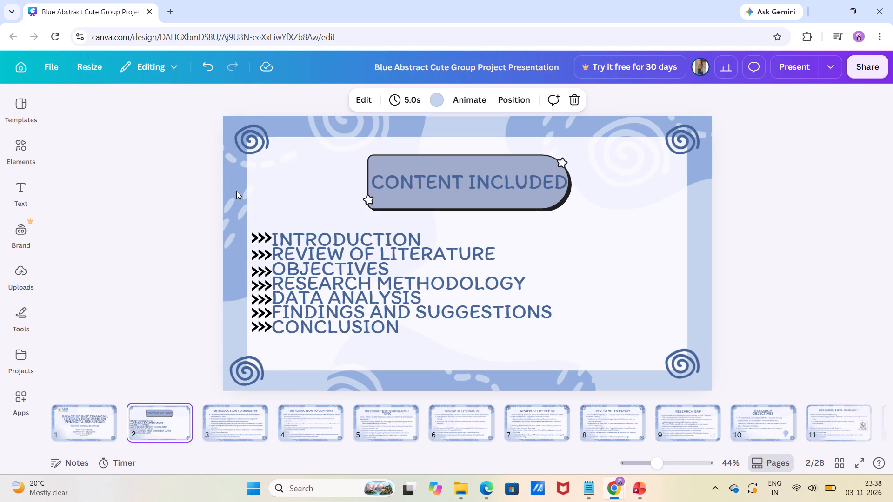
Delete the "Content Included" slide, which directly follows the title slide.
{"action": "left_click", "coordinate": [180, 410]}
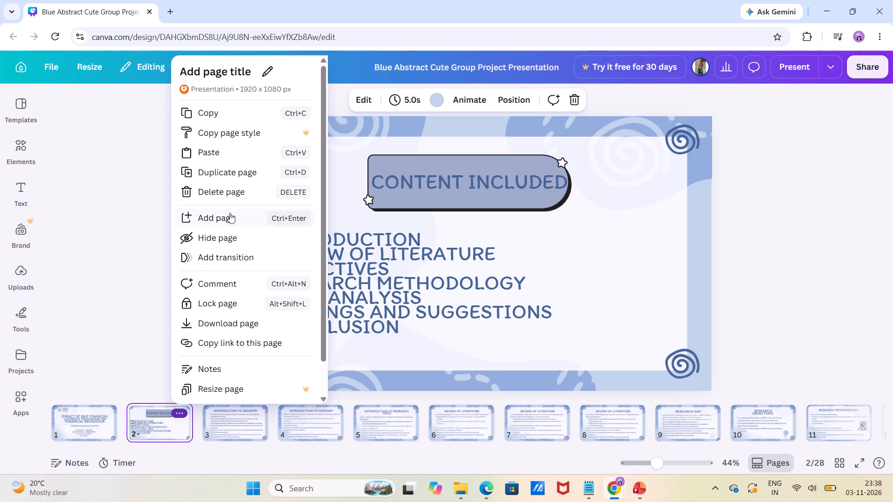
{"action": "left_click", "coordinate": [227, 194]}
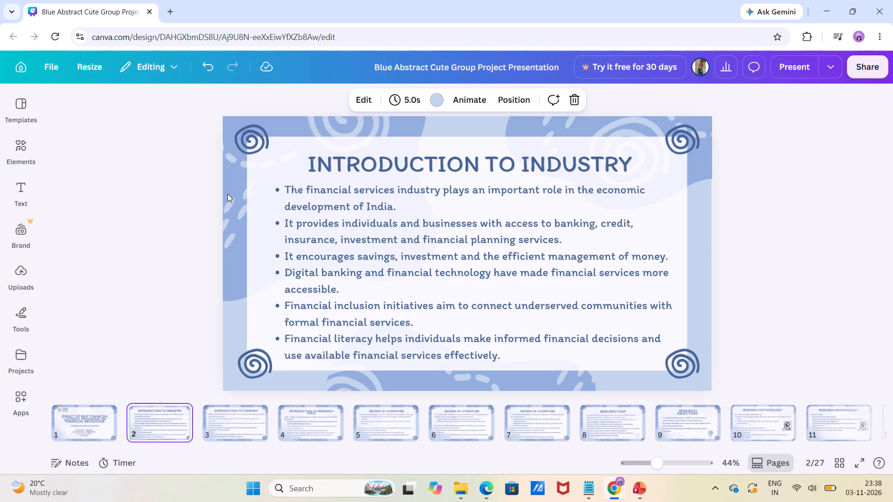
Review the slides from Introduction to Industry through the Research Methodology data collection page, checking their text and layout.
{"action": "key", "text": "Right"}
{"action": "left_click", "coordinate": [153, 425]}
{"action": "key", "text": "Right"}
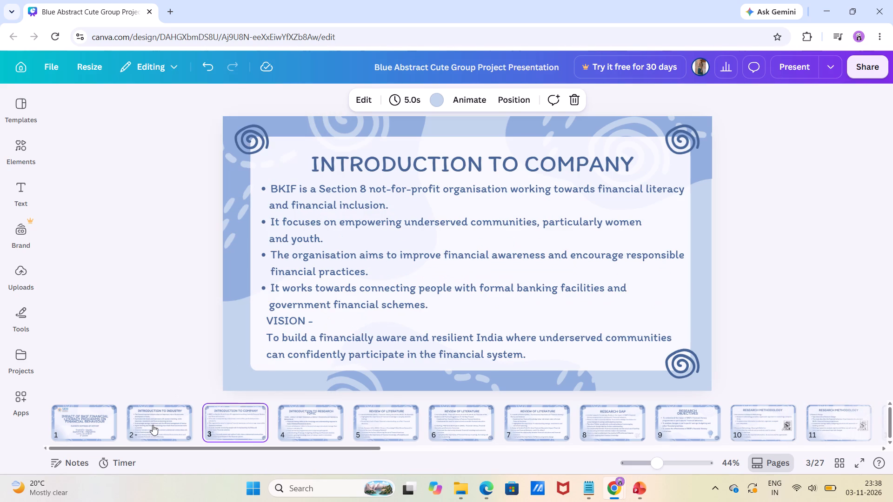
{"action": "key", "text": "Right"}
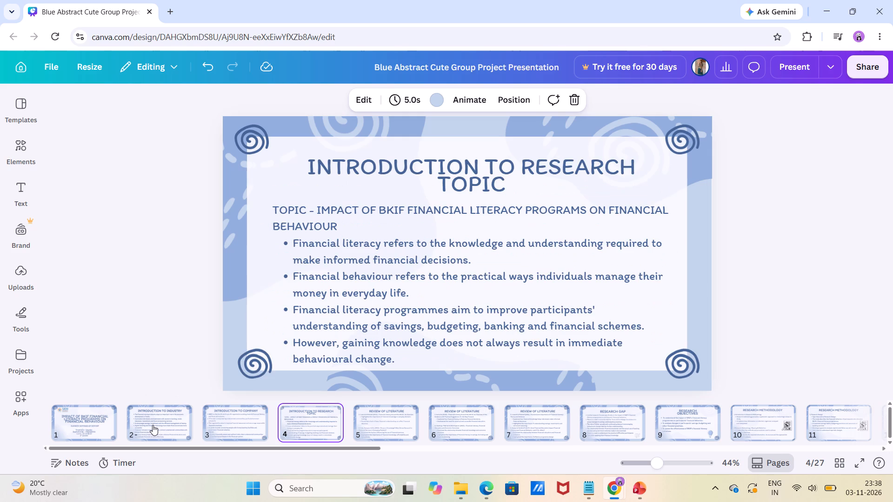
{"action": "key", "text": "Right"}
{"action": "key", "text": "Right"}
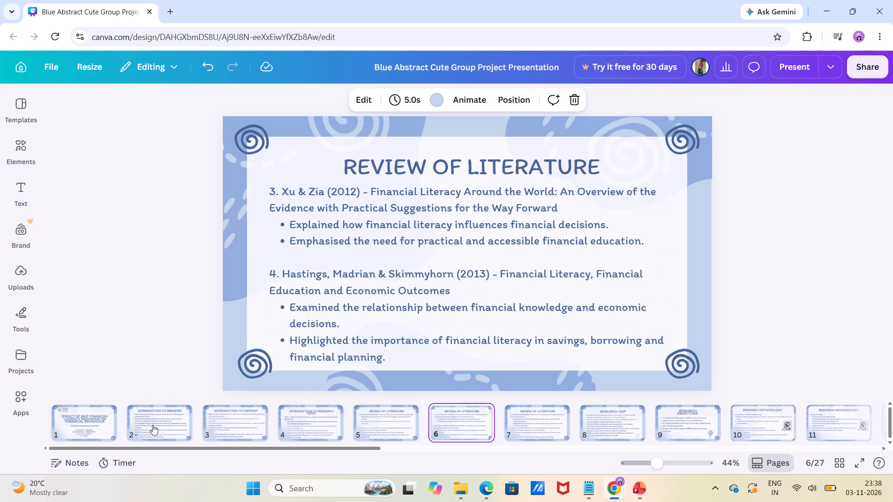
{"action": "key", "text": "Right"}
{"action": "key", "text": "Right"}
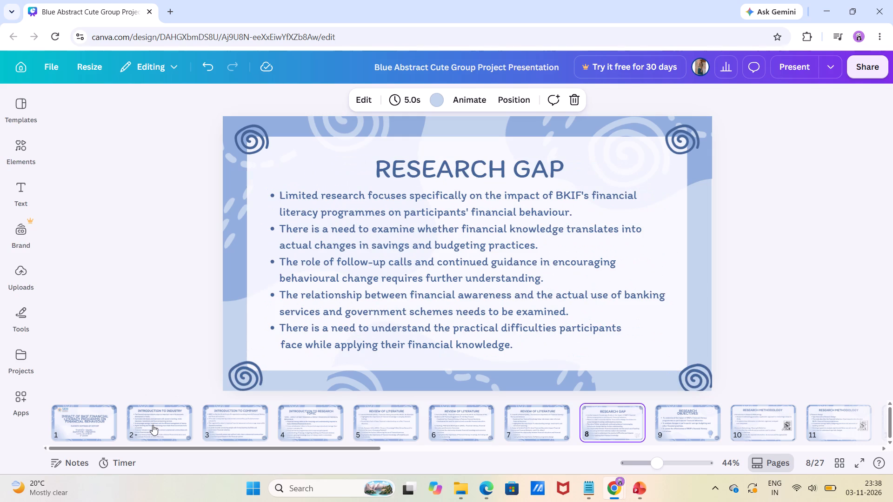
{"action": "key", "text": "Right"}
{"action": "key", "text": "Right"}
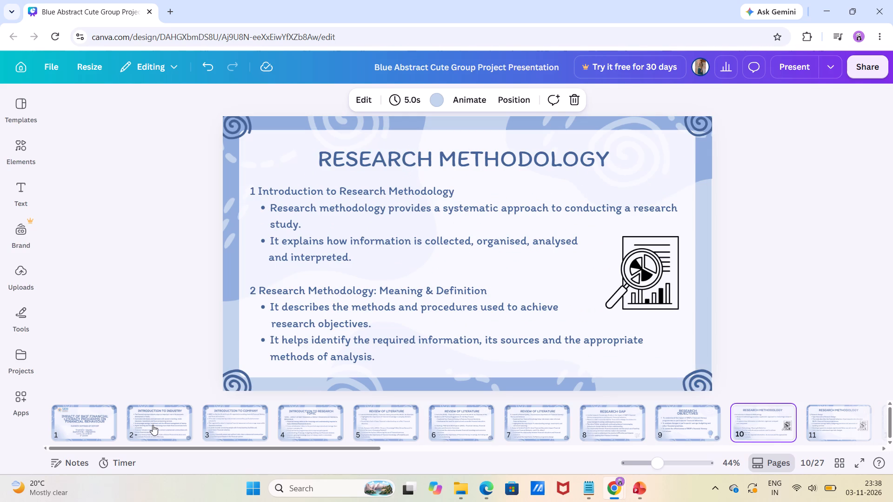
{"action": "key", "text": "Right"}
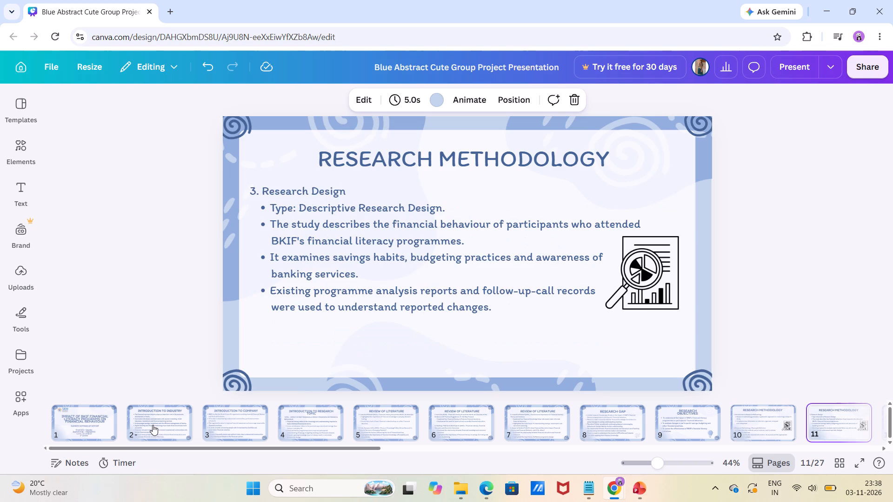
{"action": "key", "text": "Left"}
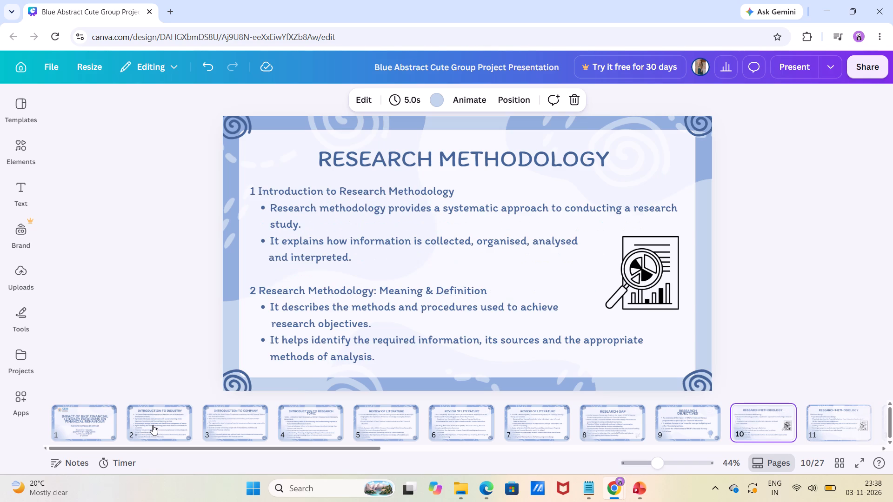
{"action": "key", "text": "Right"}
{"action": "key", "text": "Right"}
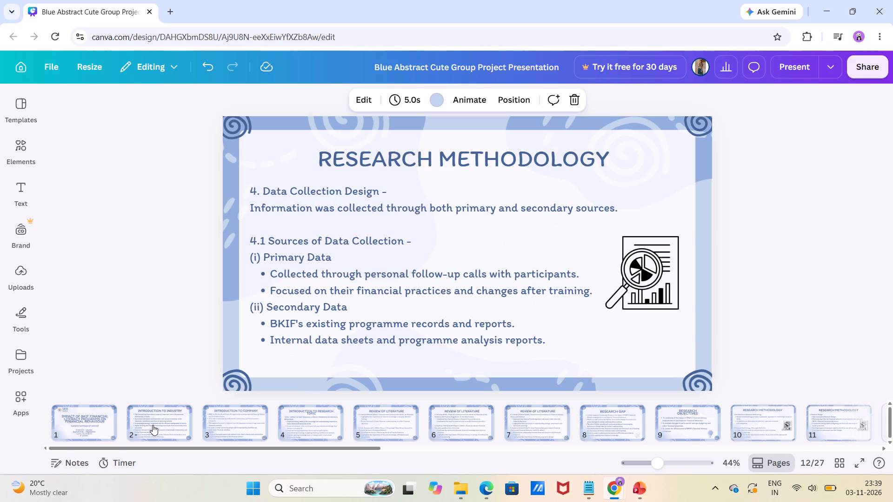
{"action": "key", "text": "Left"}
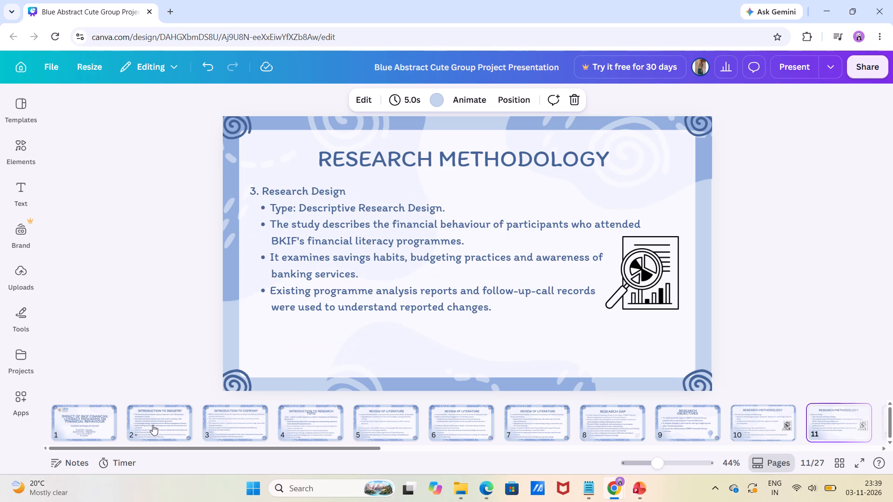
On slide 10, add " -" after the "Introduction to Research Methodology" and "Research Methodology: Meaning & Definition" subheadings.
{"action": "key", "text": "Left"}
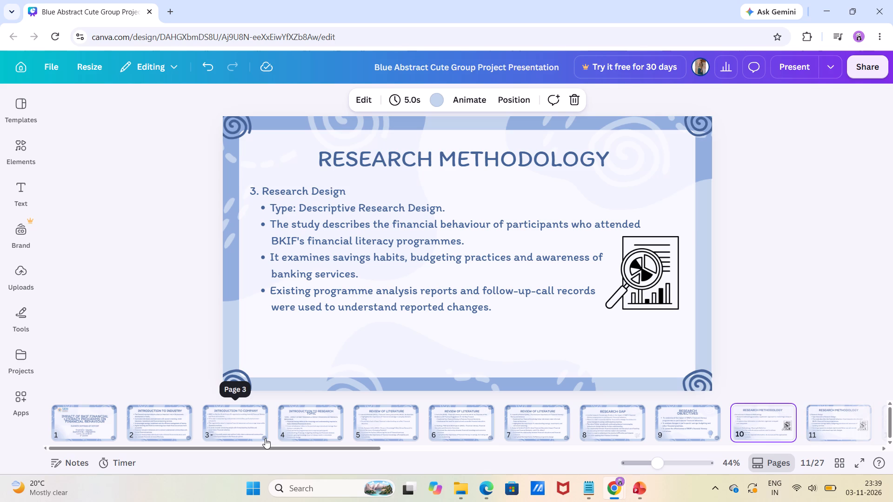
{"action": "left_click", "coordinate": [399, 266]}
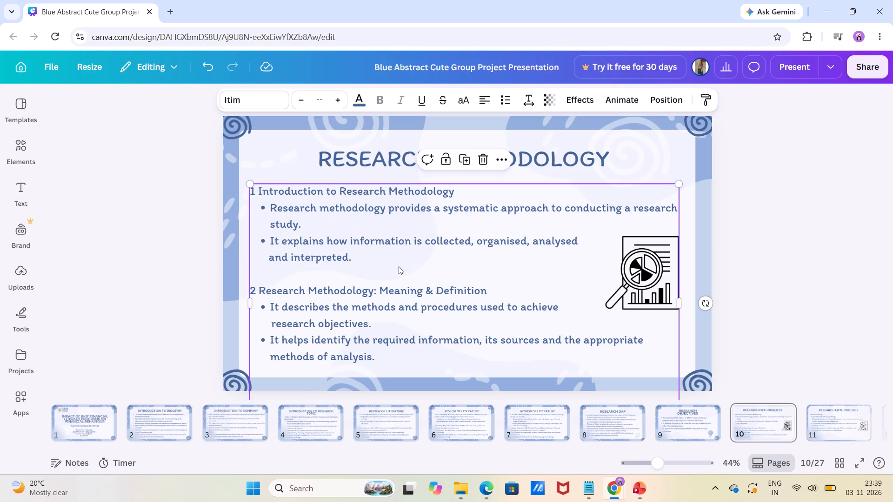
{"action": "left_click", "coordinate": [467, 192]}
{"action": "key", "text": "space"}
{"action": "type", "text": "-"}
{"action": "left_click", "coordinate": [512, 290]}
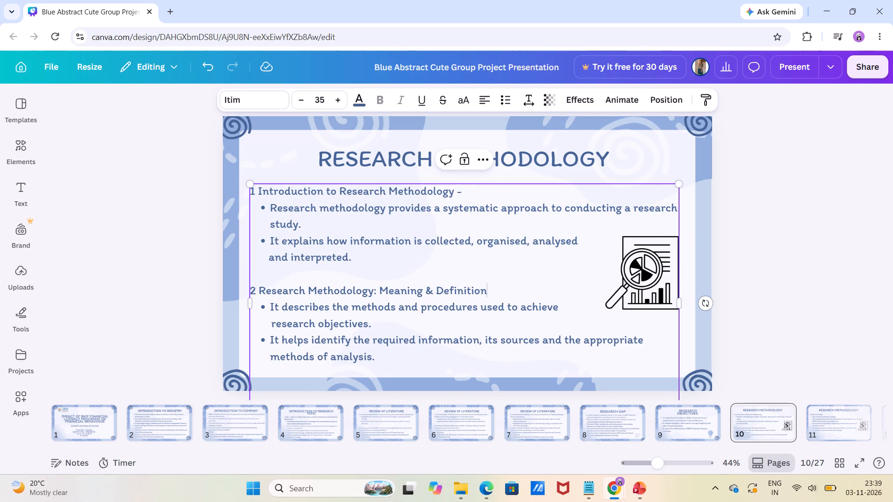
{"action": "key", "text": "space"}
{"action": "type", "text": "-"}
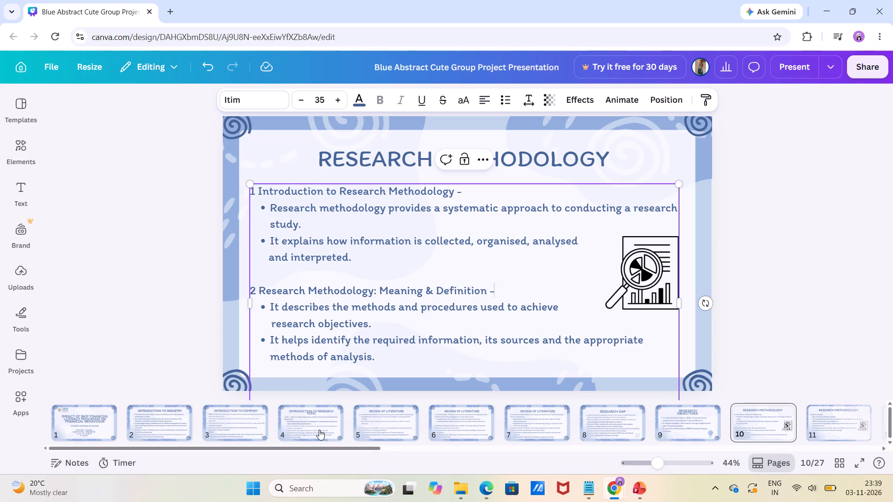
Add " -" after the "3. Research Design" subheading on slide 11.
{"action": "scroll", "coordinate": [705, 410], "scroll_direction": "left", "scroll_amount": 5}
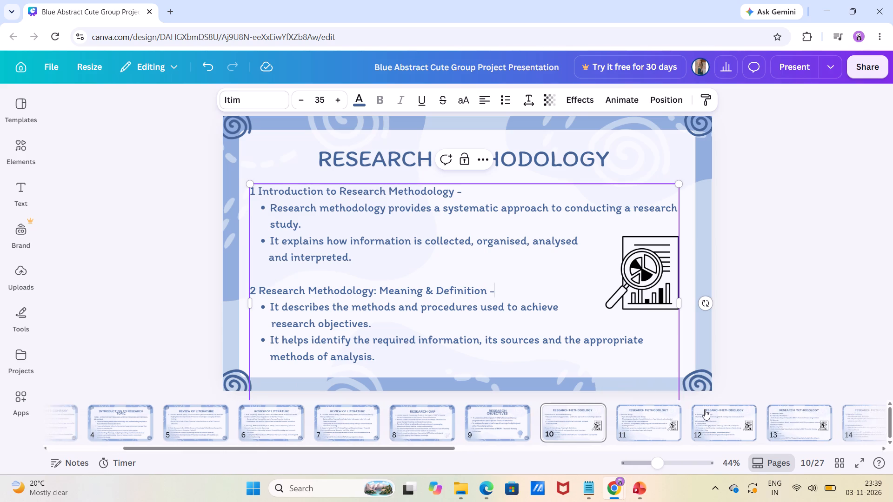
{"action": "left_click", "coordinate": [654, 420]}
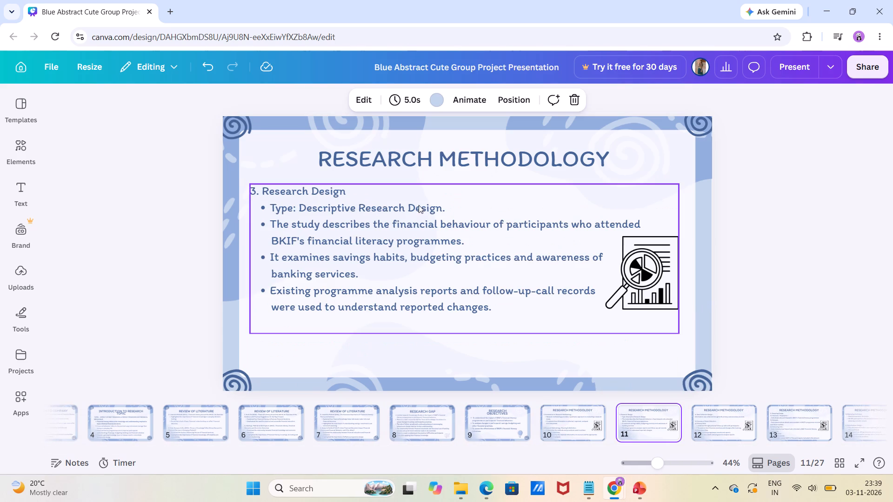
{"action": "left_click", "coordinate": [402, 191]}
{"action": "left_click", "coordinate": [402, 191]}
{"action": "key", "text": "space"}
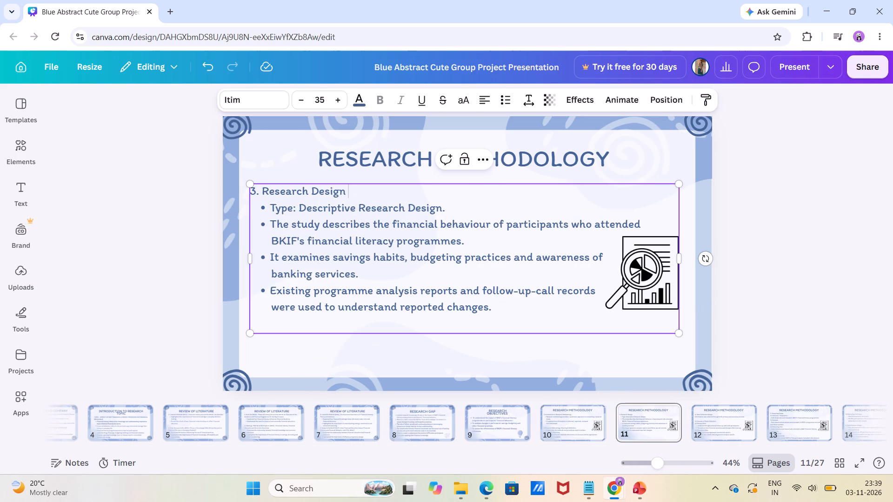
{"action": "type", "text": "-"}
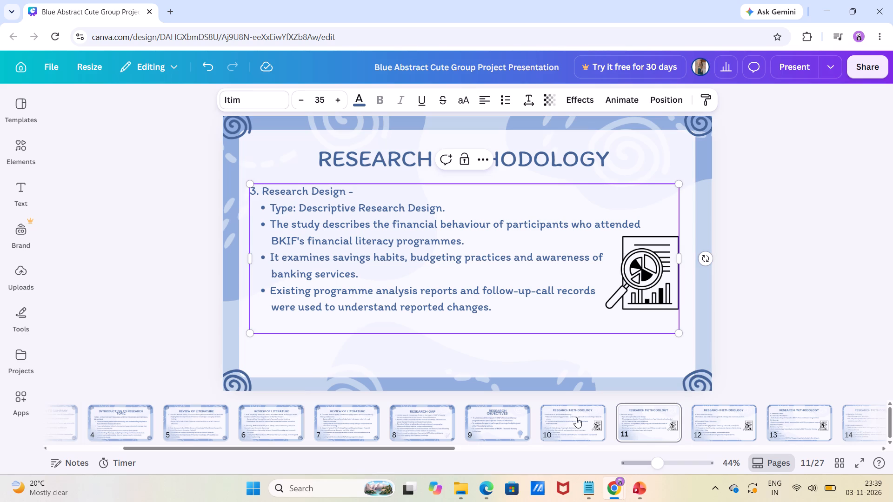
Review the remaining Research Methodology slides and the Data Analysis & Interpretation slides, checking their headings, numbering and text.
{"action": "left_click", "coordinate": [626, 420]}
{"action": "scroll", "coordinate": [626, 420], "scroll_direction": "left", "scroll_amount": 1}
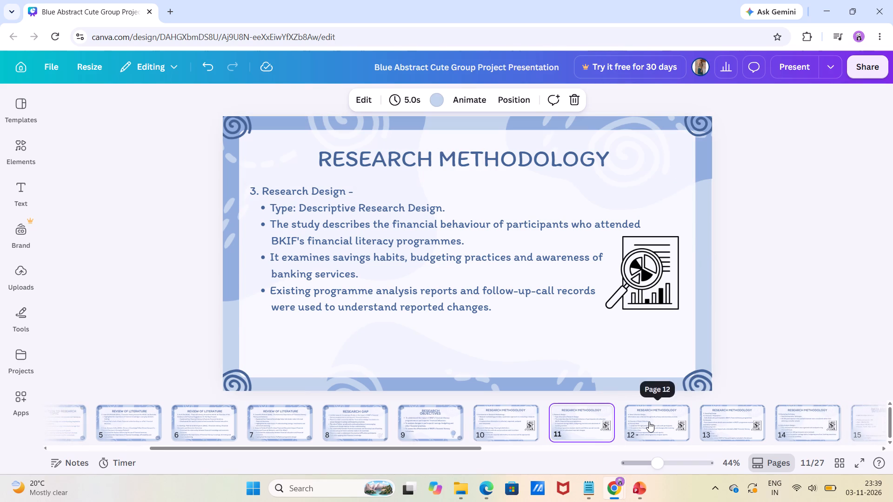
{"action": "left_click", "coordinate": [649, 422]}
{"action": "key", "text": "Right"}
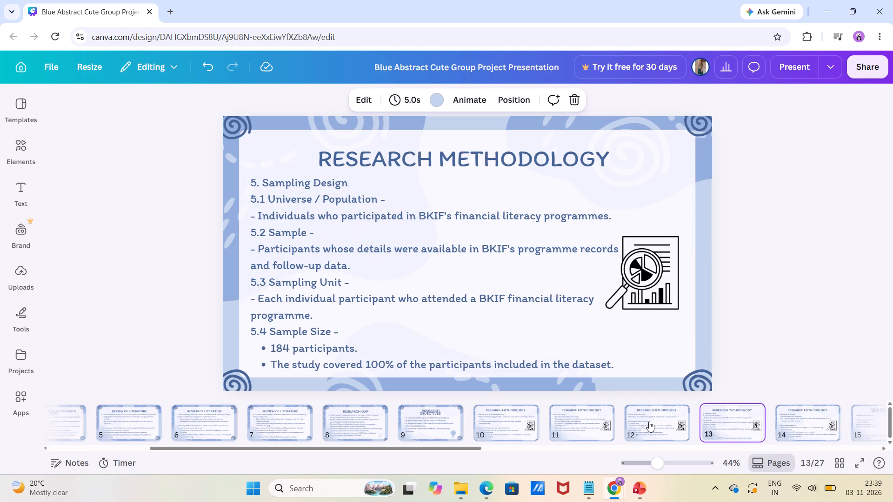
{"action": "key", "text": "Right"}
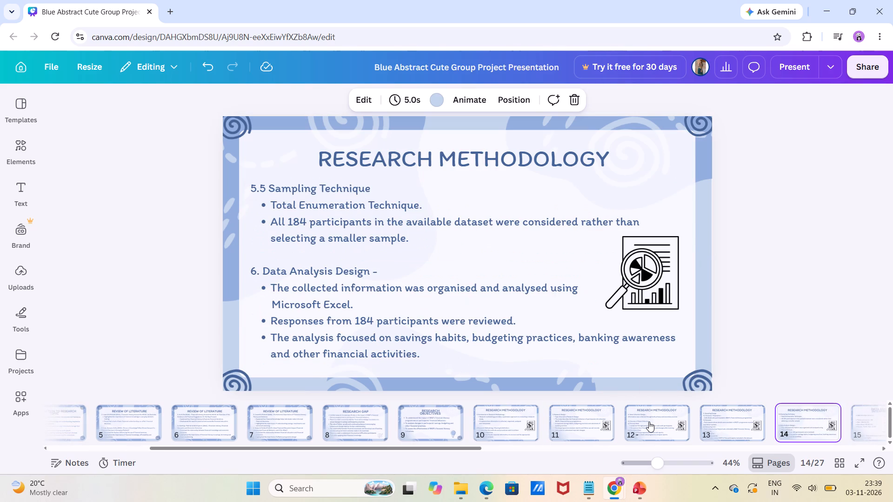
{"action": "key", "text": "Right"}
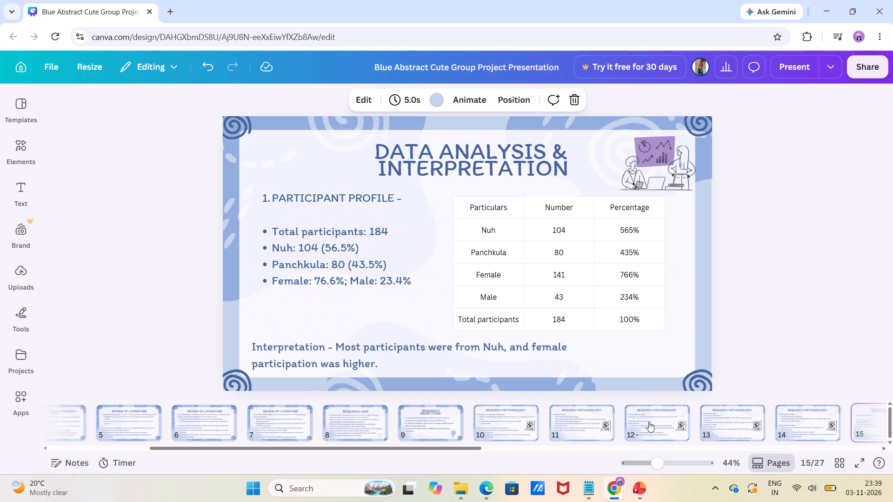
{"action": "key", "text": "Right"}
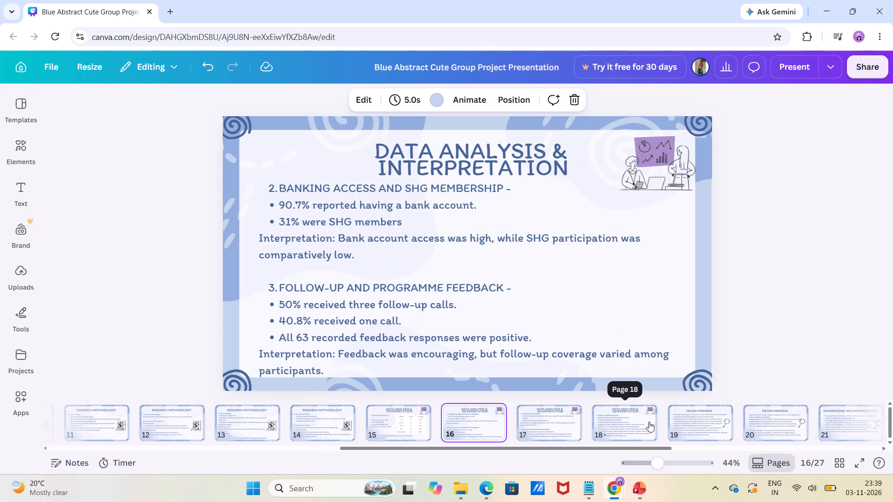
{"action": "key", "text": "Right"}
{"action": "key", "text": "Right"}
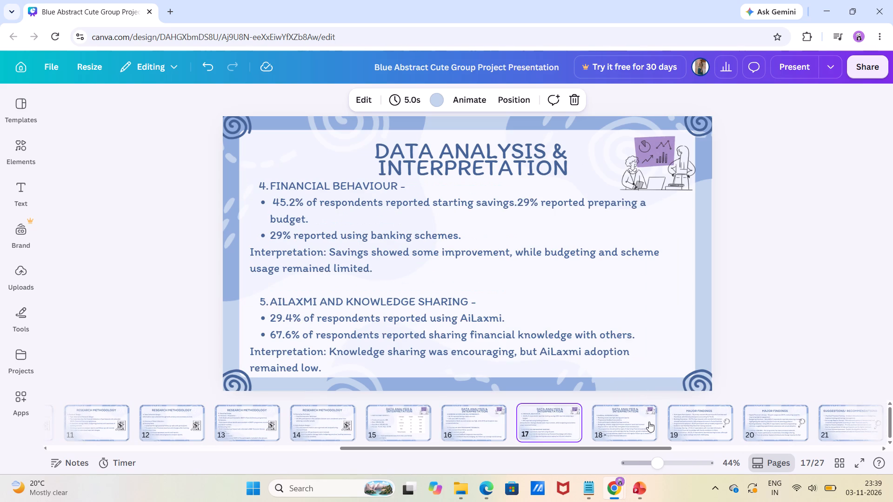
{"action": "key", "text": "Left"}
{"action": "key", "text": "Right"}
Renumber the "Overall Interpretation" heading on slide 18 as 6.
{"action": "left_click", "coordinate": [419, 305]}
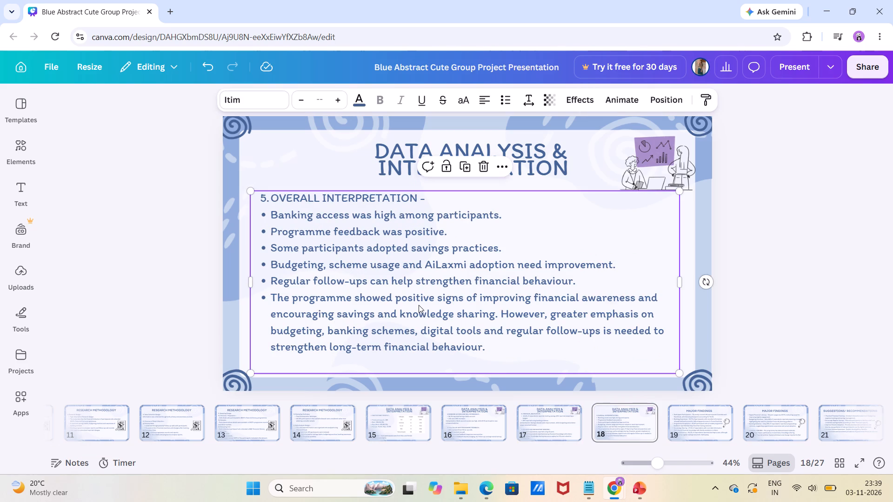
{"action": "left_click", "coordinate": [265, 197]}
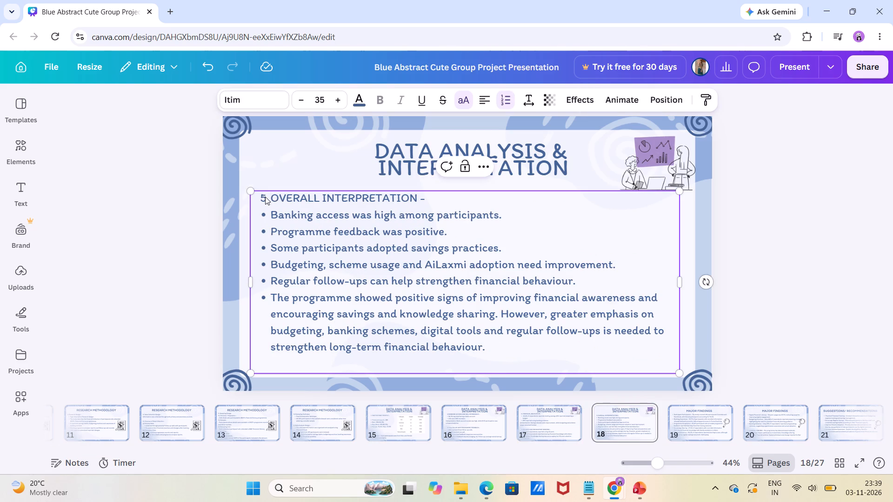
{"action": "key", "text": "BackSpace"}
{"action": "type", "text": "6."}
{"action": "key", "text": "space"}
On the second Major Findings slide, remove the word "a" before "budget" in the Budgeting Practices bullet.
{"action": "left_click", "coordinate": [621, 419]}
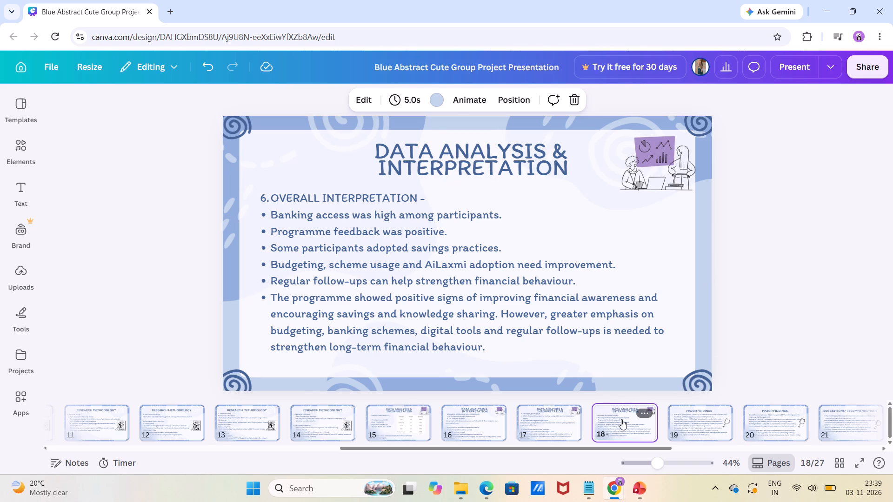
{"action": "key", "text": "Right"}
{"action": "key", "text": "Right"}
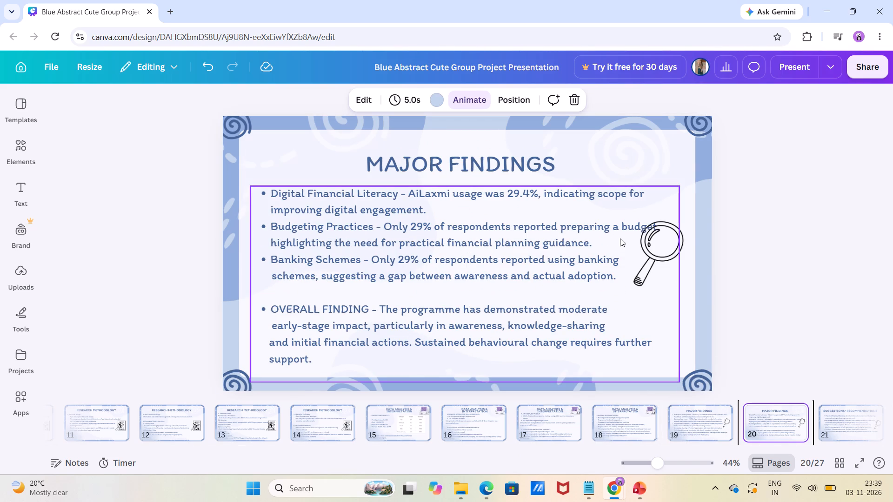
{"action": "left_click", "coordinate": [619, 225]}
{"action": "left_click", "coordinate": [619, 225]}
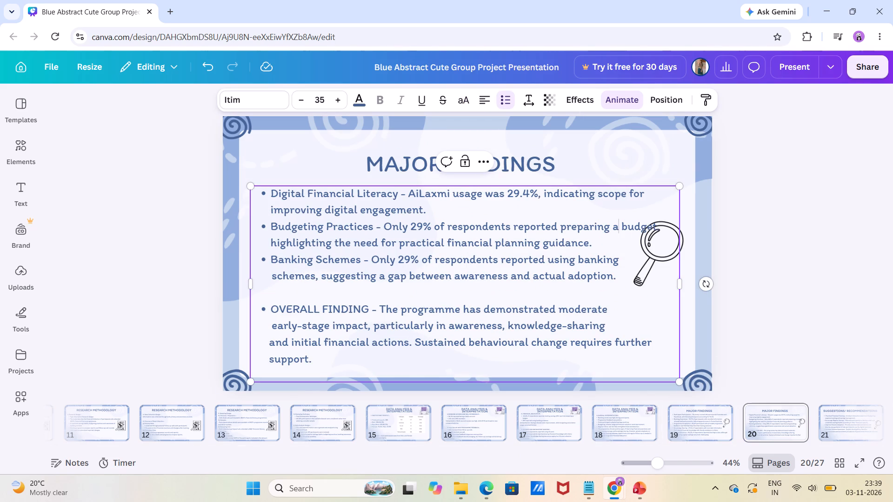
{"action": "key", "text": "BackSpace"}
{"action": "key", "text": "BackSpace"}
{"action": "left_click", "coordinate": [747, 298]}
Move the magnifying glass graphic on slide 20 slightly down, clear of the Budgeting Practices bullet's first line.
{"action": "left_click_drag", "start_coordinate": [650, 249], "coordinate": [650, 259]}
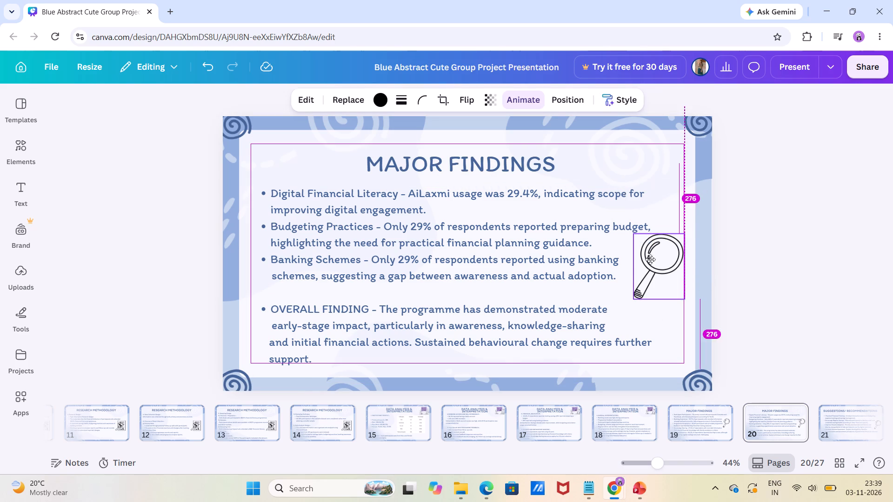
{"action": "left_click_drag", "start_coordinate": [650, 259], "coordinate": [648, 271]}
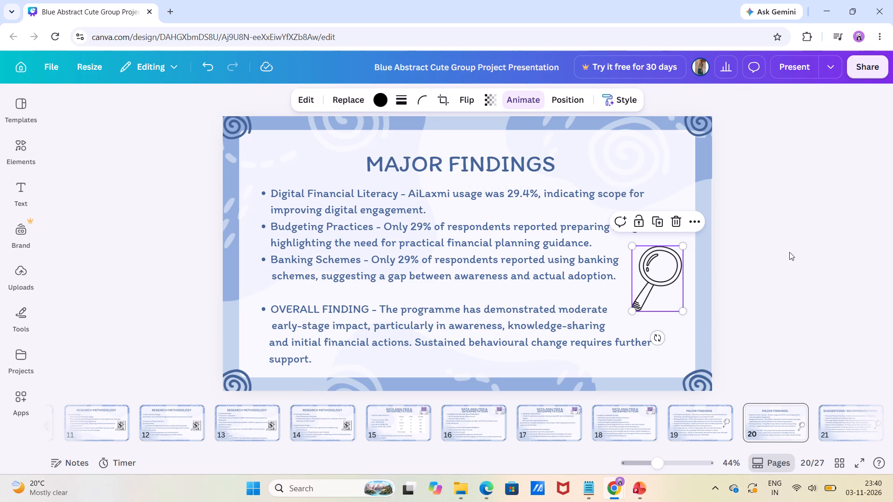
{"action": "left_click", "coordinate": [790, 253]}
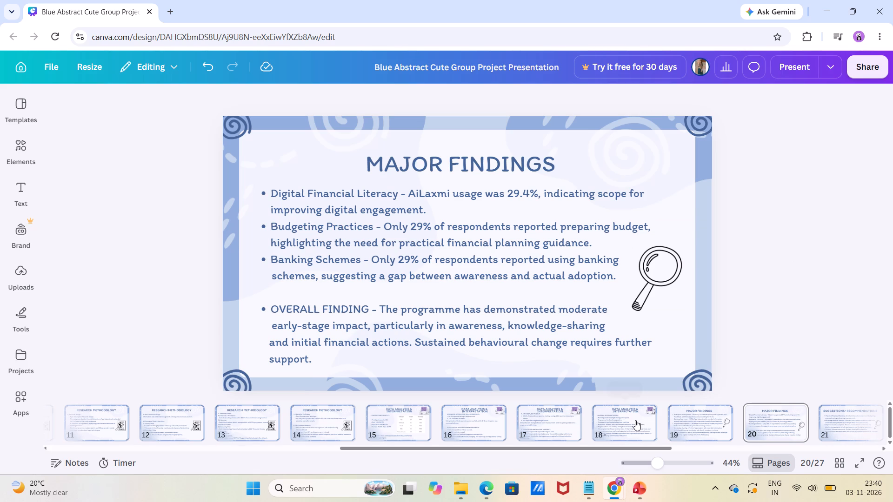
Review the slides from Major Findings through Suggestions/Recommendations and Conclusion to the leftover Suggestions to the Study page.
{"action": "left_click", "coordinate": [635, 420]}
{"action": "key", "text": "Right"}
{"action": "key", "text": "Right"}
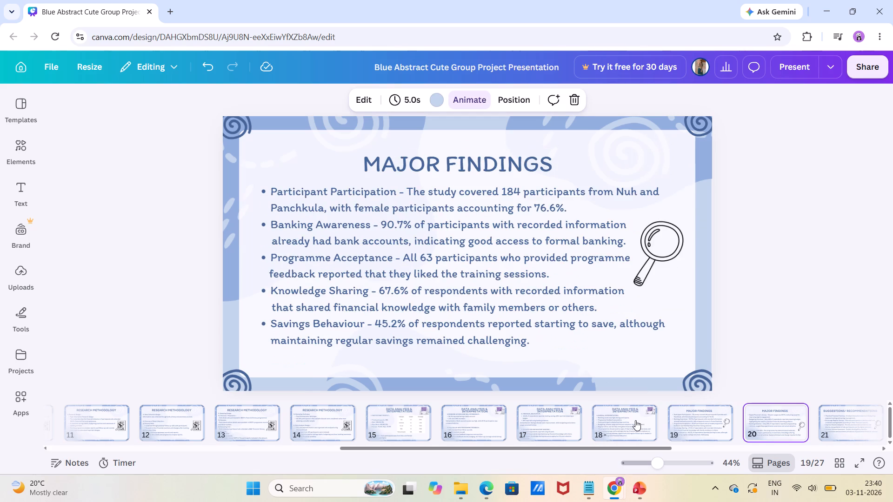
{"action": "key", "text": "Right"}
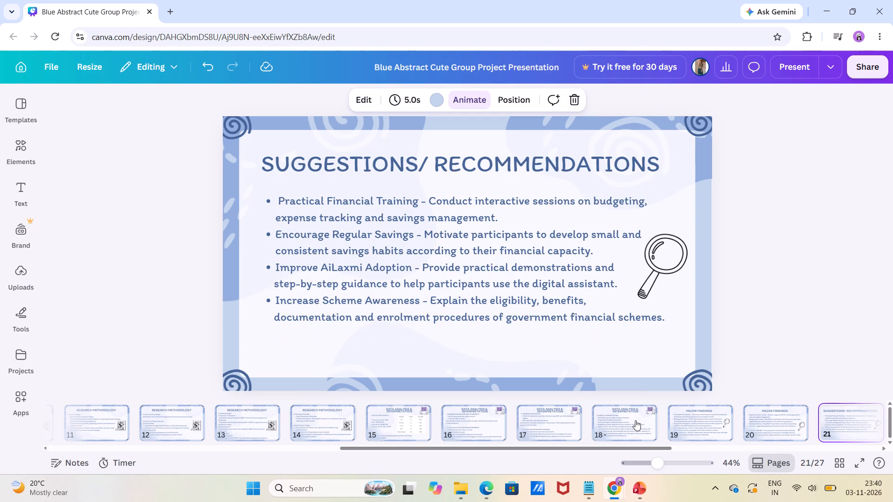
{"action": "key", "text": "Right"}
{"action": "key", "text": "Left"}
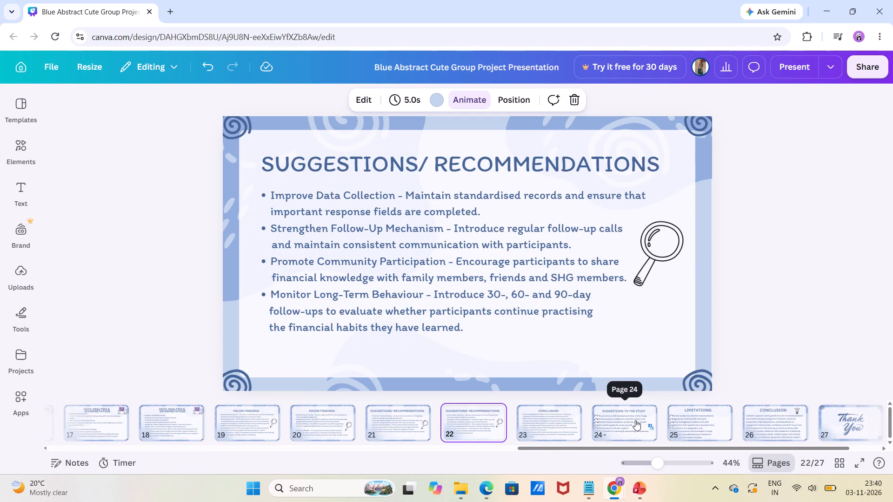
{"action": "key", "text": "Right"}
{"action": "key", "text": "Right"}
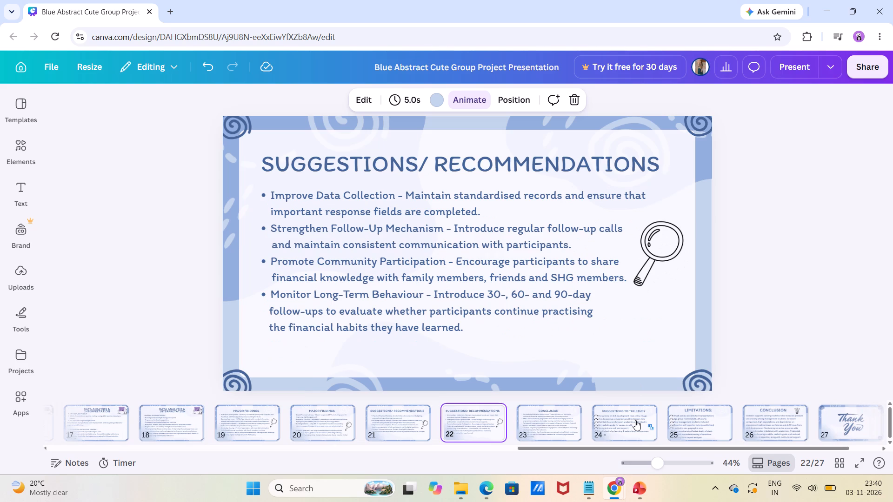
{"action": "key", "text": "Right"}
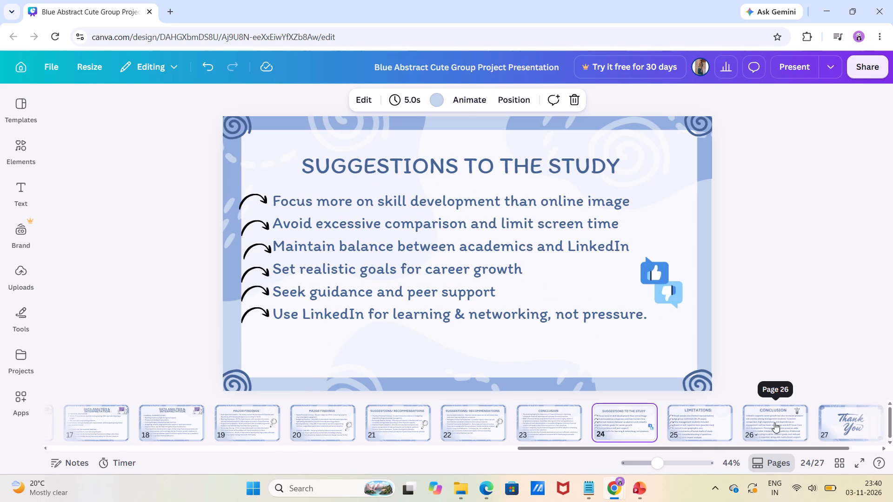
Delete the leftover template slide "Suggestions to the Study", which follows the Conclusion slide.
{"action": "scroll", "coordinate": [765, 430], "scroll_direction": "left", "scroll_amount": 1}
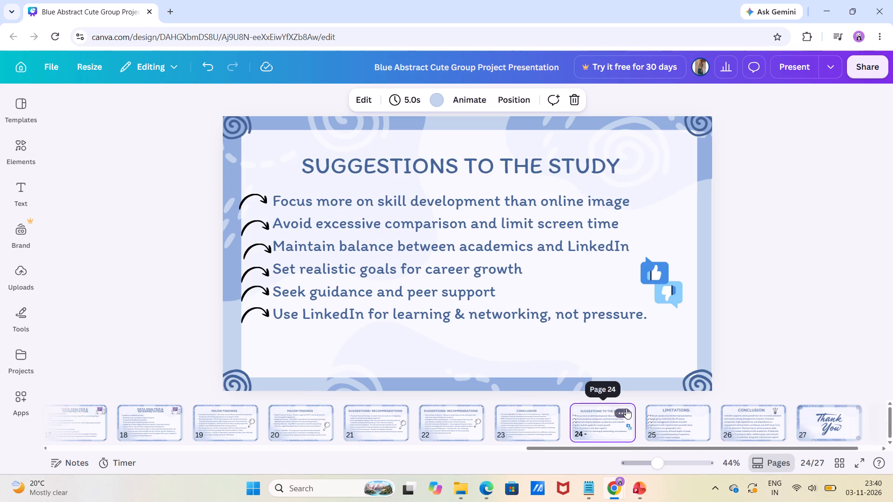
{"action": "left_click", "coordinate": [626, 409]}
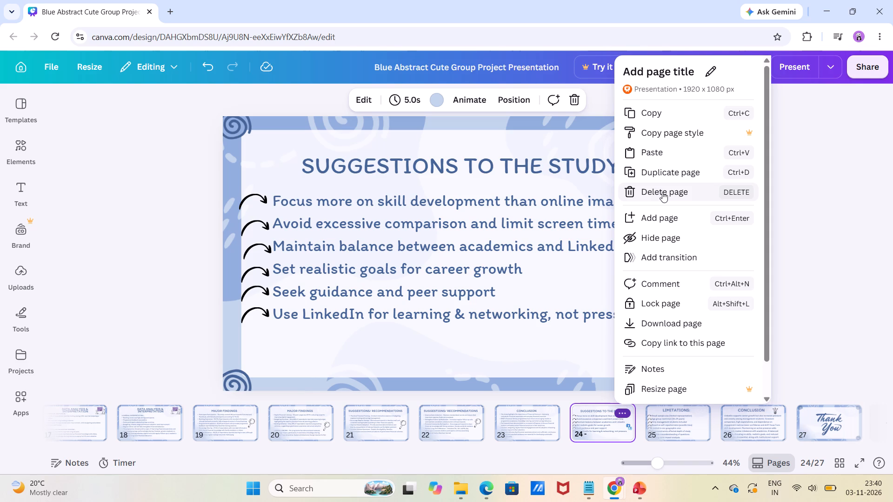
{"action": "left_click", "coordinate": [662, 192]}
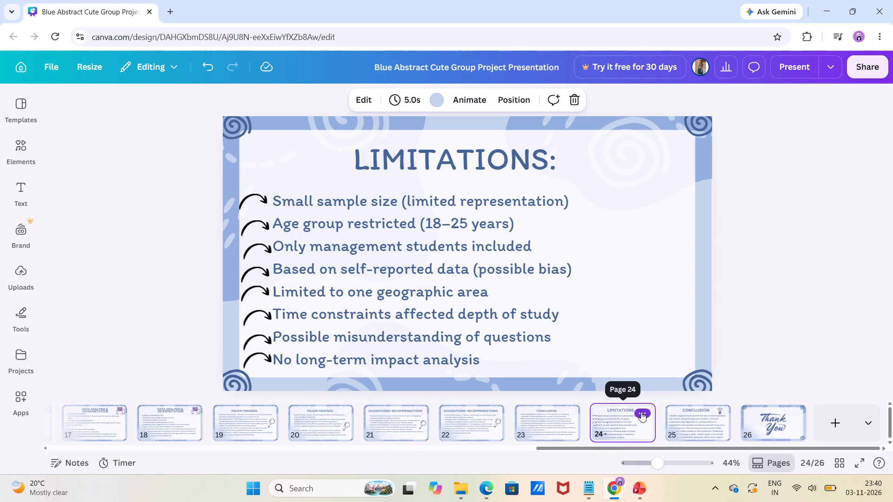
Delete the leftover "Limitations" template slide.
{"action": "left_click", "coordinate": [641, 411]}
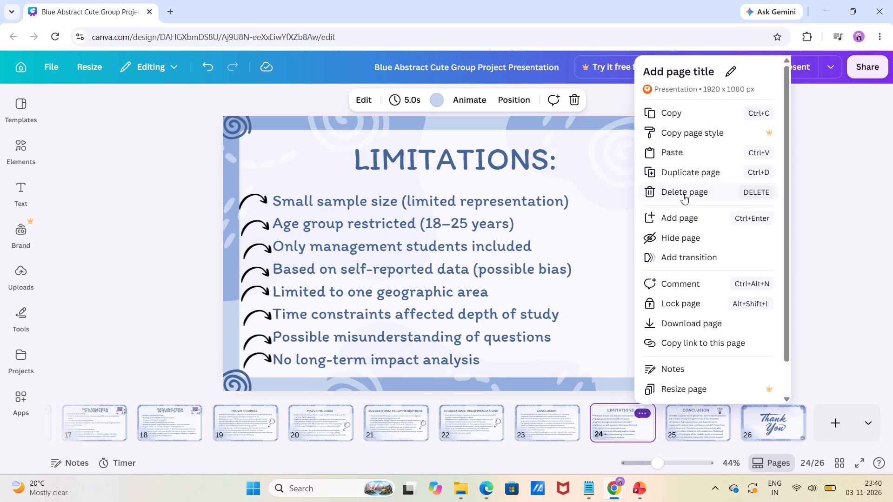
{"action": "left_click", "coordinate": [683, 194]}
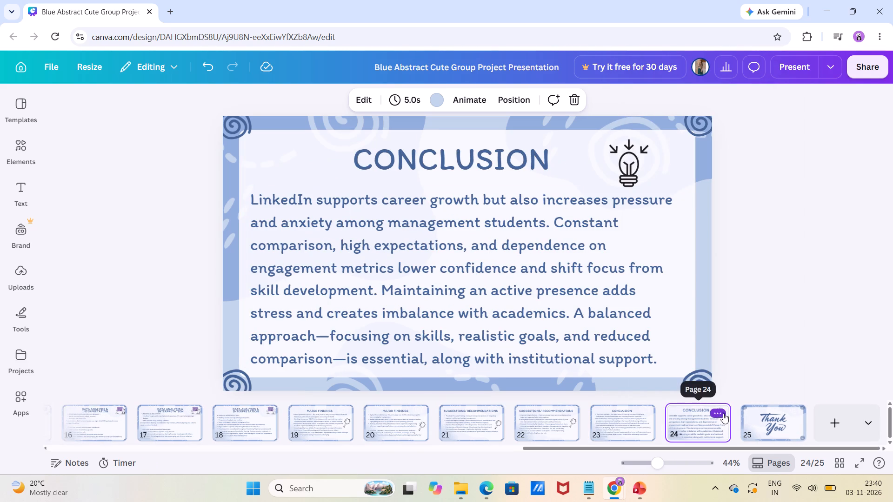
{"action": "left_click", "coordinate": [721, 412]}
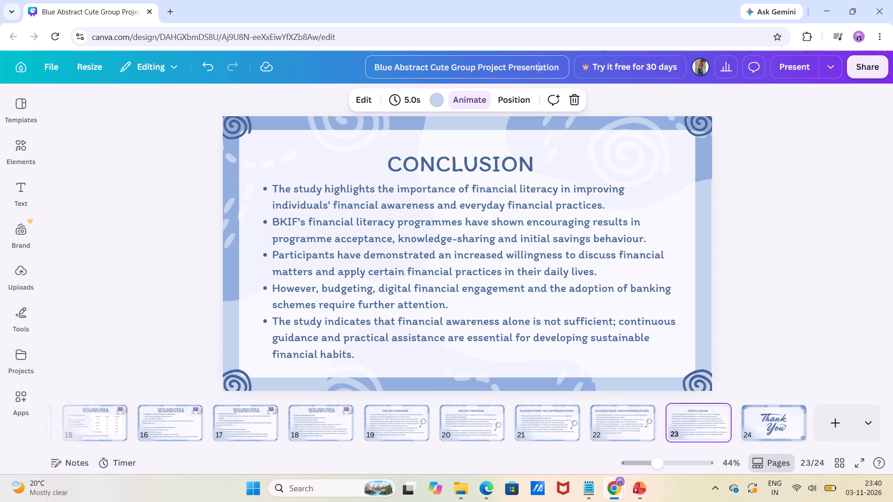
{"action": "left_click", "coordinate": [561, 69]}
{"action": "key", "text": "BackSpace"}
{"action": "key", "text": "BackSpace"}
{"action": "key", "text": "BackSpace"}
{"action": "key", "text": "BackSpace"}
{"action": "key", "text": "BackSpace"}
{"action": "key", "text": "BackSpace"}
{"action": "key", "text": "BackSpace"}
{"action": "key", "text": "BackSpace"}
{"action": "key", "text": "BackSpace"}
{"action": "key", "text": "BackSpace"}
{"action": "key", "text": "BackSpace"}
{"action": "key", "text": "BackSpace"}
{"action": "key", "text": "BackSpace"}
{"action": "key", "text": "BackSpace"}
{"action": "key", "text": "BackSpace"}
{"action": "key", "text": "BackSpace"}
{"action": "key", "text": "BackSpace"}
{"action": "key", "text": "BackSpace"}
{"action": "key", "text": "BackSpace"}
{"action": "key", "text": "BackSpace"}
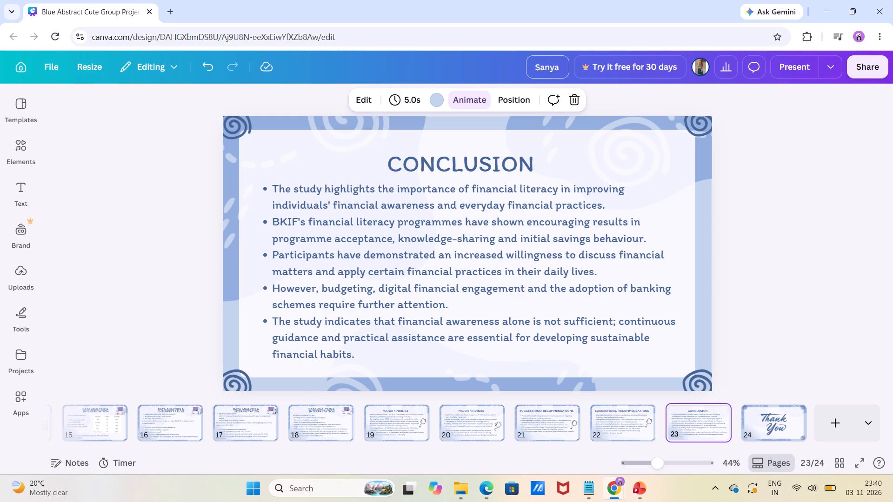
{"action": "key", "text": "shift+underscore"}
{"action": "key", "text": "shift+underscore"}
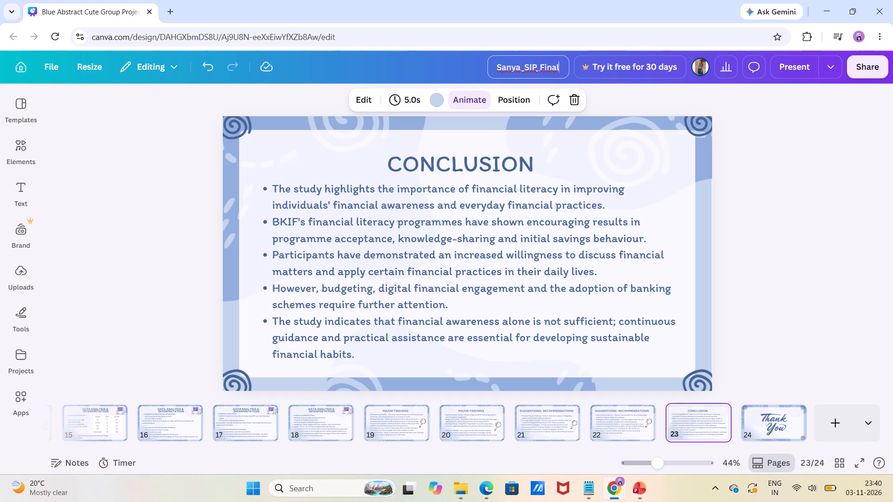
{"action": "key", "text": "BackSpace"}
{"action": "key", "text": "BackSpace"}
{"action": "key", "text": "BackSpace"}
{"action": "key", "text": "BackSpace"}
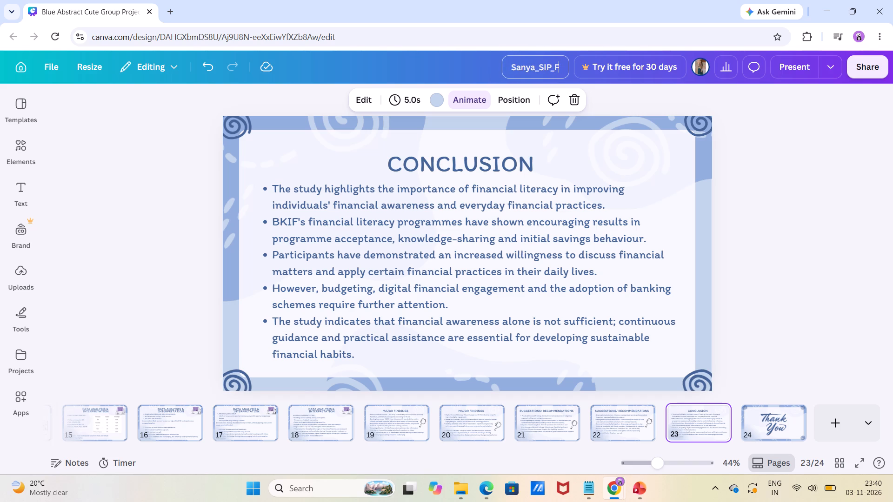
{"action": "key", "text": "BackSpace"}
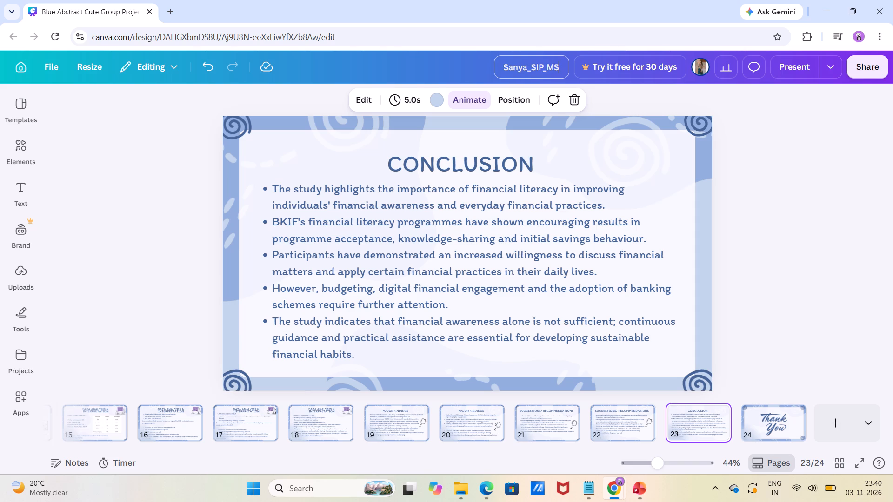
{"action": "type", "text": "T2"}
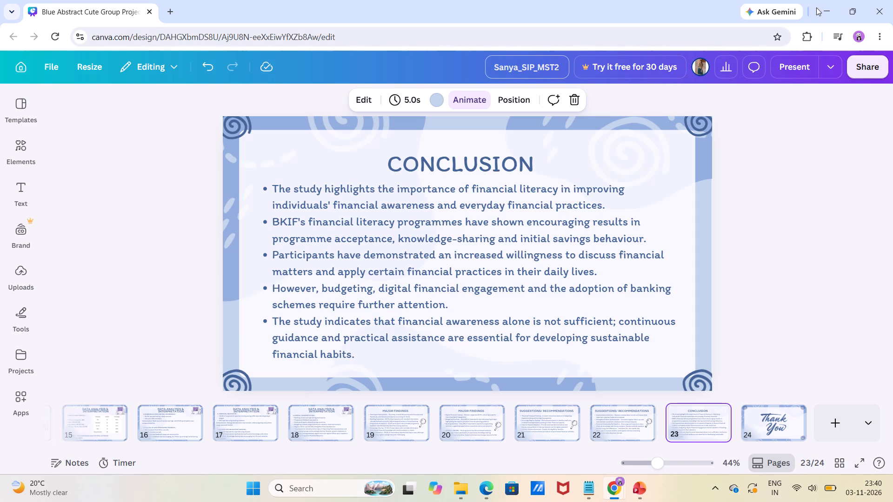
{"action": "left_click", "coordinate": [829, 61]}
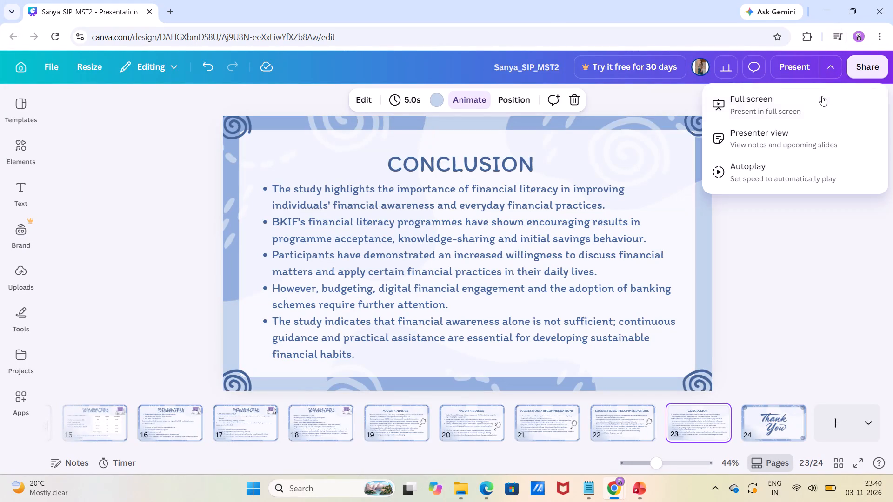
{"action": "left_click", "coordinate": [798, 210]}
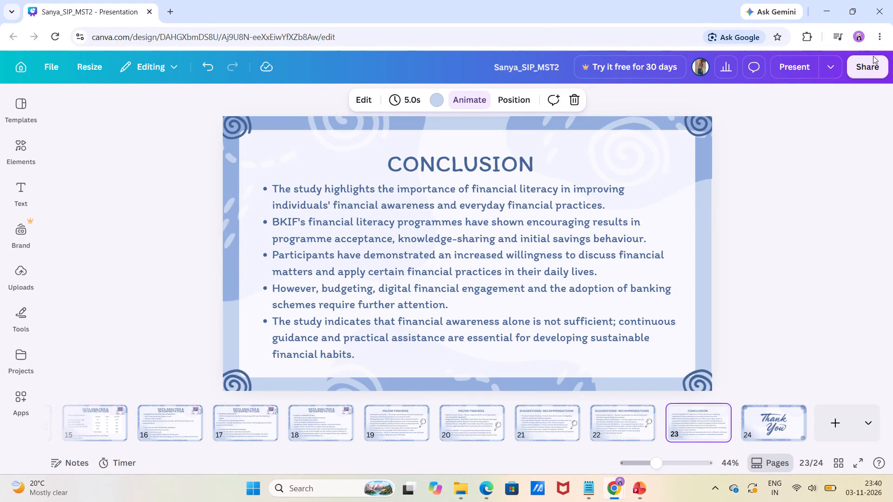
Download all pages of the presentation as a PPTX file.
{"action": "left_click", "coordinate": [872, 66]}
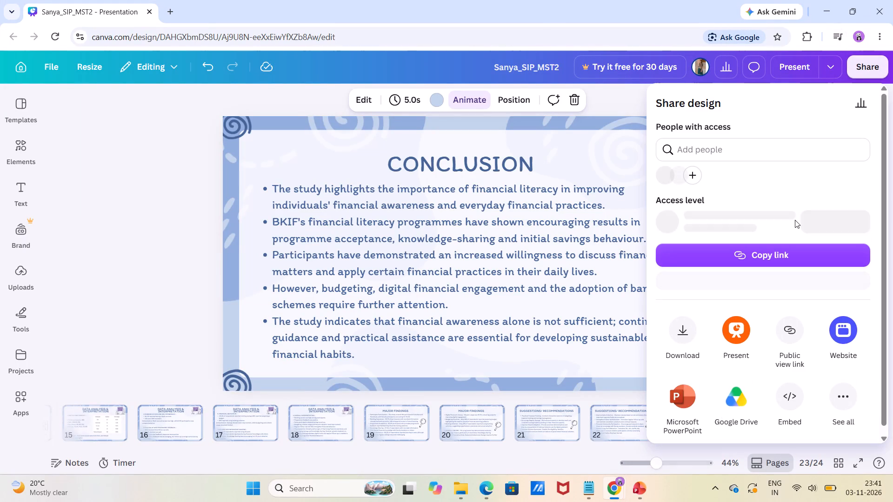
{"action": "left_click", "coordinate": [685, 343]}
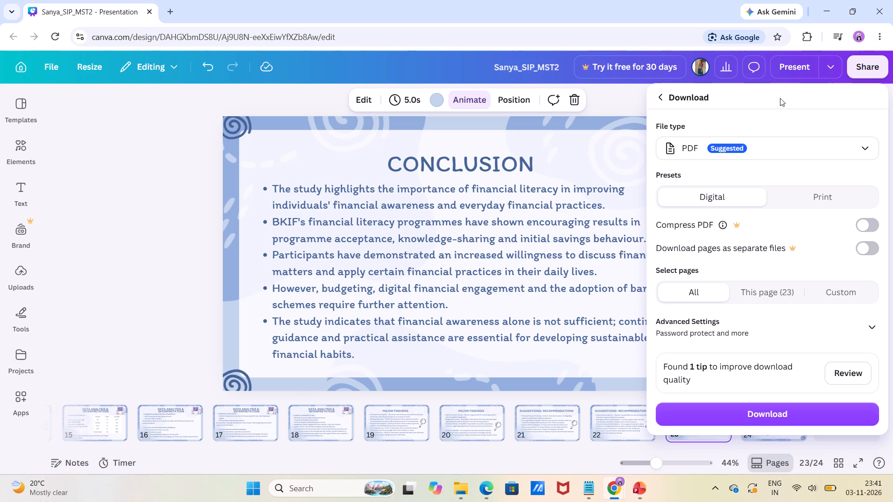
{"action": "left_click", "coordinate": [780, 144]}
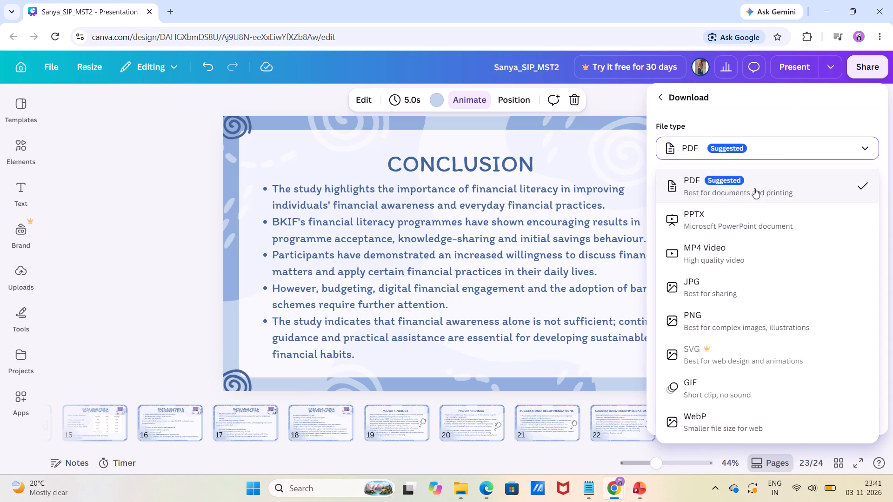
{"action": "left_click", "coordinate": [744, 226]}
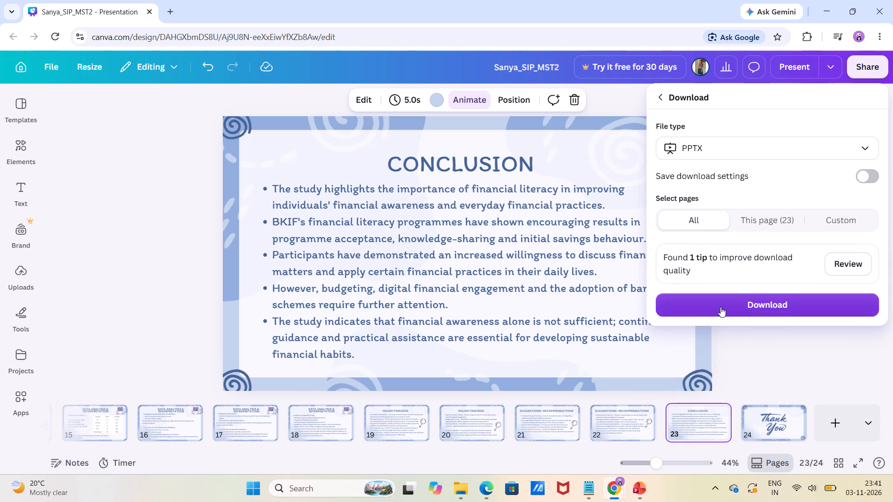
{"action": "left_click", "coordinate": [720, 307]}
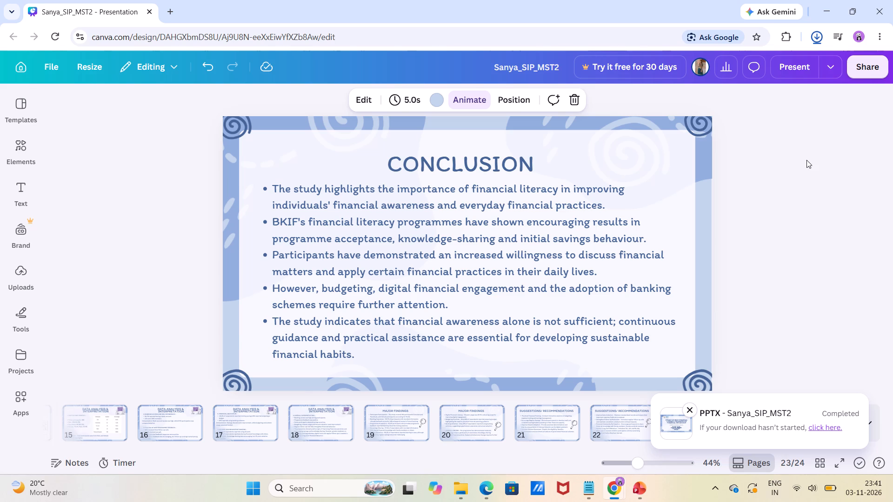
Download all pages of the presentation as a PDF with the Digital preset.
{"action": "left_click", "coordinate": [855, 67]}
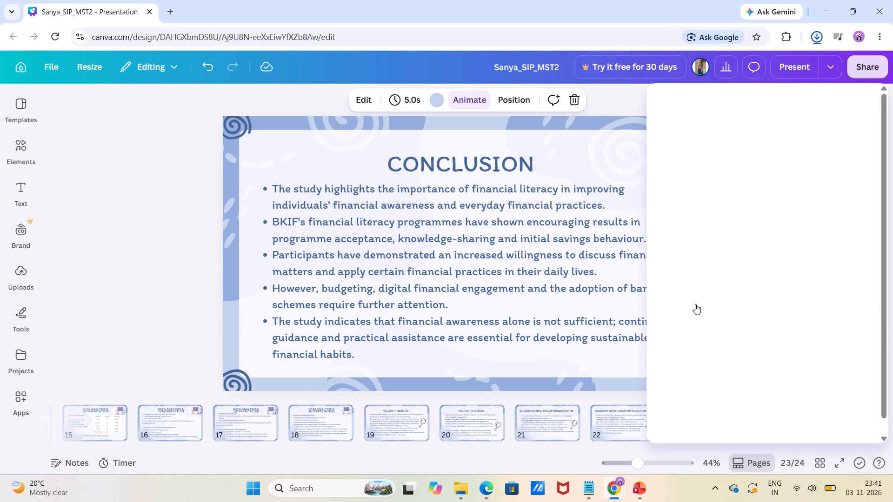
{"action": "left_click", "coordinate": [690, 334]}
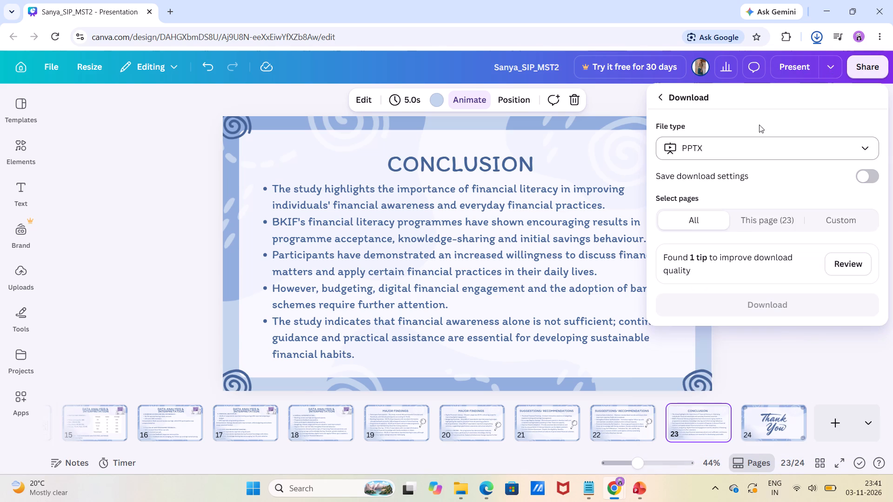
{"action": "left_click", "coordinate": [735, 150]}
{"action": "left_click", "coordinate": [711, 188]}
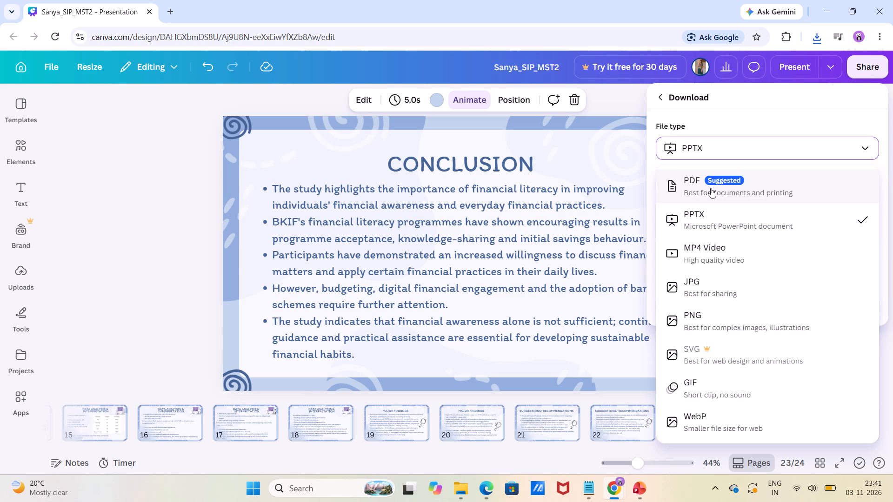
{"action": "left_click", "coordinate": [742, 417]}
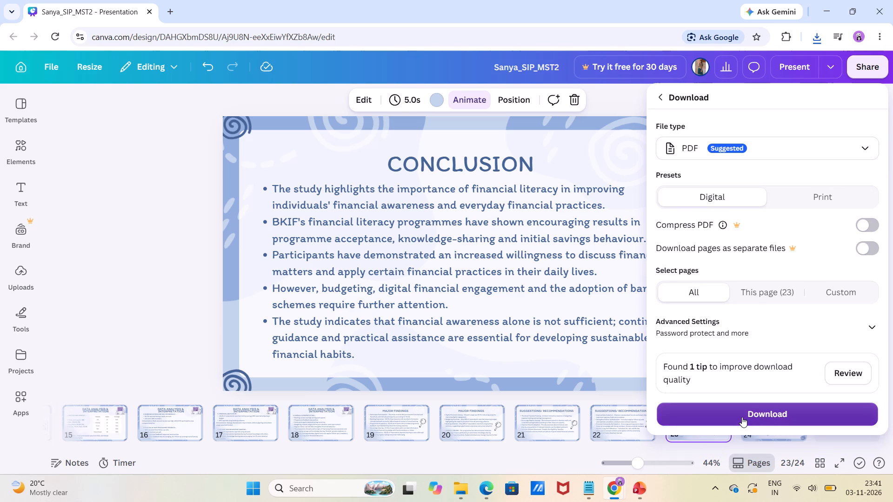
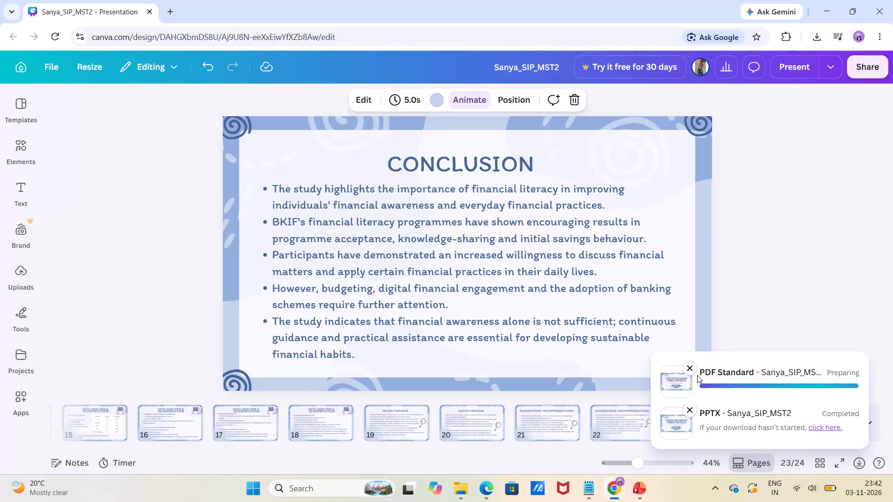
Cancel the pending PDF export and download all pages of the presentation again as a digital PDF.
{"action": "left_click", "coordinate": [691, 366]}
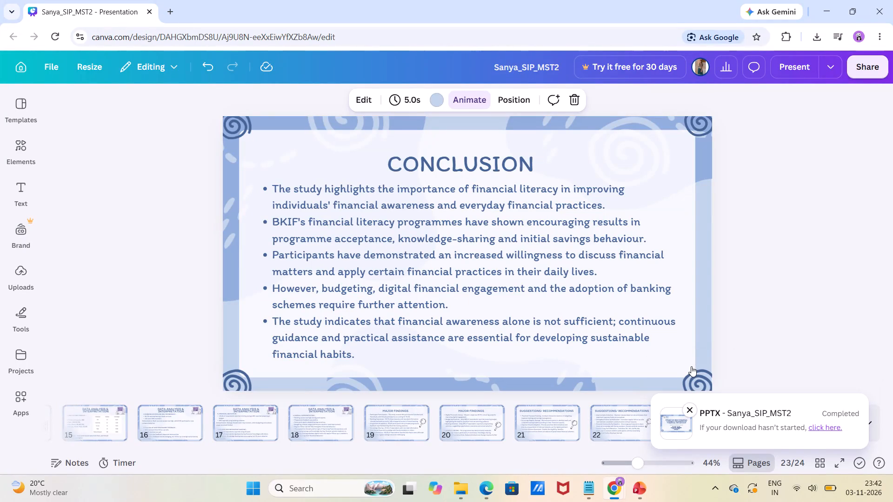
{"action": "left_click", "coordinate": [858, 64]}
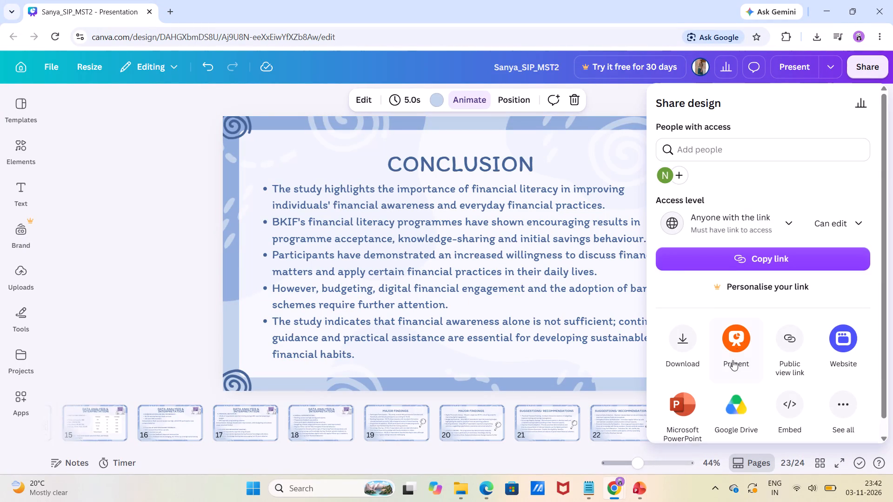
{"action": "left_click", "coordinate": [680, 341]}
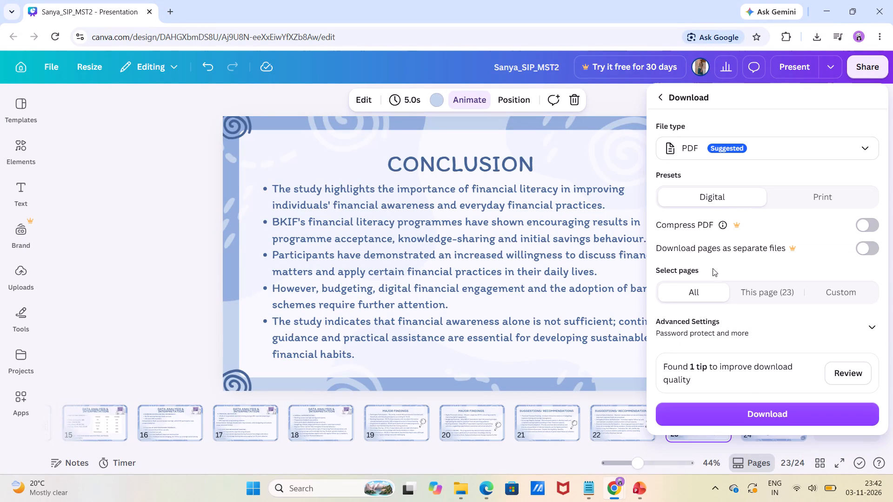
{"action": "left_click", "coordinate": [720, 407]}
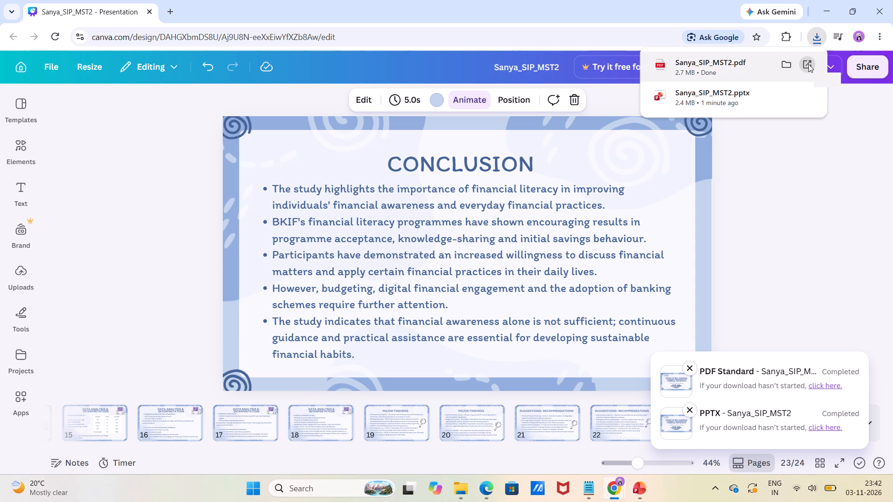
Open the downloaded PDF and save a copy to the Desktop as Sanya_SIP_MST2.
{"action": "left_click", "coordinate": [808, 64]}
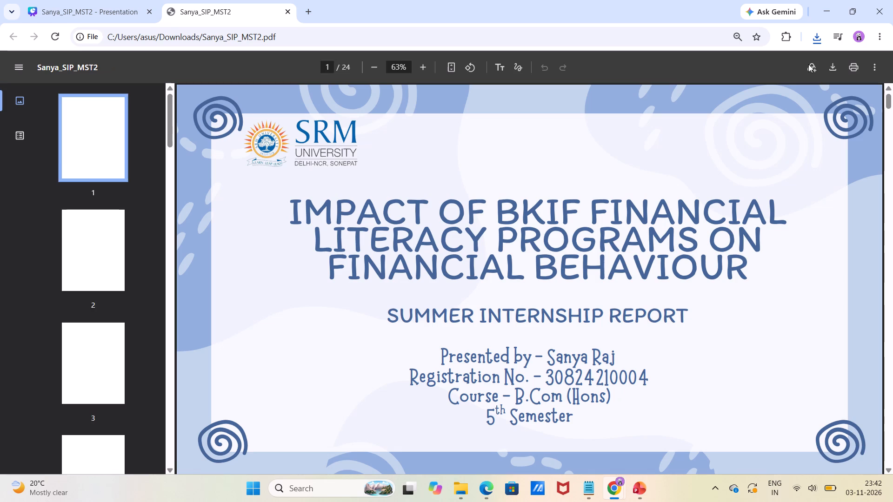
{"action": "left_click", "coordinate": [832, 70]}
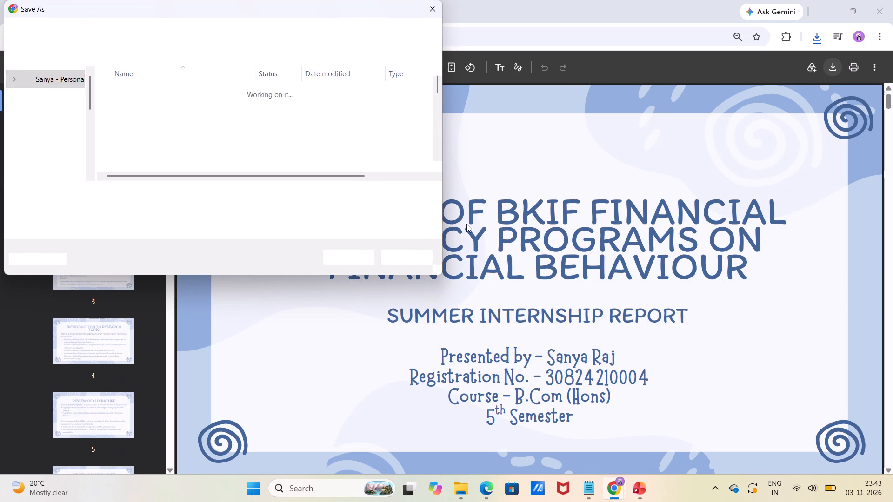
{"action": "left_click", "coordinate": [50, 151]}
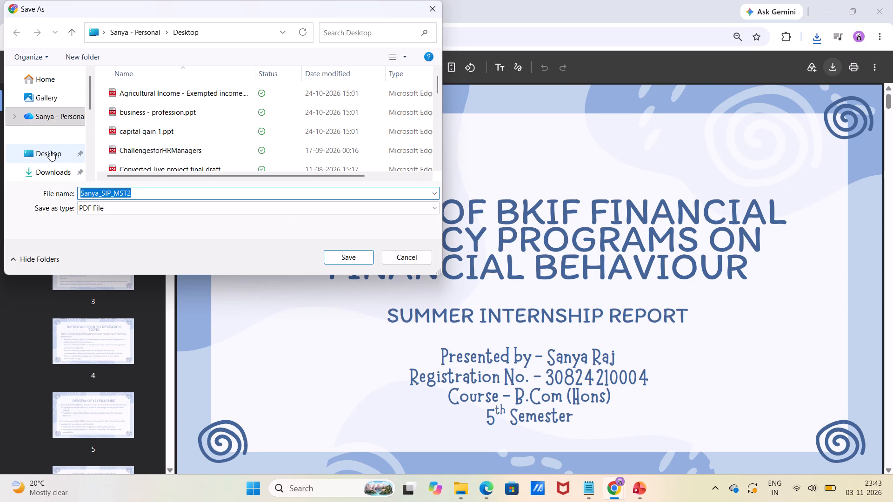
{"action": "left_click", "coordinate": [153, 193]}
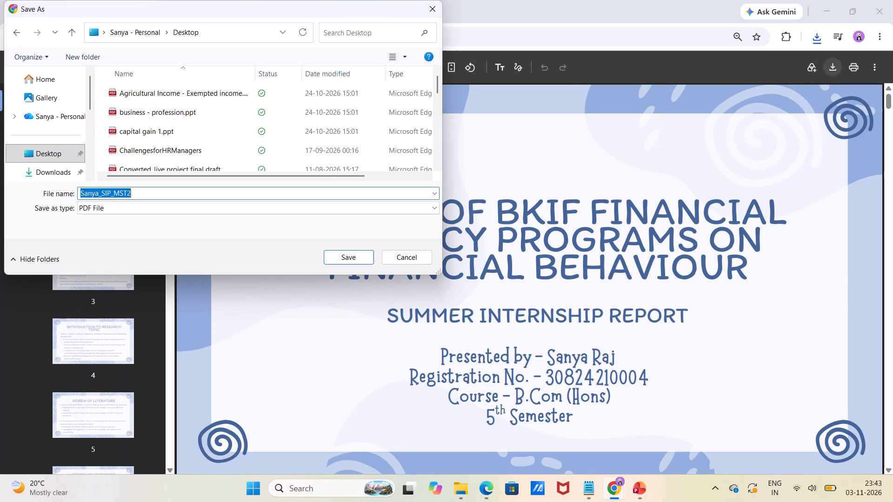
{"action": "left_click", "coordinate": [153, 193]}
{"action": "left_click", "coordinate": [347, 254]}
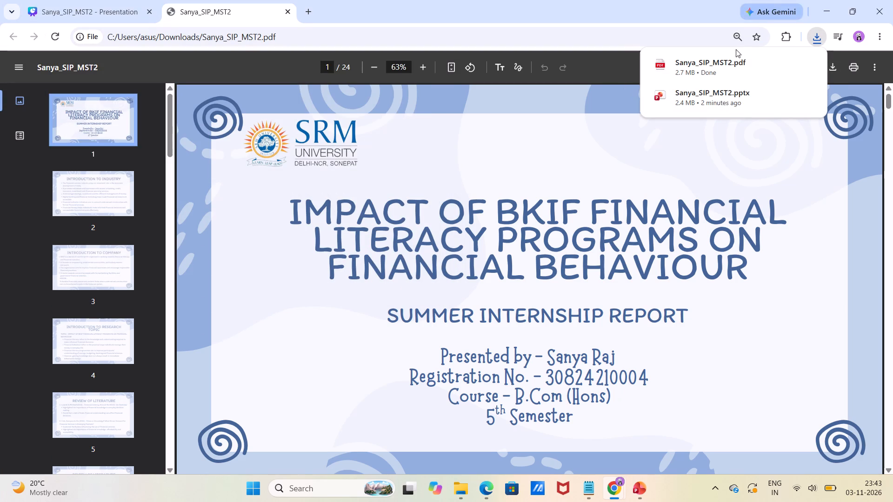
Open the downloaded Sanya_SIP_MST2.pptx in PowerPoint and enable editing.
{"action": "left_click", "coordinate": [811, 98]}
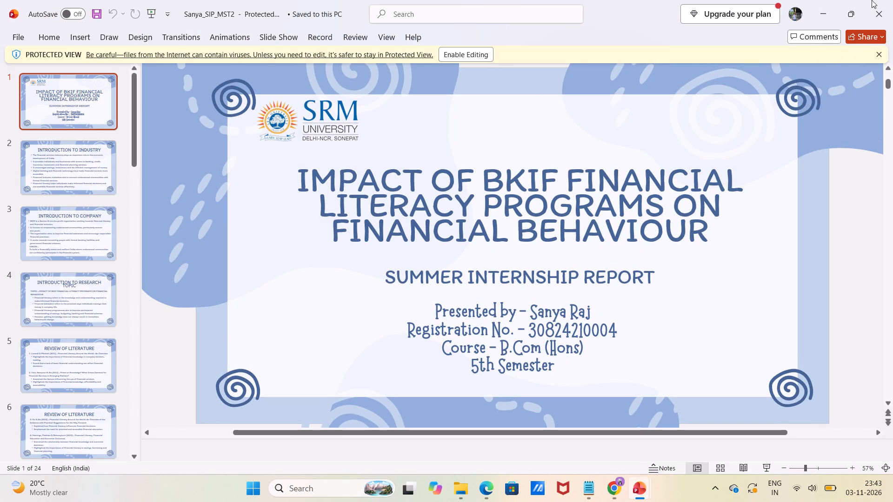
{"action": "left_click", "coordinate": [71, 15]}
{"action": "left_click", "coordinate": [76, 4]}
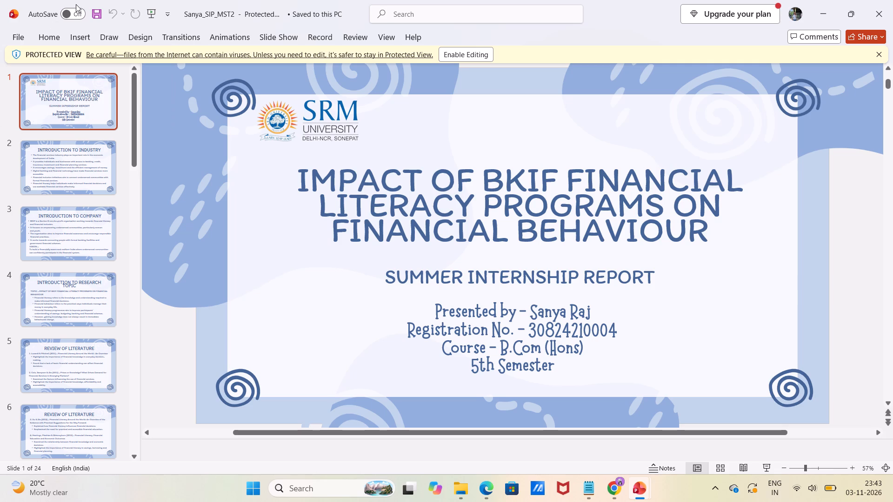
{"action": "left_click", "coordinate": [69, 13]}
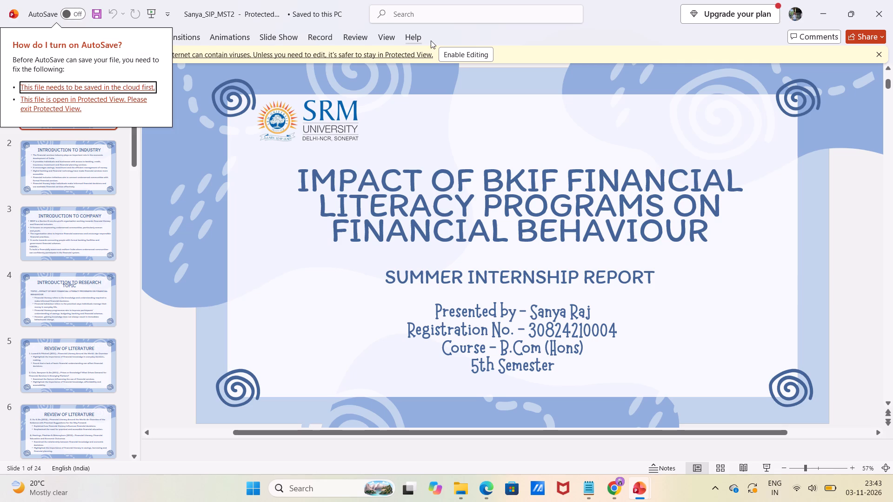
{"action": "left_click", "coordinate": [468, 50]}
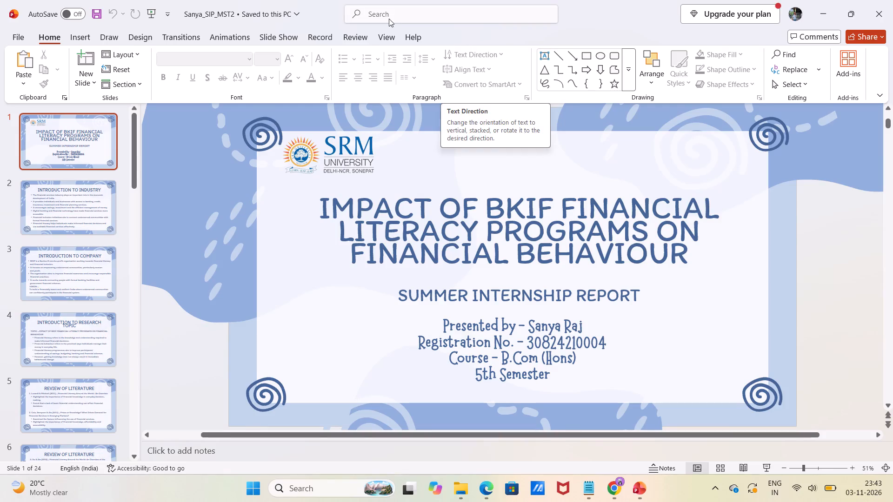
Turn on AutoSave for the presentation by uploading it to OneDrive - Personal.
{"action": "left_click", "coordinate": [77, 15]}
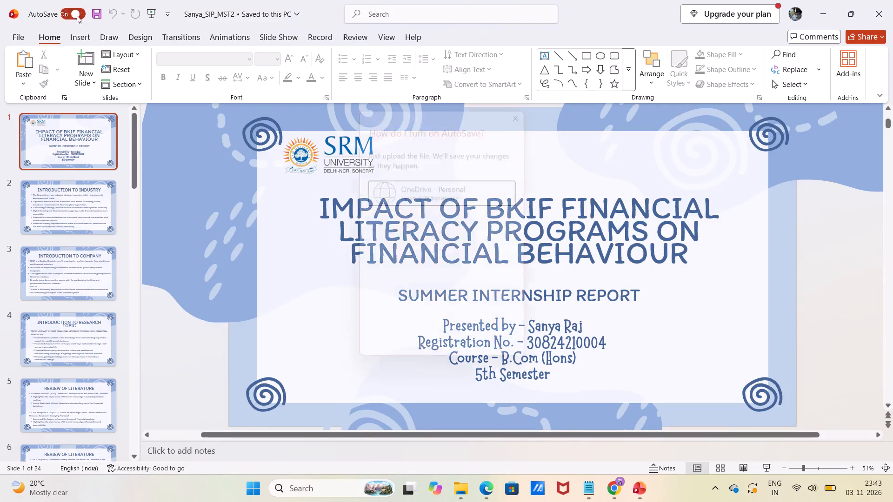
{"action": "left_click", "coordinate": [431, 192]}
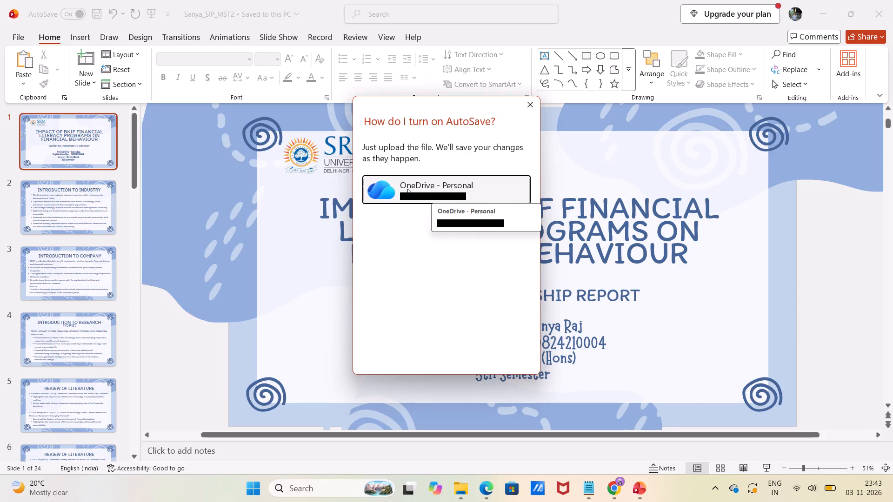
{"action": "left_click", "coordinate": [408, 190]}
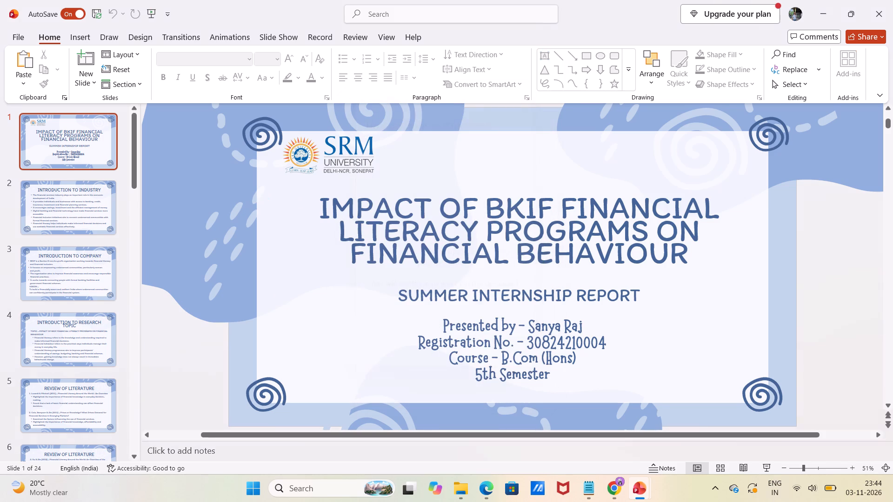
Save a copy of the presentation to the PC's Desktop folder as the PowerPoint Presentation Sanya_SIP_MST2.
{"action": "left_click", "coordinate": [16, 37]}
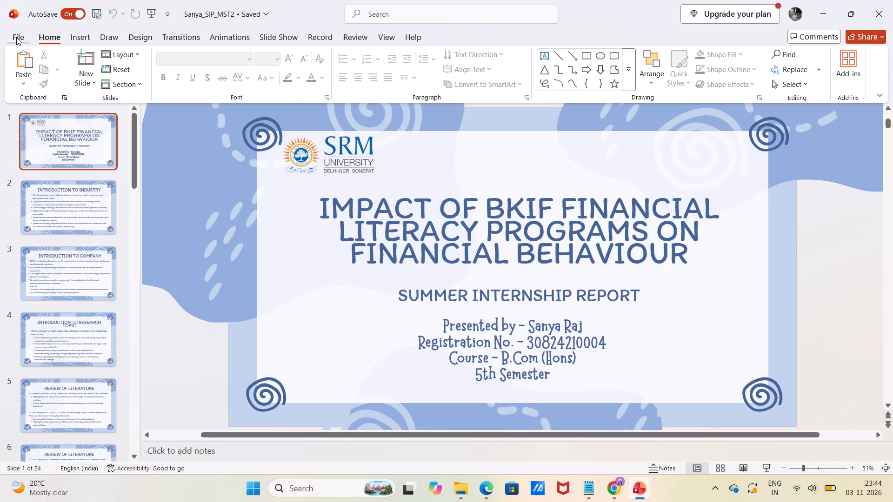
{"action": "left_click", "coordinate": [56, 192]}
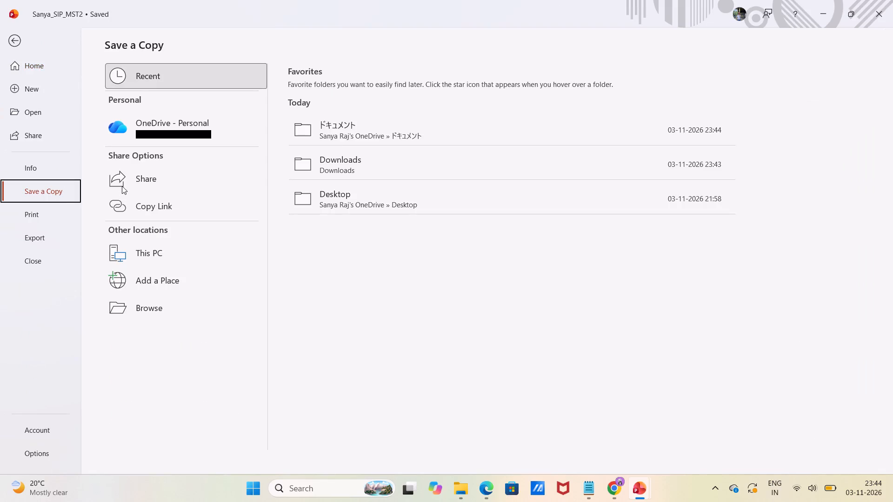
{"action": "left_click", "coordinate": [163, 259]}
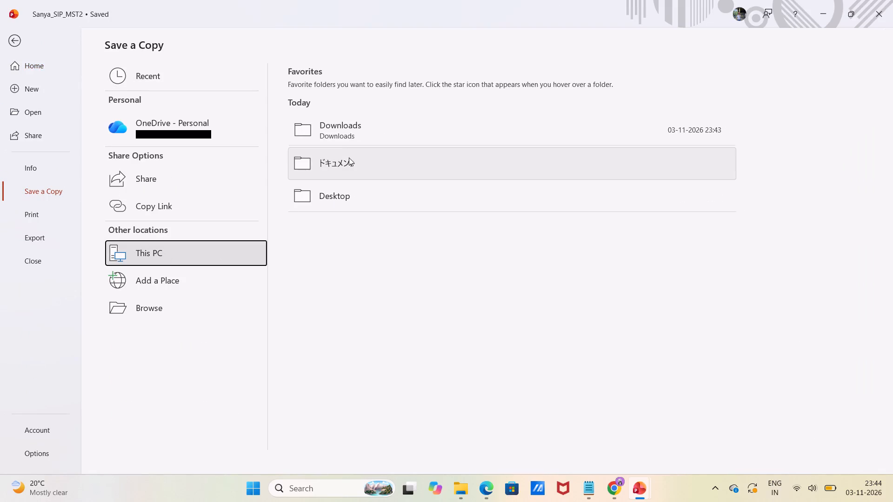
{"action": "left_click", "coordinate": [325, 200]}
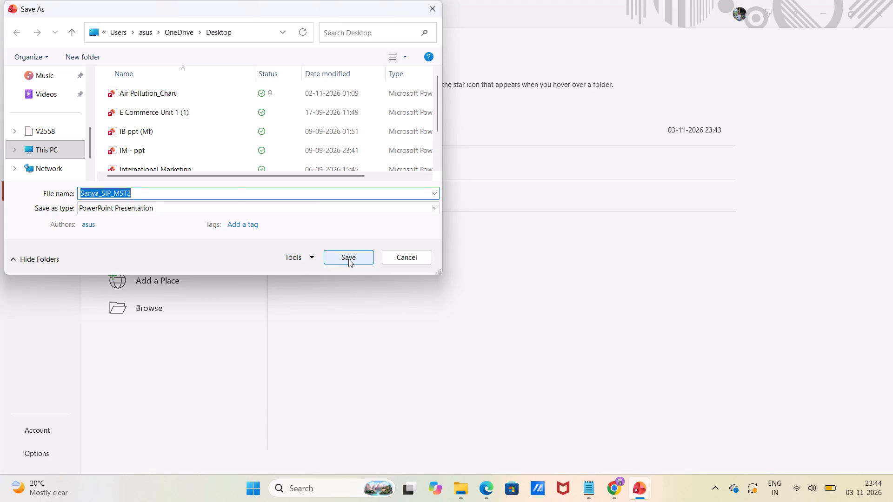
{"action": "left_click", "coordinate": [348, 259]}
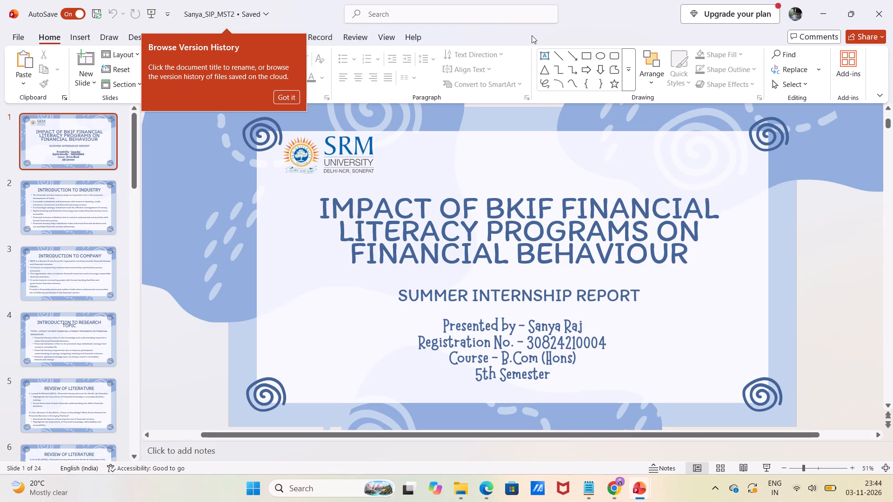
{"action": "left_click", "coordinate": [888, 6]}
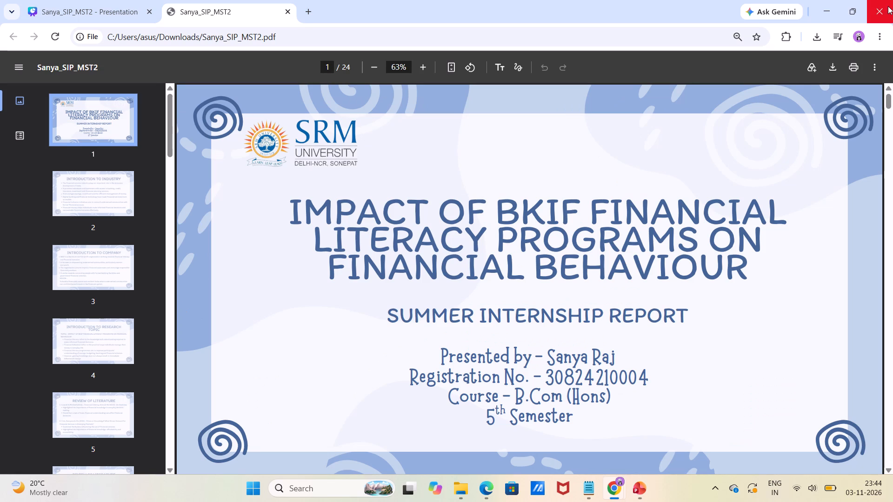
{"action": "left_click", "coordinate": [888, 6]}
{"action": "left_click", "coordinate": [888, 6]}
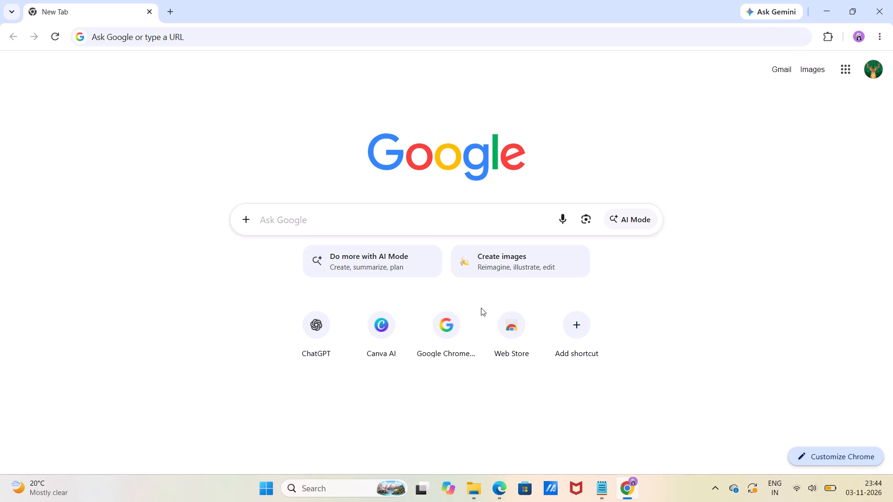
Begin a Google search from the new tab page.
{"action": "left_click", "coordinate": [397, 228]}
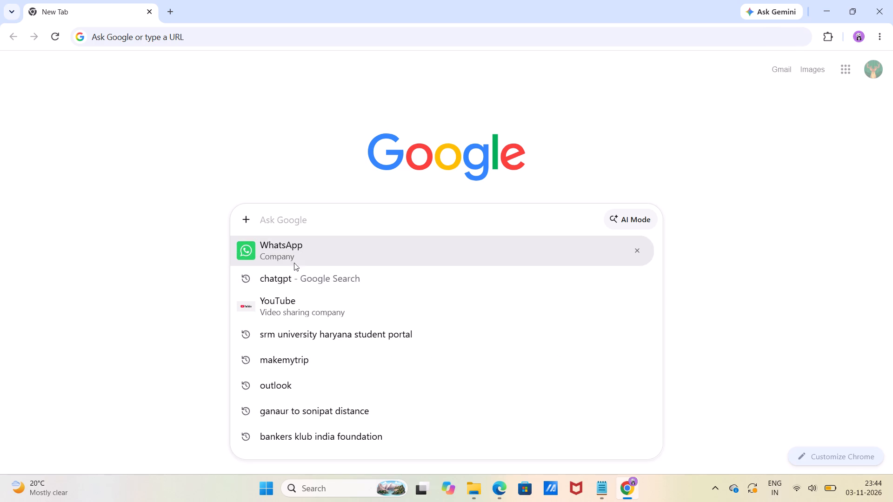